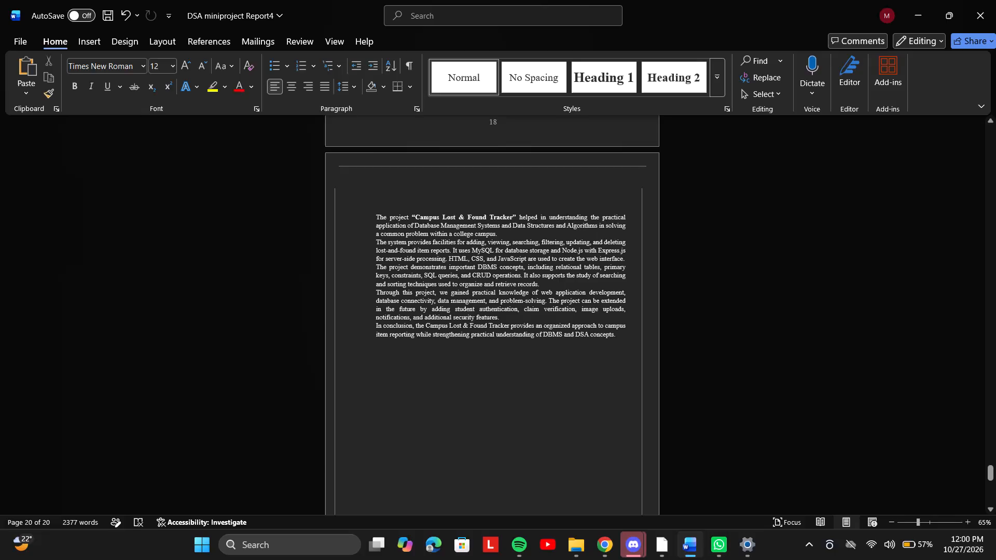
Look back through the project report from the conclusion page to the title page's guidance section.
{"action": "scroll", "coordinate": [515, 393], "scroll_direction": "up", "scroll_amount": 3}
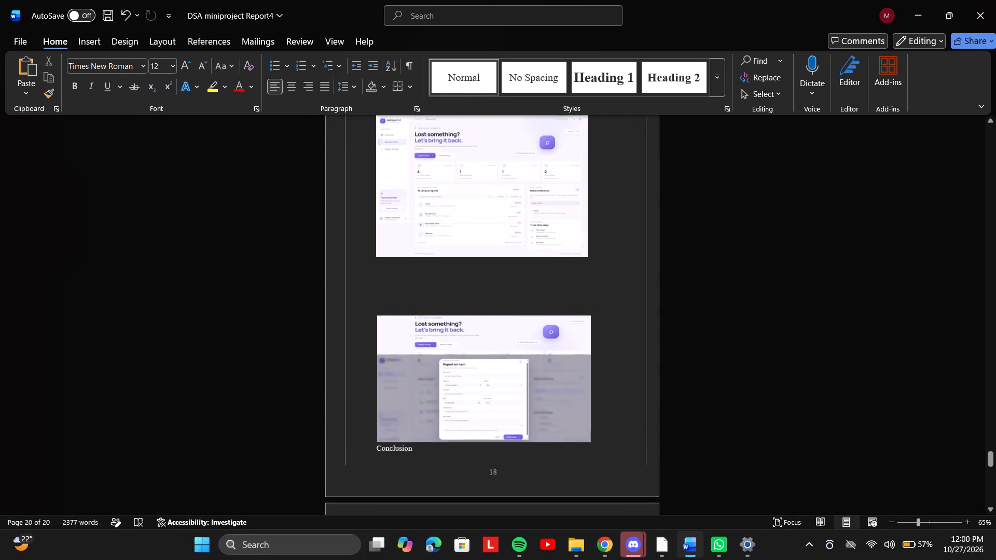
{"action": "scroll", "coordinate": [515, 393], "scroll_direction": "up", "scroll_amount": 20}
{"action": "scroll", "coordinate": [515, 393], "scroll_direction": "up", "scroll_amount": 20}
{"action": "scroll", "coordinate": [515, 393], "scroll_direction": "up", "scroll_amount": 20}
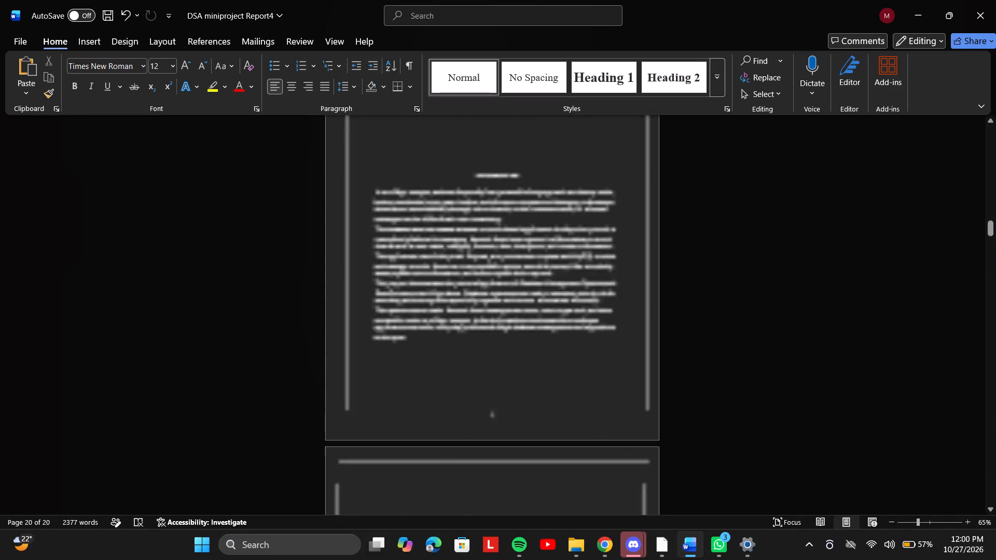
{"action": "scroll", "coordinate": [515, 393], "scroll_direction": "up", "scroll_amount": 20}
{"action": "scroll", "coordinate": [515, 393], "scroll_direction": "up", "scroll_amount": 20}
{"action": "scroll", "coordinate": [515, 393], "scroll_direction": "up", "scroll_amount": 20}
{"action": "scroll", "coordinate": [547, 389], "scroll_direction": "down", "scroll_amount": 6}
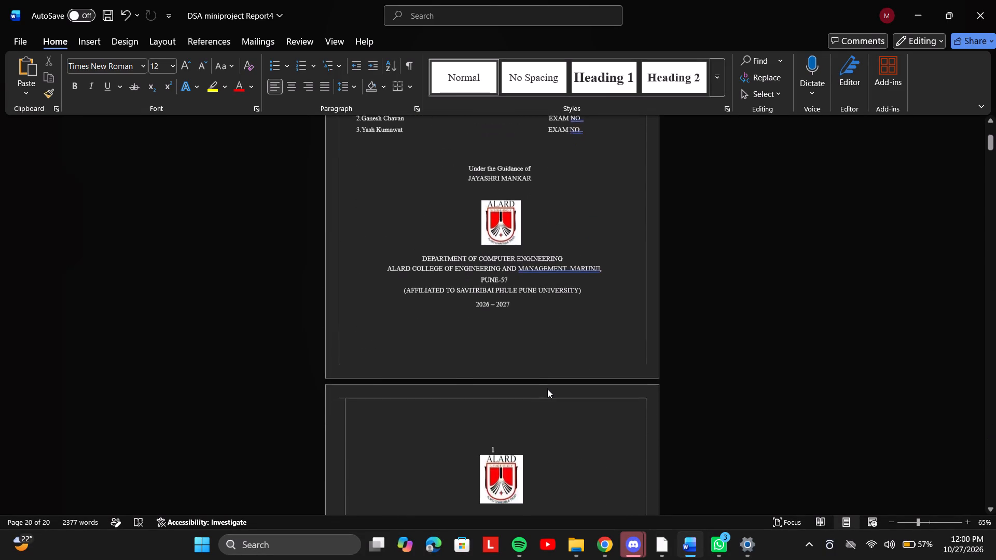
{"action": "scroll", "coordinate": [547, 389], "scroll_direction": "down", "scroll_amount": 3}
{"action": "scroll", "coordinate": [547, 389], "scroll_direction": "up", "scroll_amount": 10}
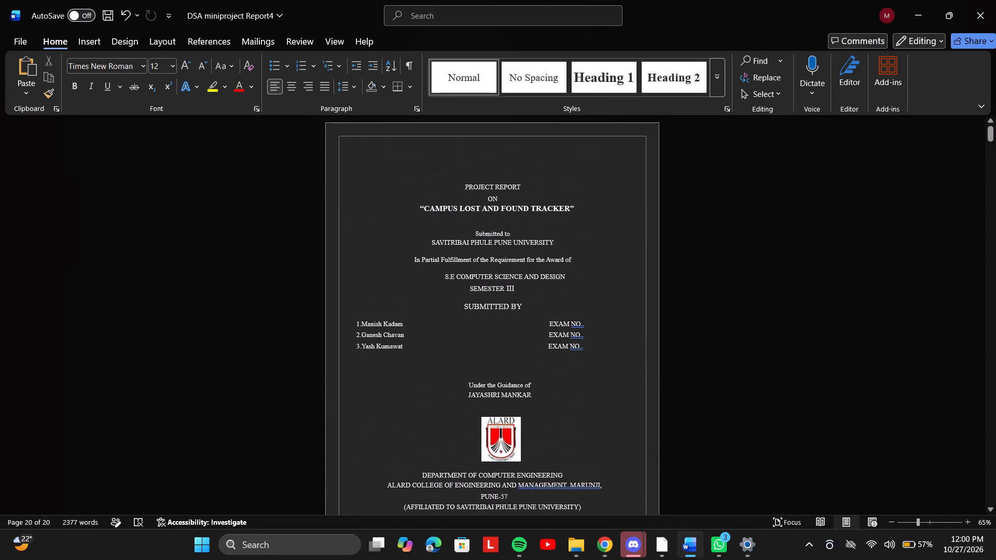
{"action": "scroll", "coordinate": [547, 389], "scroll_direction": "down", "scroll_amount": 2}
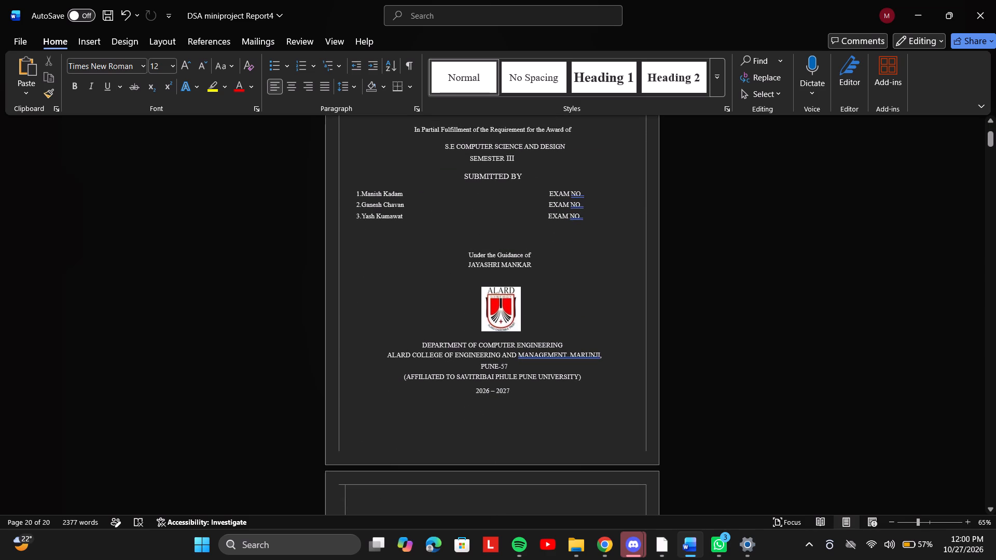
{"action": "scroll", "coordinate": [527, 408], "scroll_direction": "down", "scroll_amount": 1}
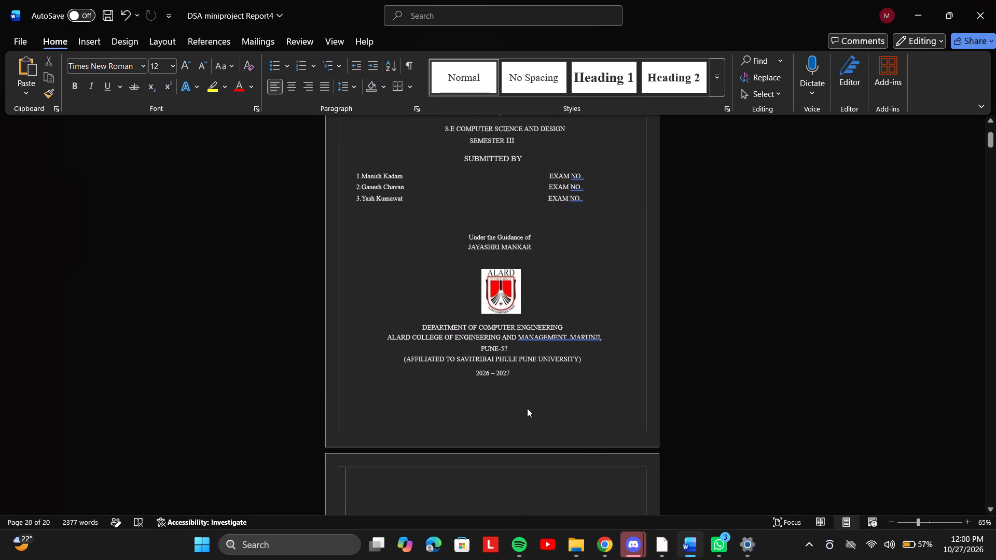
{"action": "scroll", "coordinate": [527, 408], "scroll_direction": "down", "scroll_amount": 1}
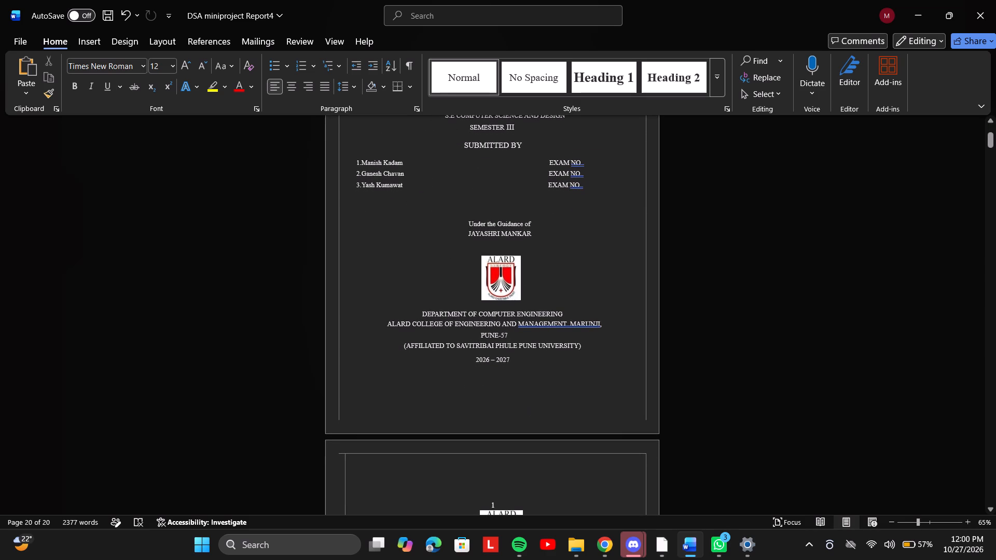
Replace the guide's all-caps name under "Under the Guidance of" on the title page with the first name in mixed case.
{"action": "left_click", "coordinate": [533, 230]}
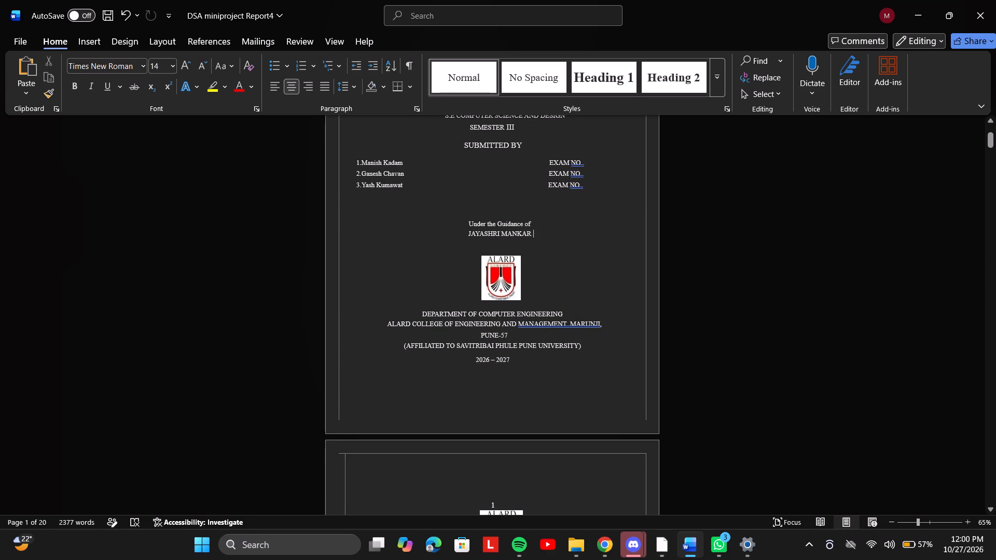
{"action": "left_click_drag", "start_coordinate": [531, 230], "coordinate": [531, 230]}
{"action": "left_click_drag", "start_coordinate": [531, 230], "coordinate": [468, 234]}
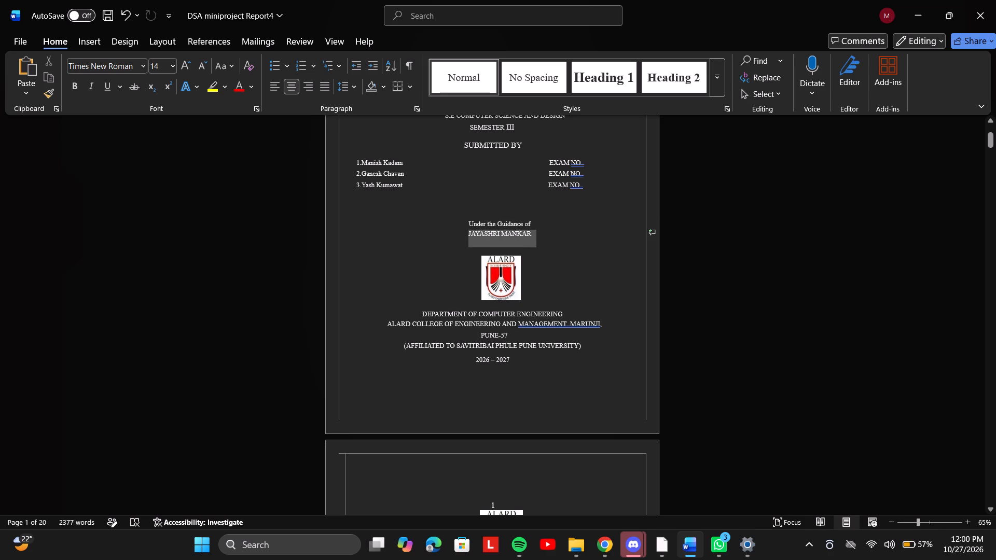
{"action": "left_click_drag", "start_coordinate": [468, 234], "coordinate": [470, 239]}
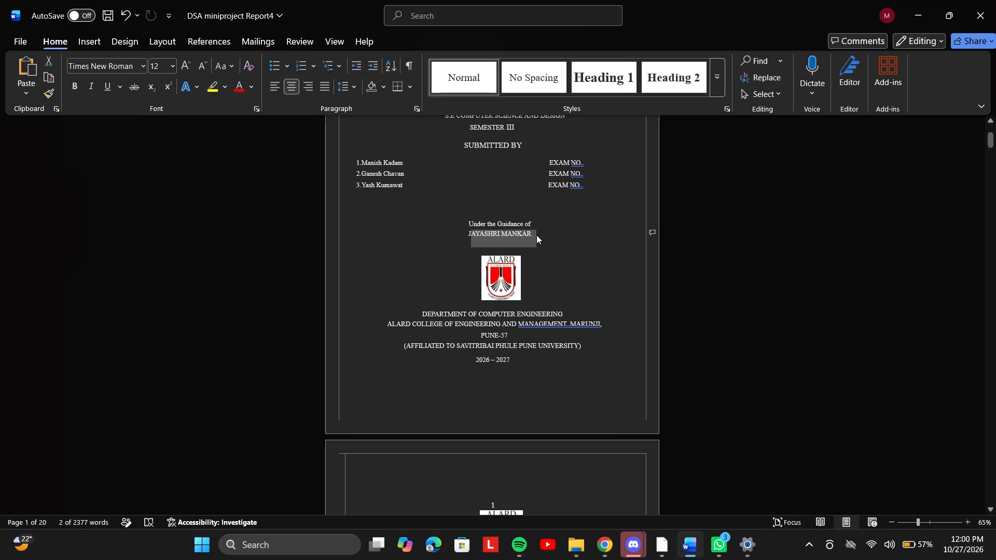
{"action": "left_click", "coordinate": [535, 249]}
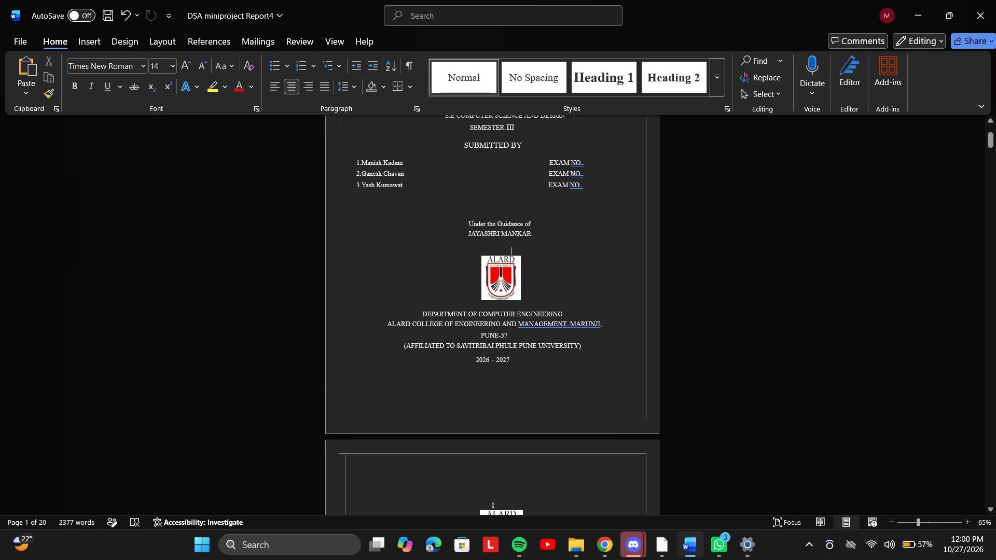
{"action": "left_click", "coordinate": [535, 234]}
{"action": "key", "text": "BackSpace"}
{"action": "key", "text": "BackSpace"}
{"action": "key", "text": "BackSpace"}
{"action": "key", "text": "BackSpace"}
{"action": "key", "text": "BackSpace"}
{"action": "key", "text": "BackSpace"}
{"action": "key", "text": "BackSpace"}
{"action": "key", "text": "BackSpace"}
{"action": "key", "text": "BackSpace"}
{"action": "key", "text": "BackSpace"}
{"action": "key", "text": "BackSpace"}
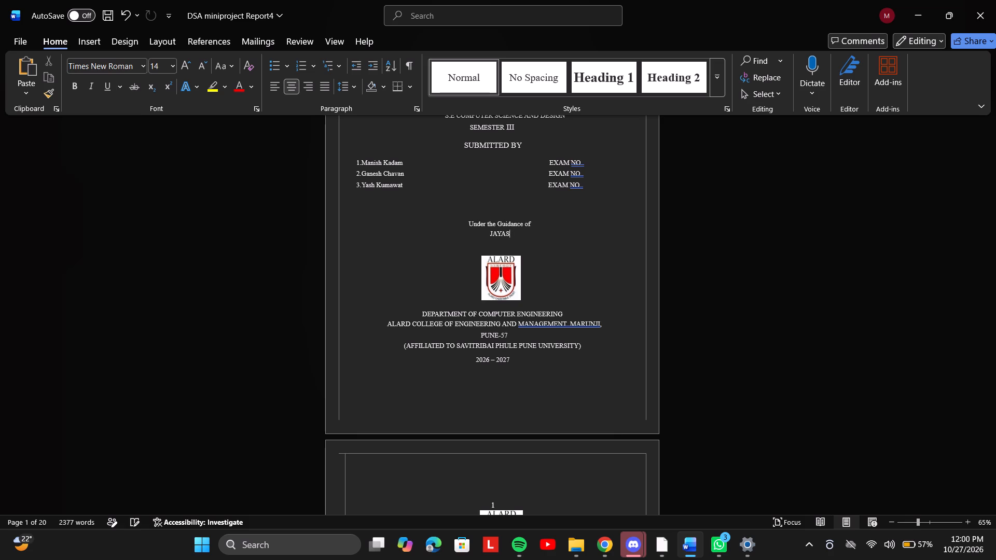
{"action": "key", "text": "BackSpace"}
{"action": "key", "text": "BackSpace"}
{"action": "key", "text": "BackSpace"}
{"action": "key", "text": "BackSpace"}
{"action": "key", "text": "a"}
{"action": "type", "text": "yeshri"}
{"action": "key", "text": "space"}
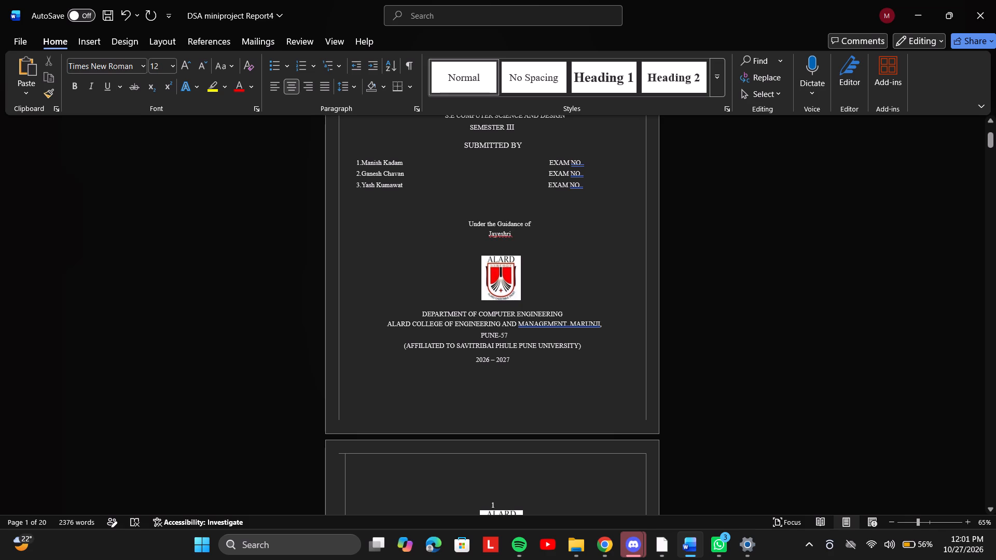
Copy the supervising professor's name, without the "Prof." title, from the certificate page's bonafide paragraph.
{"action": "scroll", "coordinate": [541, 256], "scroll_direction": "up", "scroll_amount": 14}
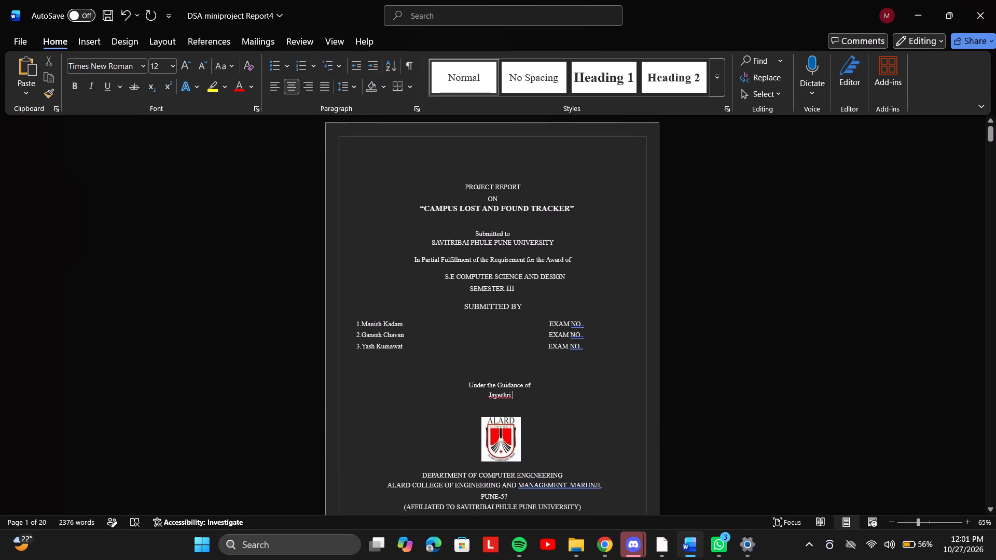
{"action": "scroll", "coordinate": [482, 312], "scroll_direction": "down", "scroll_amount": 1}
{"action": "scroll", "coordinate": [474, 405], "scroll_direction": "down", "scroll_amount": 1}
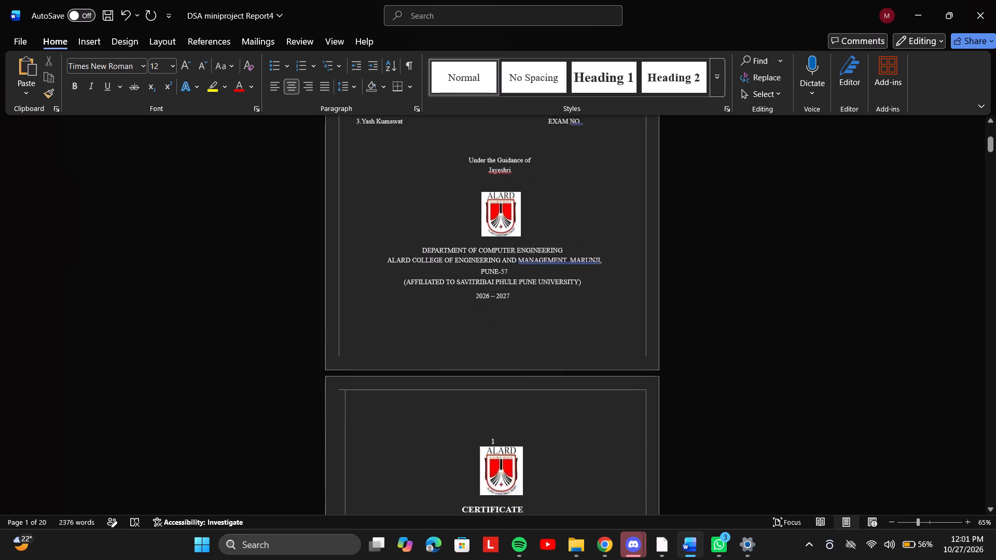
{"action": "scroll", "coordinate": [474, 405], "scroll_direction": "down", "scroll_amount": 3}
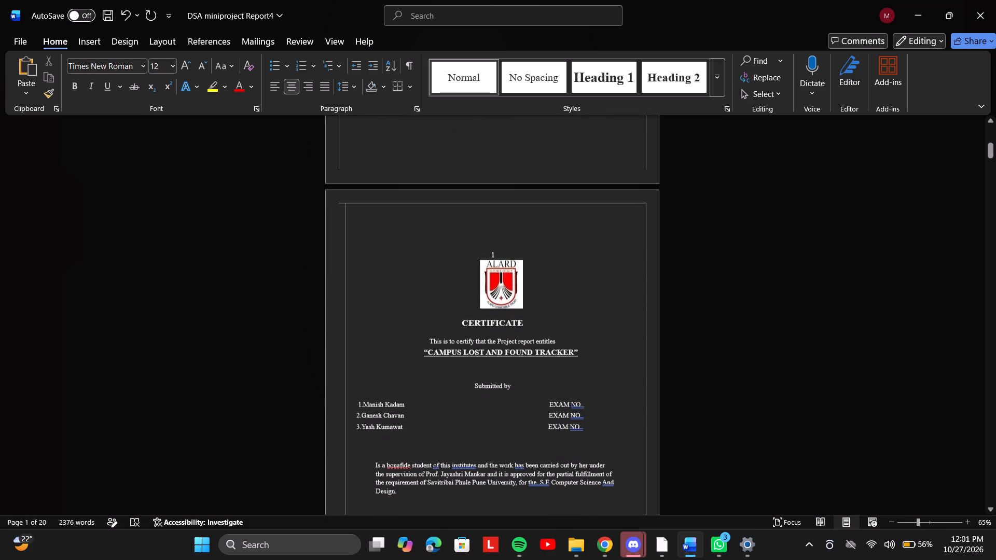
{"action": "scroll", "coordinate": [474, 405], "scroll_direction": "down", "scroll_amount": 2}
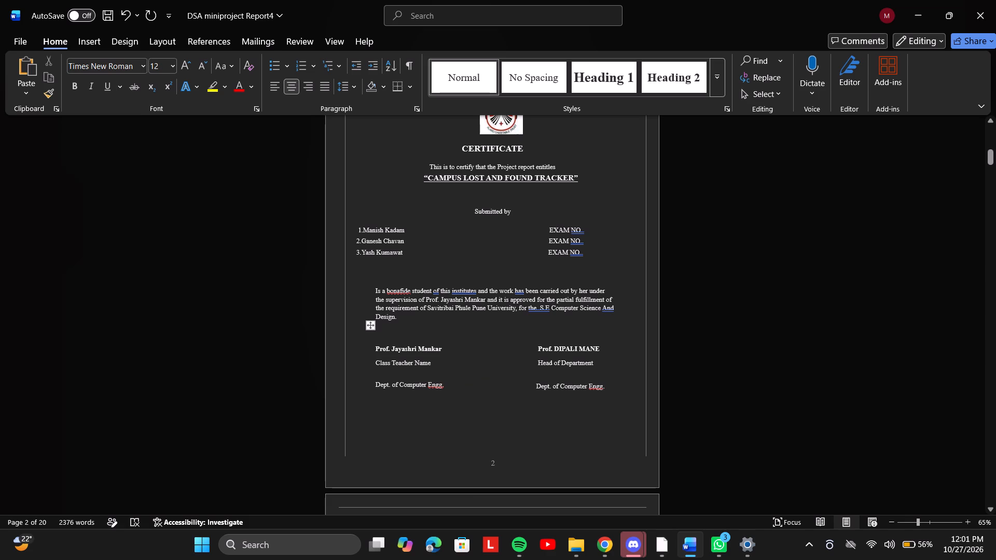
{"action": "scroll", "coordinate": [525, 361], "scroll_direction": "up", "scroll_amount": 3, "text": "ctrl"}
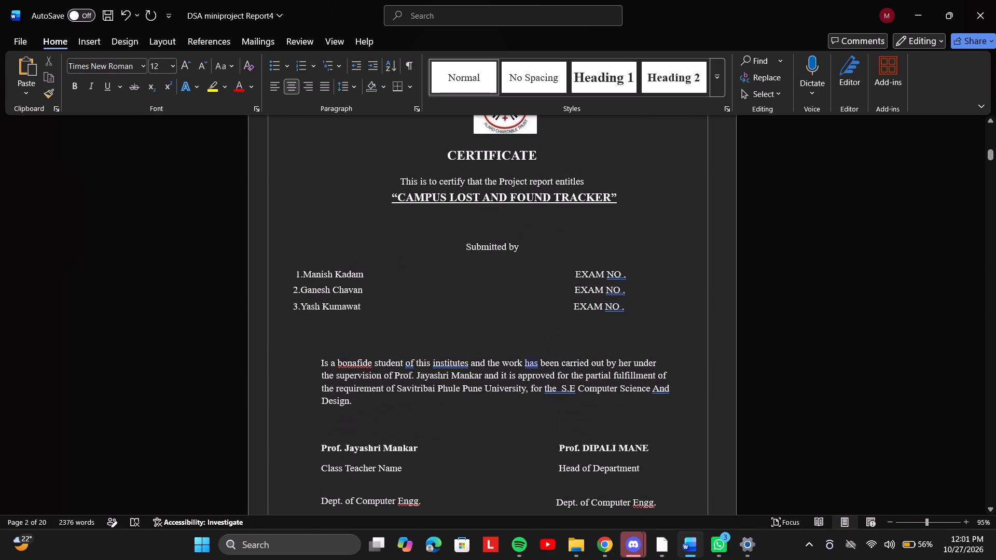
{"action": "scroll", "coordinate": [525, 361], "scroll_direction": "down", "scroll_amount": 2}
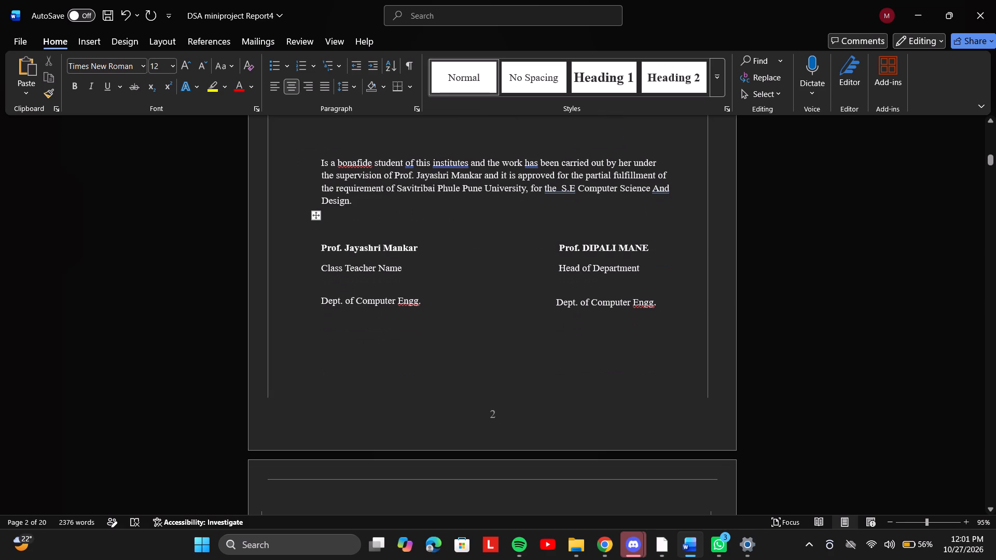
{"action": "left_click_drag", "start_coordinate": [417, 175], "coordinate": [447, 177]}
{"action": "left_click_drag", "start_coordinate": [447, 177], "coordinate": [478, 178]}
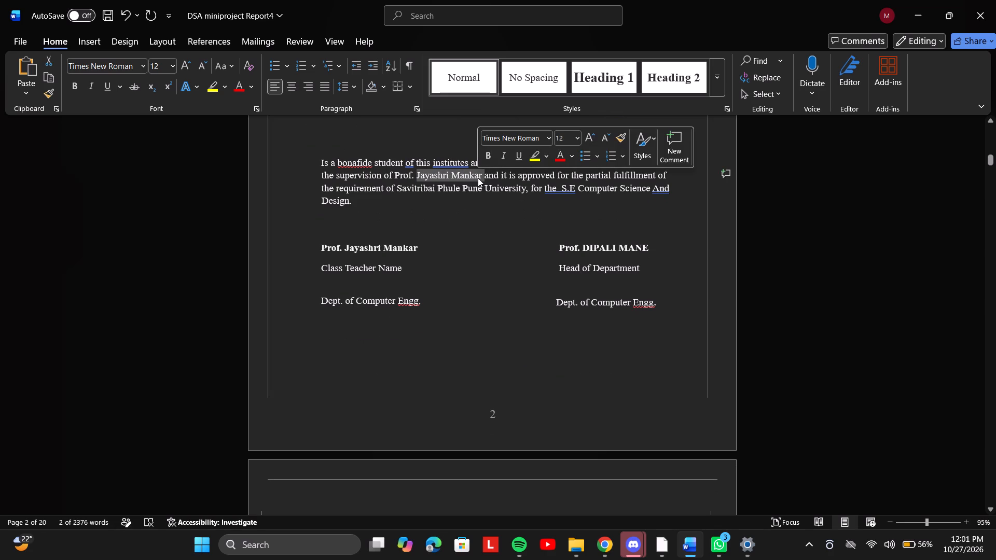
{"action": "key", "text": "ctrl+c"}
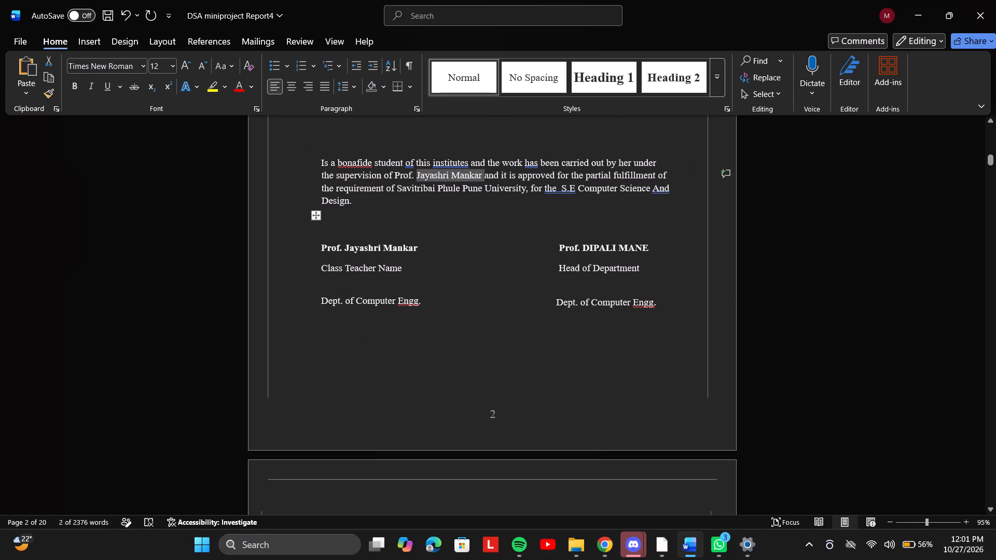
Delete the guide's first name from the line below "Under the Guidance of" on the title page and remove the line's centring.
{"action": "scroll", "coordinate": [477, 248], "scroll_direction": "up", "scroll_amount": 7}
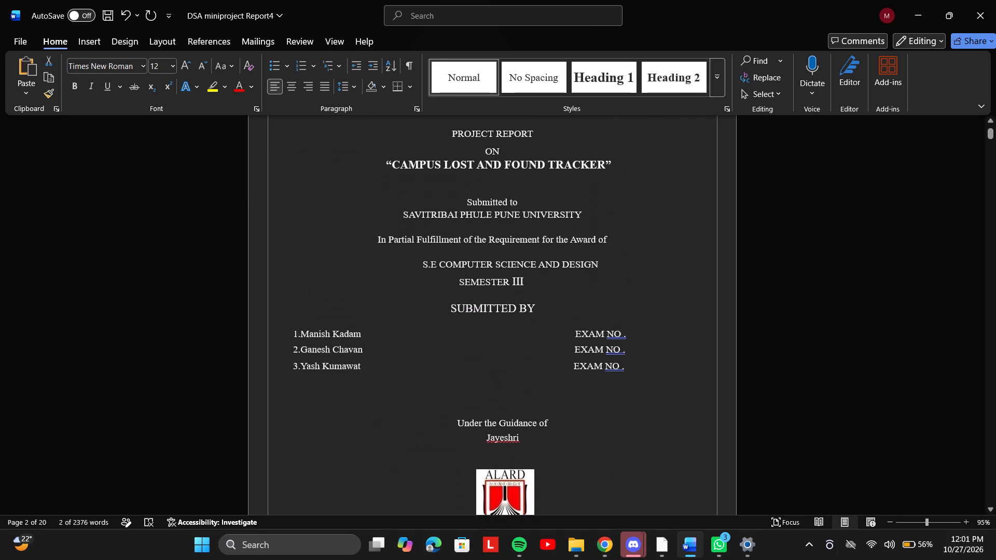
{"action": "scroll", "coordinate": [477, 248], "scroll_direction": "up", "scroll_amount": 1}
{"action": "scroll", "coordinate": [463, 317], "scroll_direction": "up", "scroll_amount": 4}
{"action": "scroll", "coordinate": [463, 317], "scroll_direction": "down", "scroll_amount": 2}
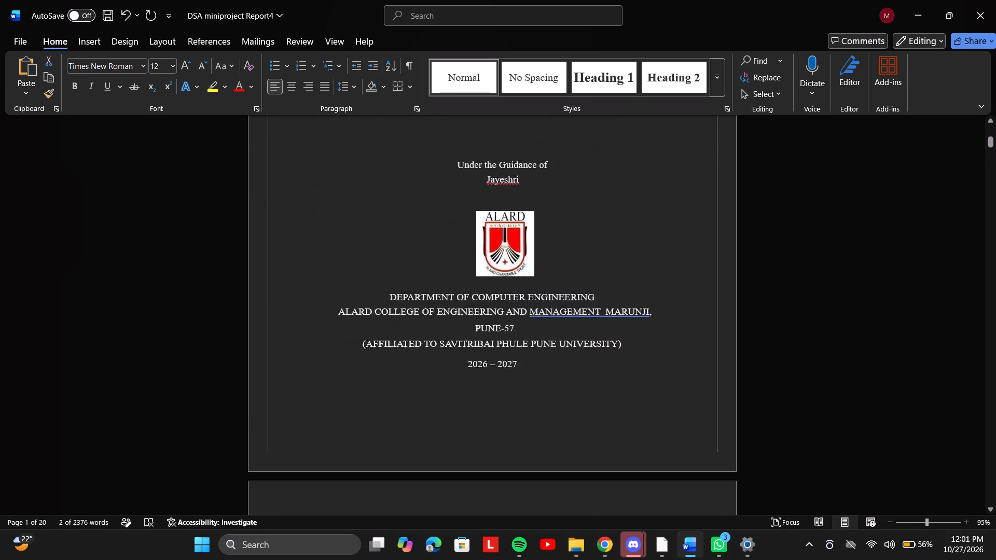
{"action": "scroll", "coordinate": [463, 317], "scroll_direction": "down", "scroll_amount": 1}
{"action": "scroll", "coordinate": [509, 344], "scroll_direction": "up", "scroll_amount": 1}
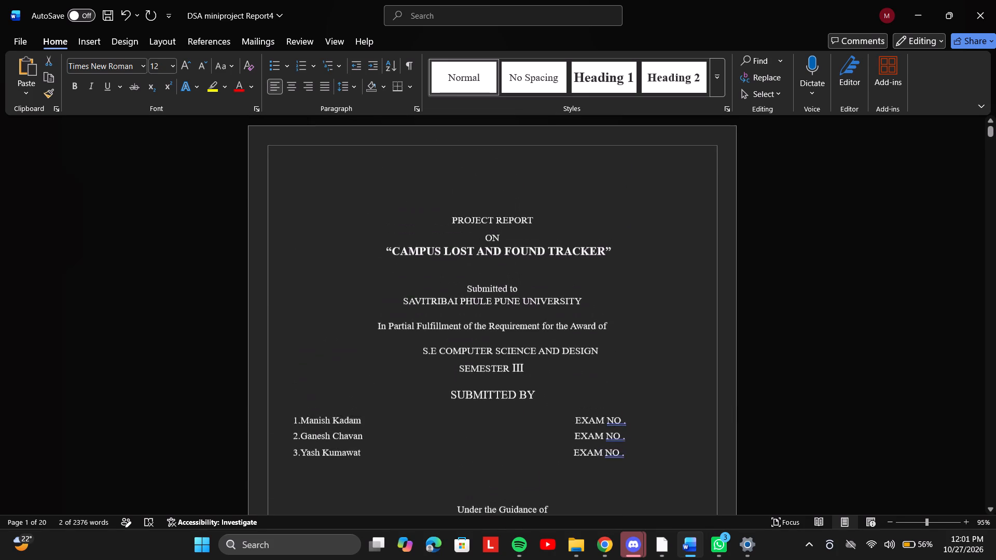
{"action": "scroll", "coordinate": [509, 344], "scroll_direction": "up", "scroll_amount": 3}
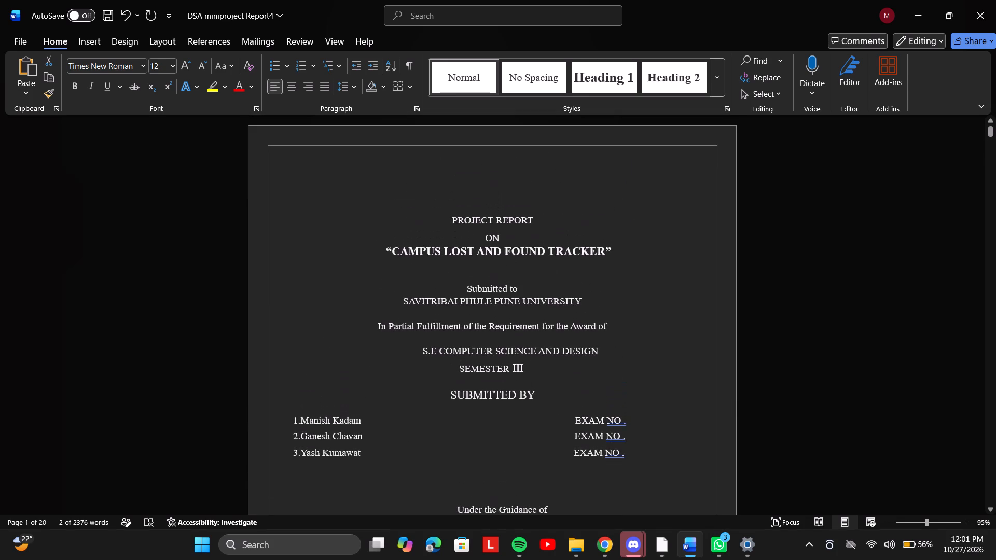
{"action": "scroll", "coordinate": [509, 344], "scroll_direction": "down", "scroll_amount": 2}
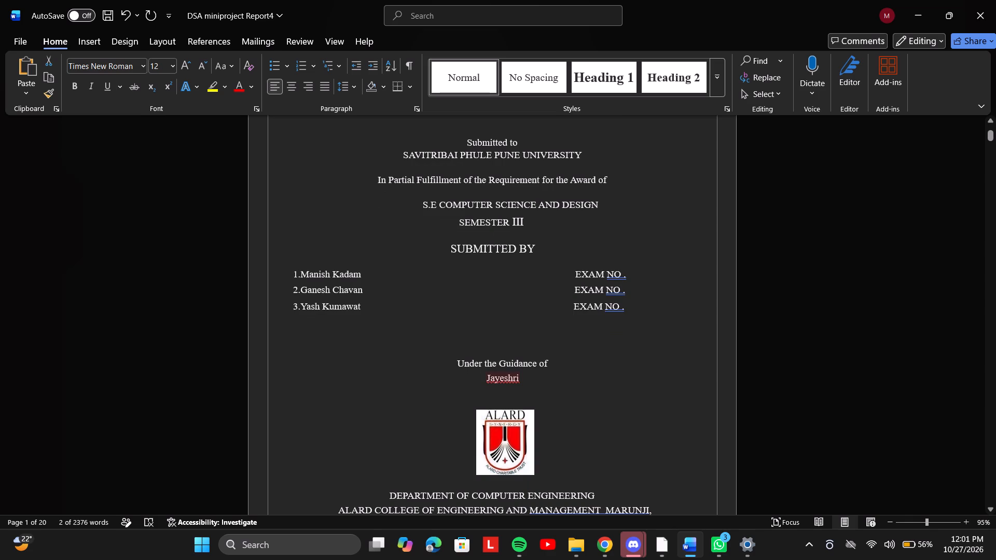
{"action": "left_click", "coordinate": [519, 379]}
{"action": "key", "text": "BackSpace"}
{"action": "key", "text": "BackSpace"}
{"action": "key", "text": "BackSpace"}
{"action": "key", "text": "BackSpace"}
{"action": "key", "text": "BackSpace"}
{"action": "key", "text": "BackSpace"}
{"action": "key", "text": "BackSpace"}
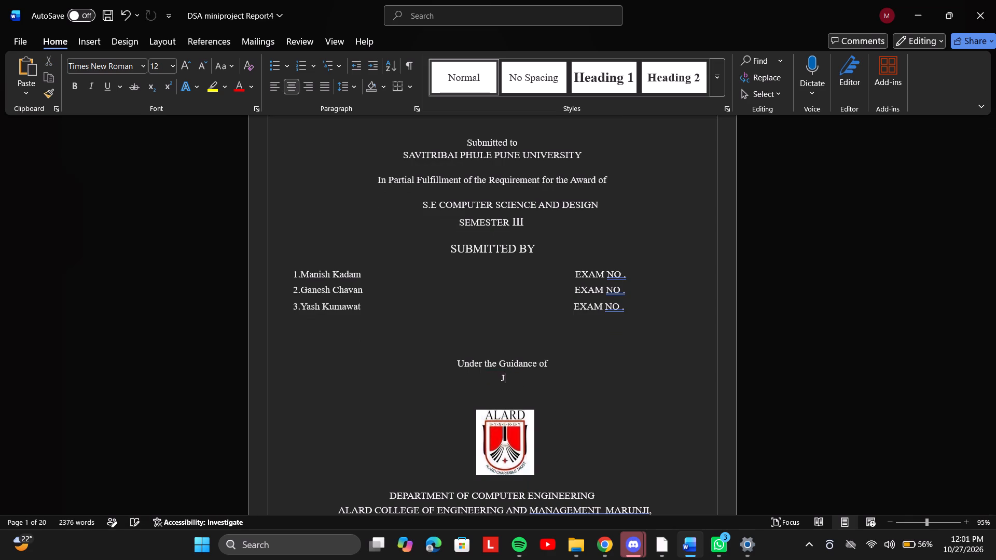
{"action": "key", "text": "BackSpace"}
{"action": "key", "text": "BackSpace"}
Indent the empty line below "Under the Guidance of" with tabs and paste the guide's copied name there.
{"action": "key", "text": "space"}
{"action": "key", "text": "Tab"}
{"action": "key", "text": "Tab"}
{"action": "key", "text": "Tab"}
{"action": "key", "text": "Tab"}
{"action": "key", "text": "Tab"}
{"action": "key", "text": "Tab"}
{"action": "key", "text": "Tab"}
{"action": "key", "text": "BackSpace"}
{"action": "key", "text": "ctrl+v"}
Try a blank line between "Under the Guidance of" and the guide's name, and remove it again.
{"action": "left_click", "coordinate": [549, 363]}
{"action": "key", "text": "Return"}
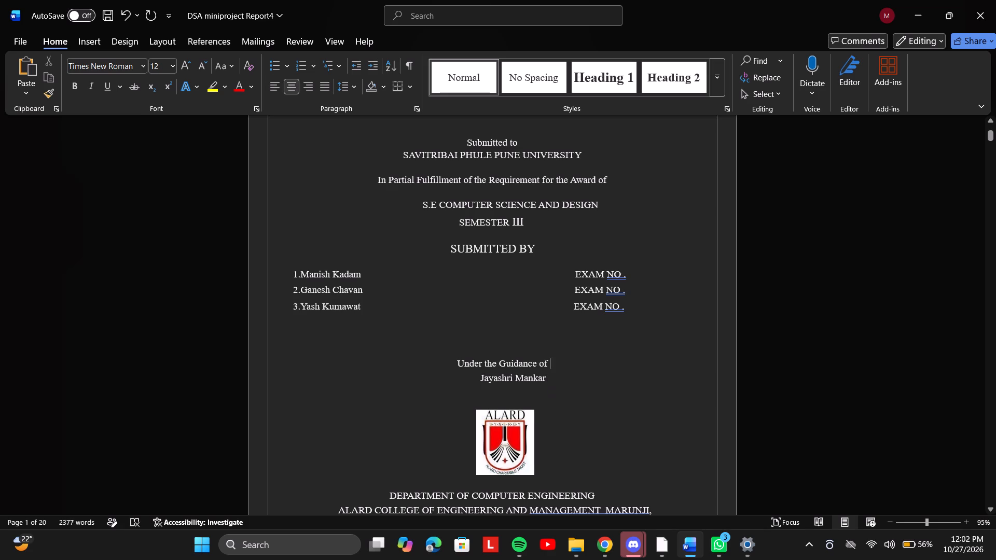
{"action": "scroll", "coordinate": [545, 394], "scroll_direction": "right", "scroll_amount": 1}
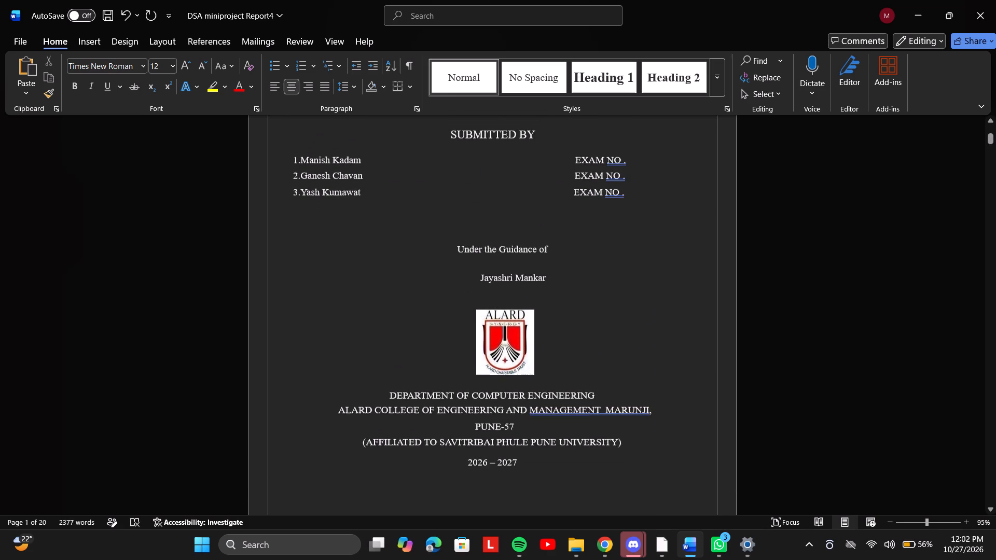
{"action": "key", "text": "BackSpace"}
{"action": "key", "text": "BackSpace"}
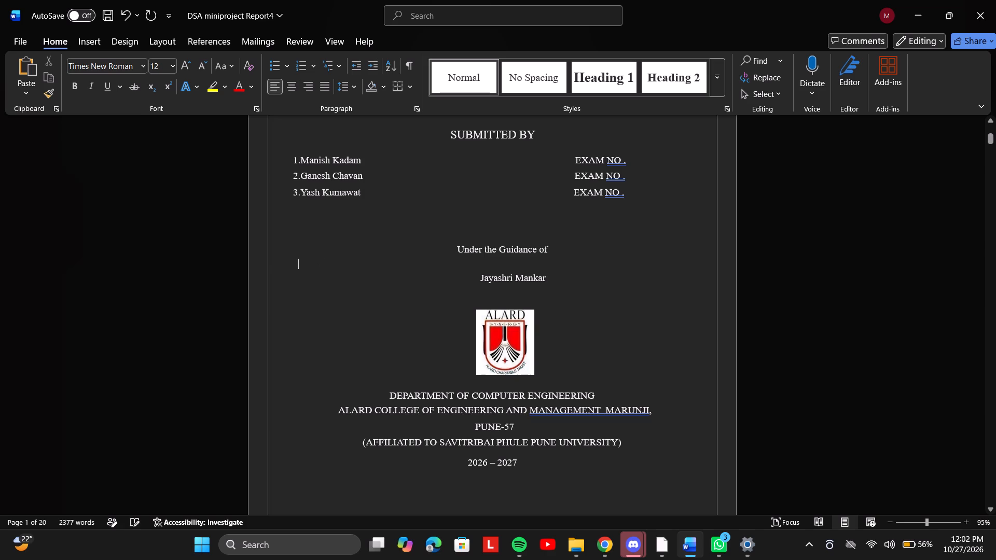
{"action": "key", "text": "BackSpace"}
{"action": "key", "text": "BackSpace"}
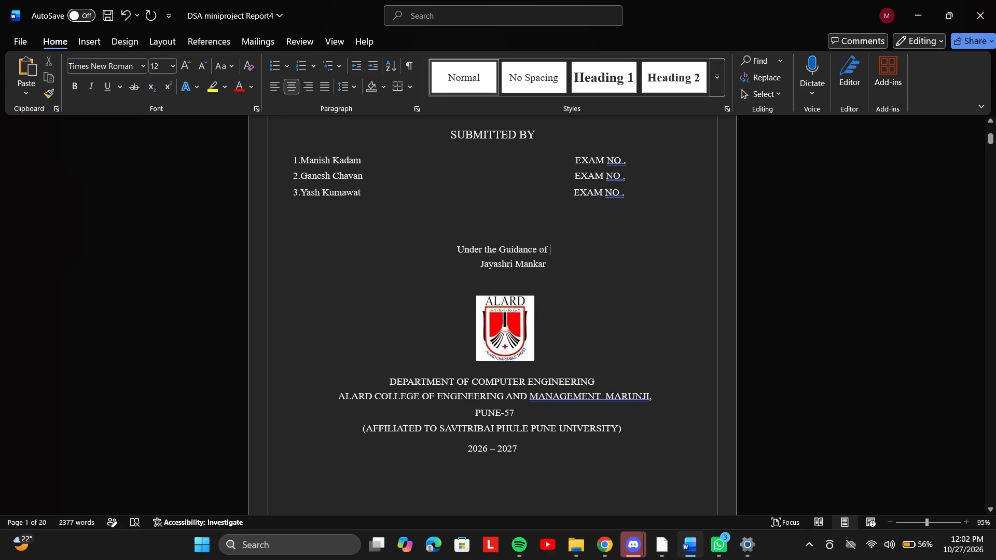
Replace the last tab before the guide's name with seven spaces to centre it beneath "Under the Guidance of".
{"action": "left_click", "coordinate": [480, 267]}
{"action": "key", "text": "BackSpace"}
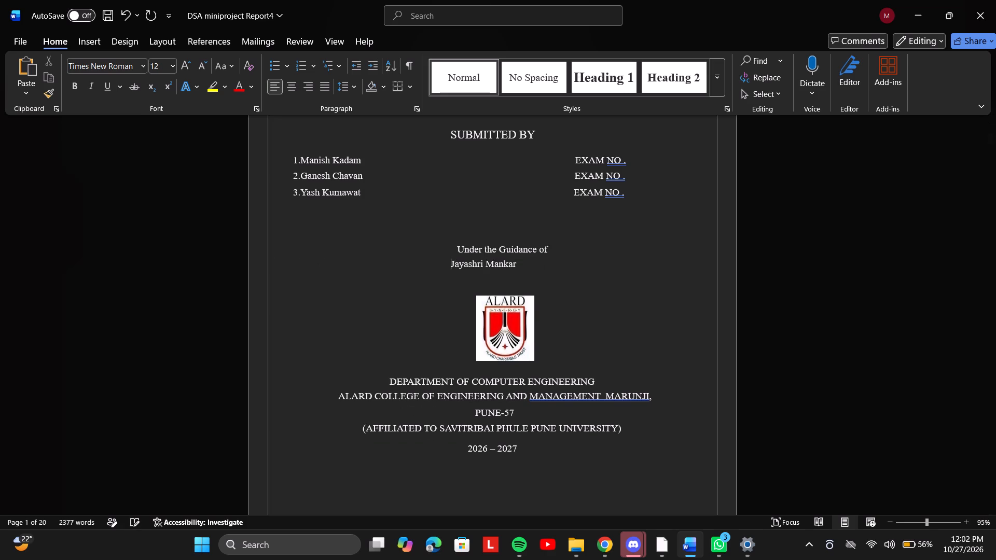
{"action": "key", "text": "space"}
{"action": "key", "text": "space"}
{"action": "key", "text": "space"}
{"action": "key", "text": "space"}
{"action": "key", "text": "space"}
{"action": "key", "text": "space"}
{"action": "key", "text": "space"}
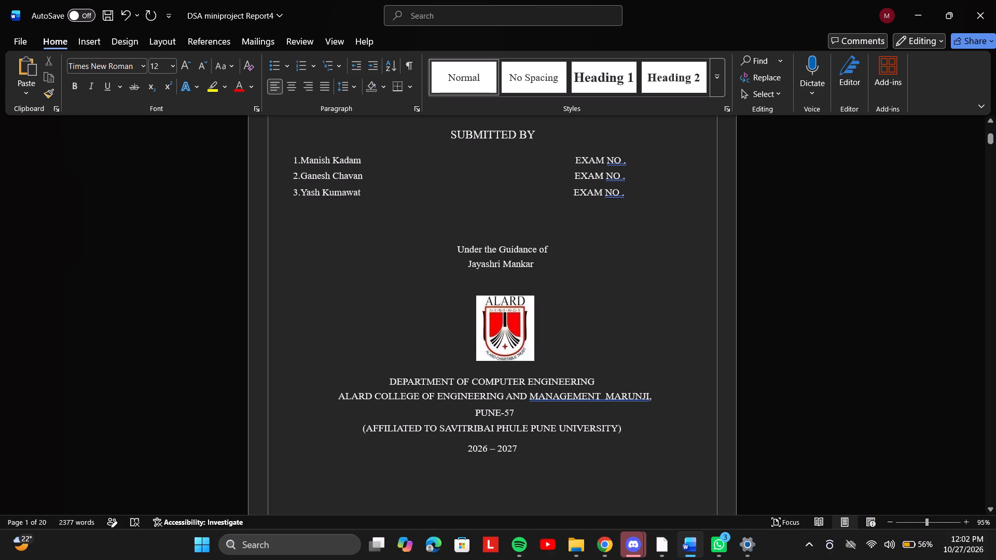
{"action": "left_click", "coordinate": [599, 248]}
Review the report from the title page through the certificate, acknowledgement, project summary and contents table to the Objectives page.
{"action": "scroll", "coordinate": [599, 248], "scroll_direction": "down", "scroll_amount": 1}
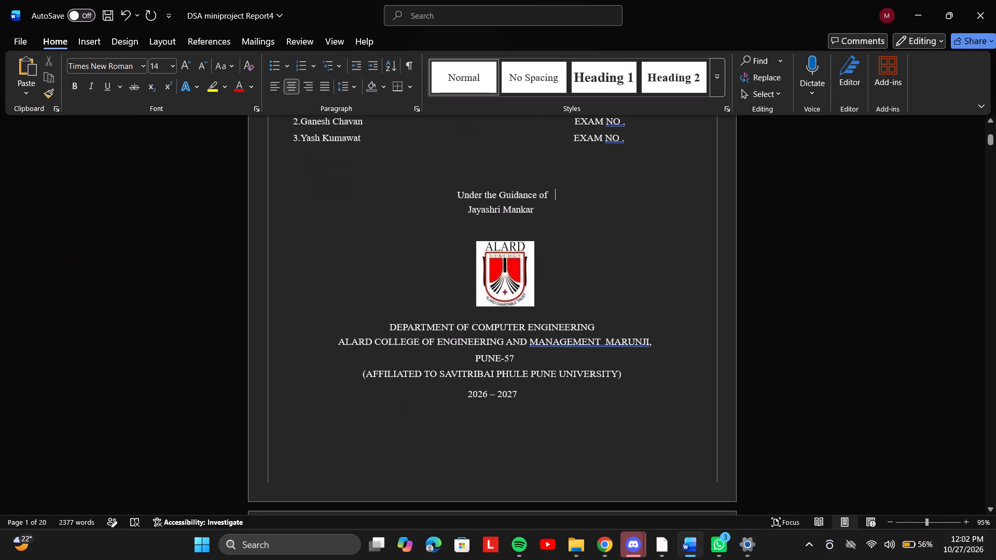
{"action": "scroll", "coordinate": [599, 248], "scroll_direction": "down", "scroll_amount": 3}
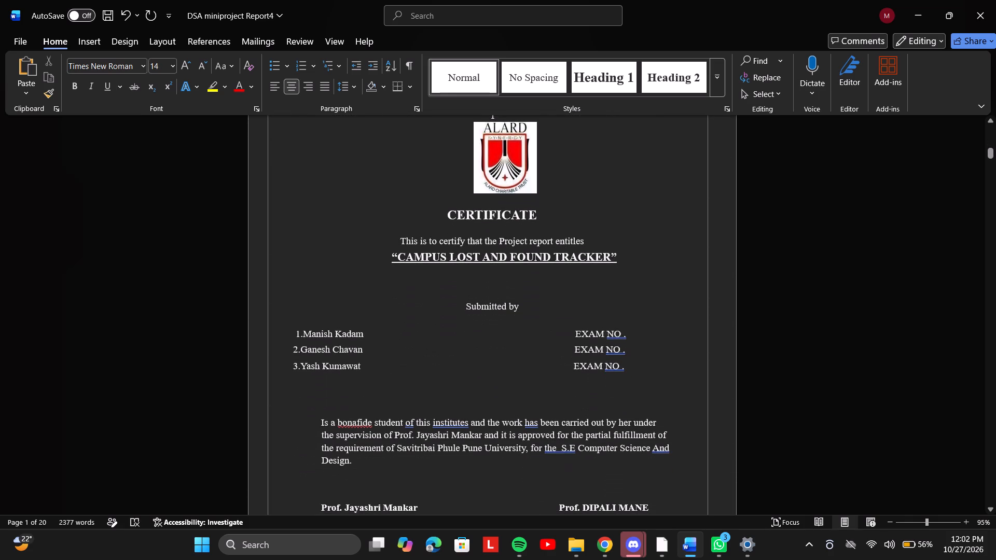
{"action": "scroll", "coordinate": [533, 329], "scroll_direction": "down", "scroll_amount": 1}
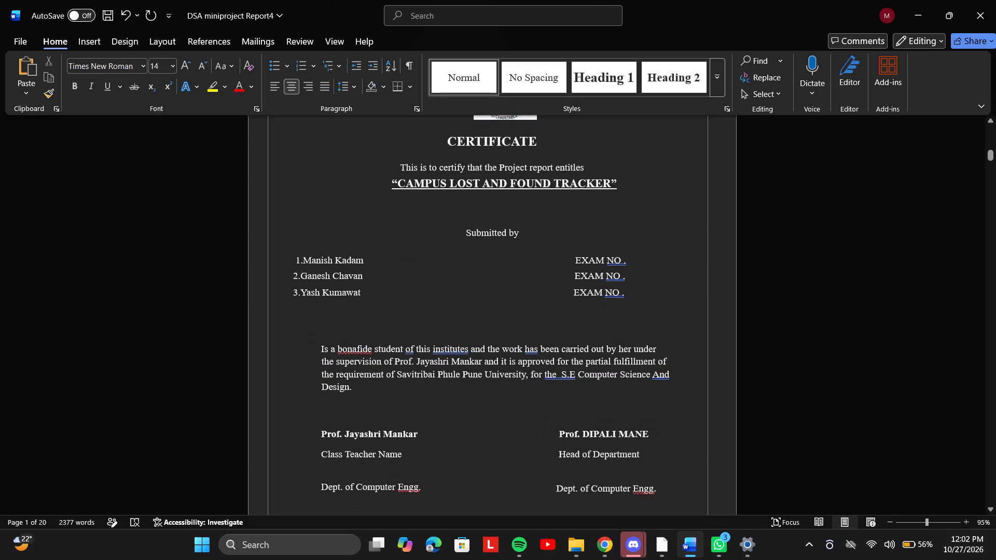
{"action": "scroll", "coordinate": [533, 329], "scroll_direction": "down", "scroll_amount": 1}
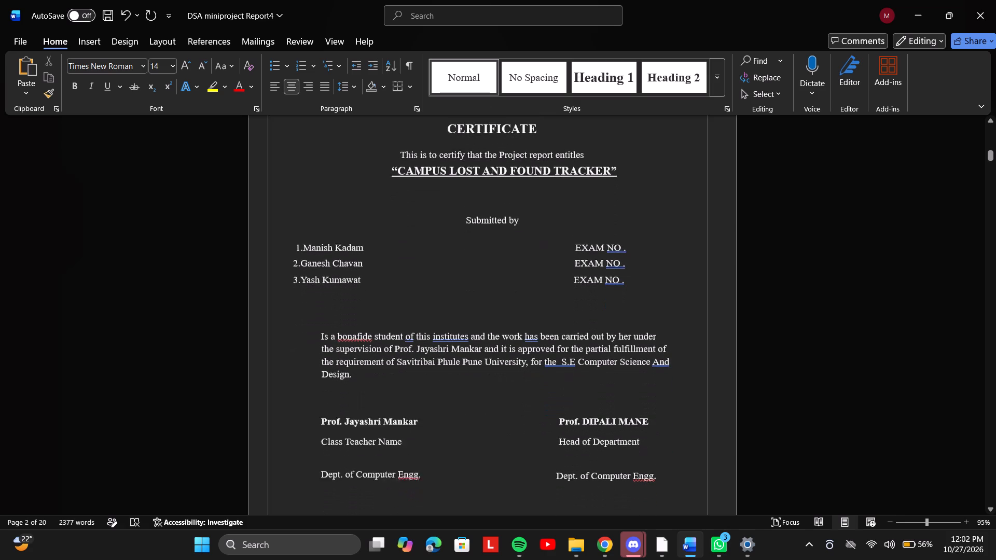
{"action": "scroll", "coordinate": [533, 329], "scroll_direction": "down", "scroll_amount": 1}
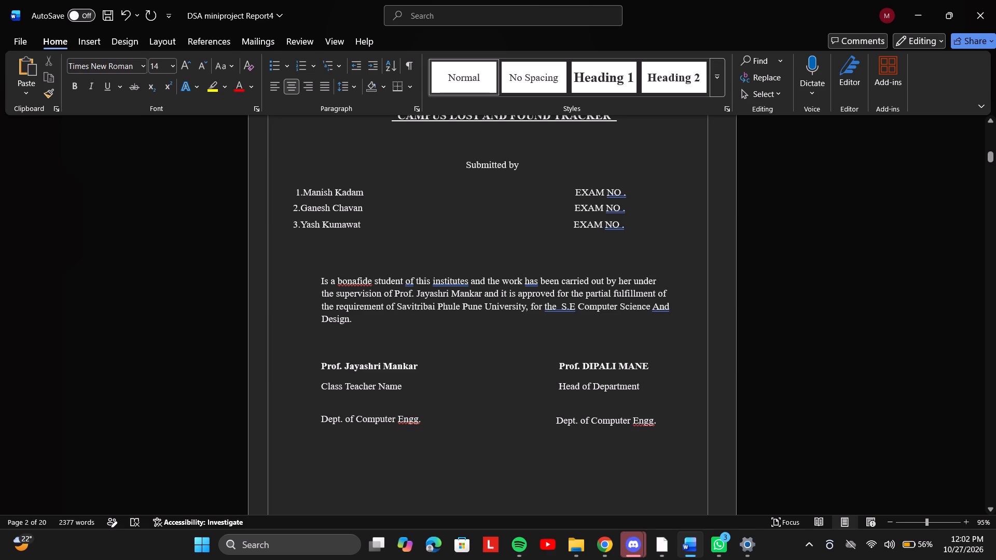
{"action": "scroll", "coordinate": [480, 315], "scroll_direction": "down", "scroll_amount": 1}
{"action": "scroll", "coordinate": [480, 315], "scroll_direction": "right", "scroll_amount": 1}
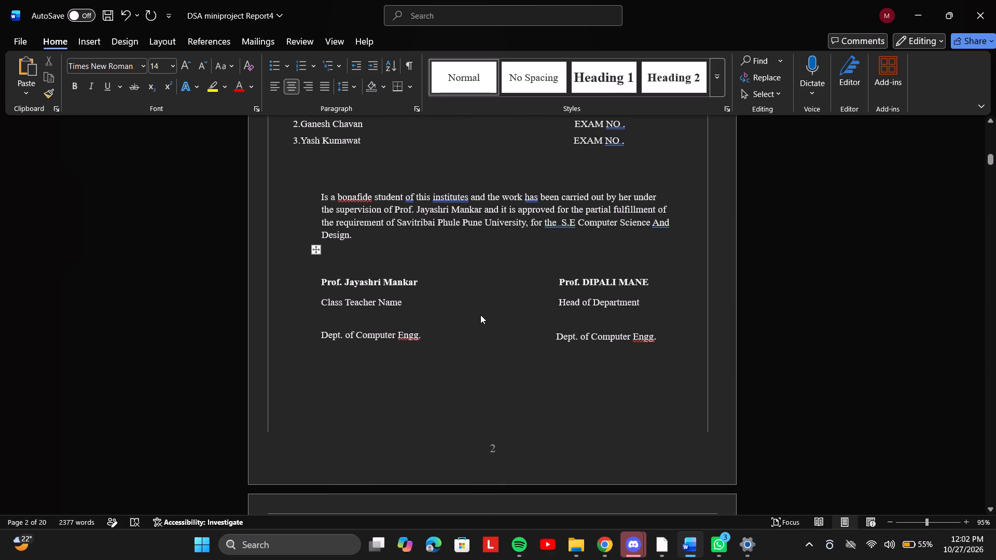
{"action": "scroll", "coordinate": [480, 315], "scroll_direction": "down", "scroll_amount": 2}
{"action": "scroll", "coordinate": [480, 315], "scroll_direction": "up", "scroll_amount": 1}
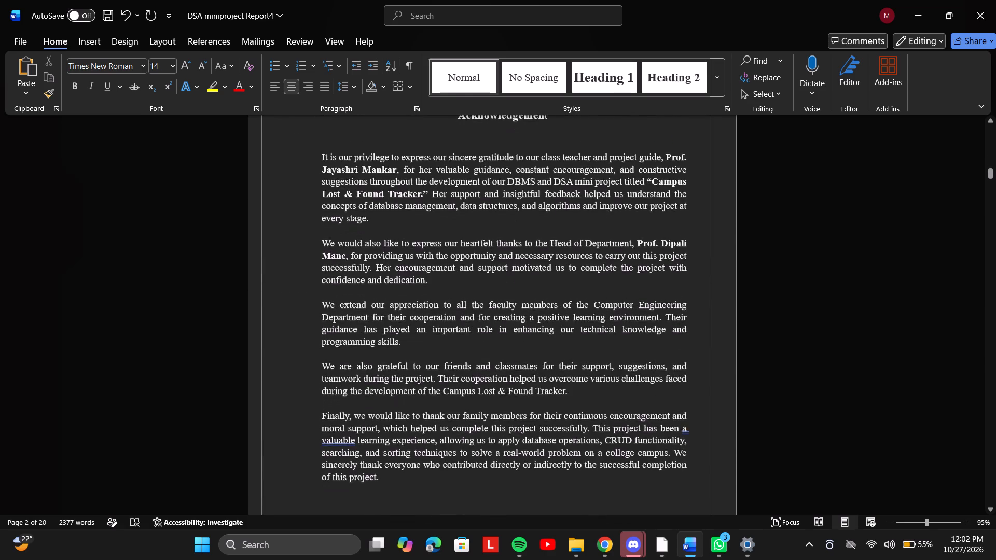
{"action": "scroll", "coordinate": [480, 315], "scroll_direction": "up", "scroll_amount": 2}
{"action": "scroll", "coordinate": [480, 315], "scroll_direction": "down", "scroll_amount": 3}
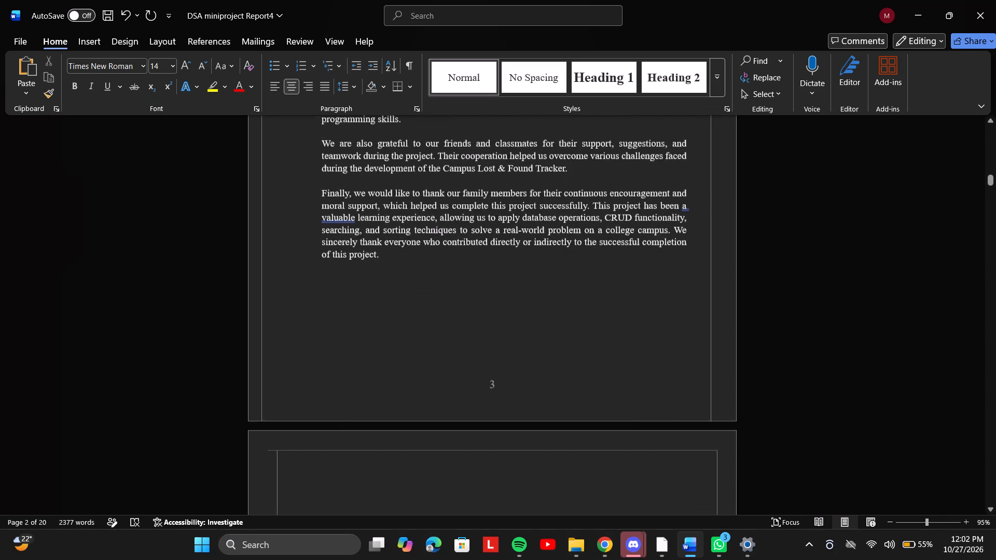
{"action": "scroll", "coordinate": [480, 315], "scroll_direction": "down", "scroll_amount": 1}
{"action": "scroll", "coordinate": [480, 315], "scroll_direction": "up", "scroll_amount": 4}
{"action": "scroll", "coordinate": [480, 315], "scroll_direction": "down", "scroll_amount": 3}
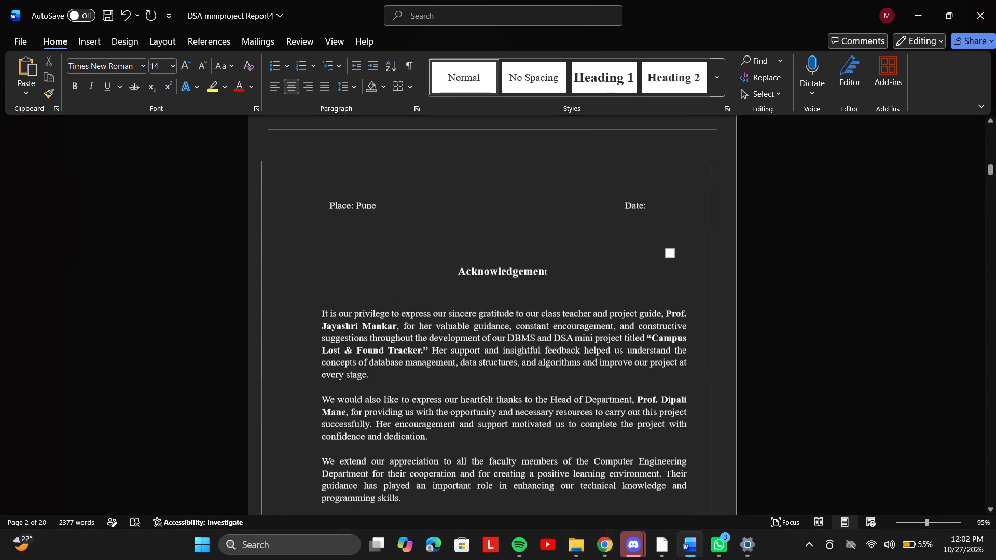
{"action": "scroll", "coordinate": [480, 315], "scroll_direction": "down", "scroll_amount": 2}
{"action": "scroll", "coordinate": [480, 315], "scroll_direction": "right", "scroll_amount": 1}
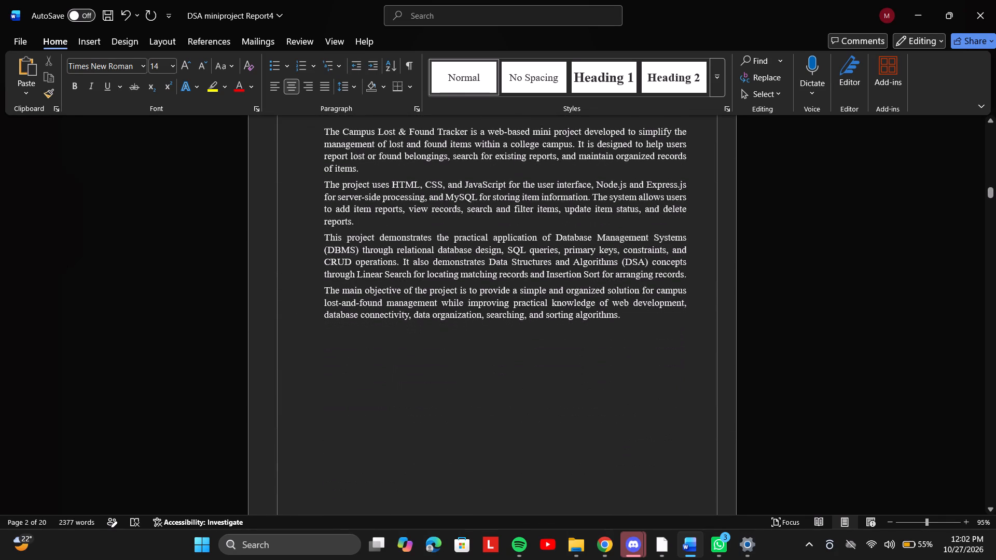
{"action": "scroll", "coordinate": [480, 315], "scroll_direction": "down", "scroll_amount": 1}
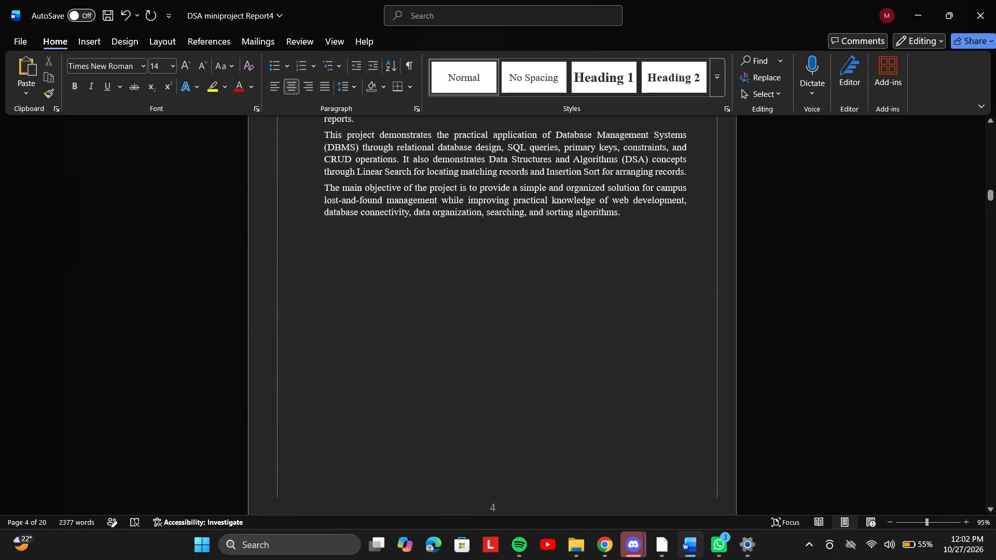
{"action": "scroll", "coordinate": [480, 315], "scroll_direction": "down", "scroll_amount": 2}
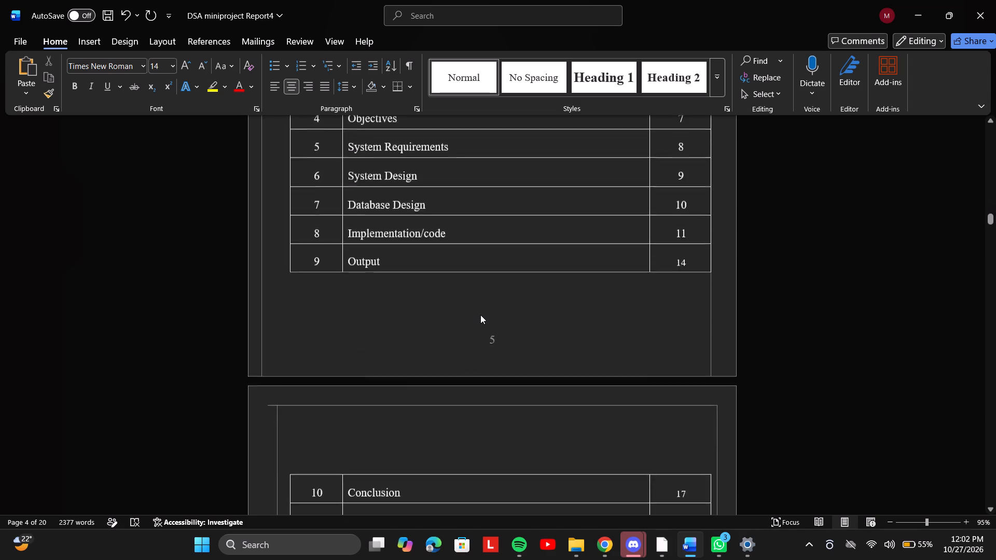
{"action": "scroll", "coordinate": [480, 315], "scroll_direction": "down", "scroll_amount": 1}
{"action": "scroll", "coordinate": [480, 315], "scroll_direction": "right", "scroll_amount": 1}
{"action": "scroll", "coordinate": [480, 315], "scroll_direction": "up", "scroll_amount": 1}
{"action": "scroll", "coordinate": [480, 315], "scroll_direction": "down", "scroll_amount": 2}
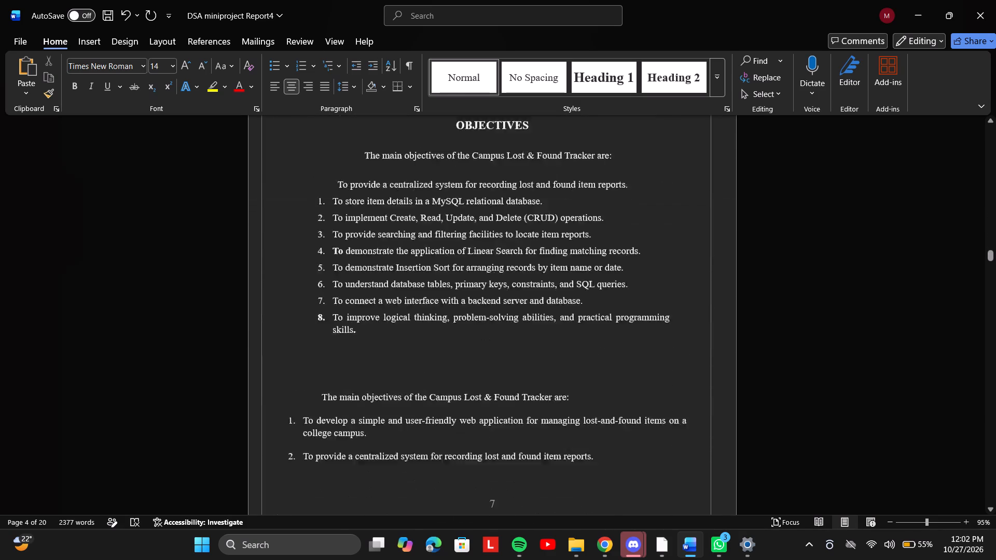
{"action": "scroll", "coordinate": [480, 315], "scroll_direction": "up", "scroll_amount": 1}
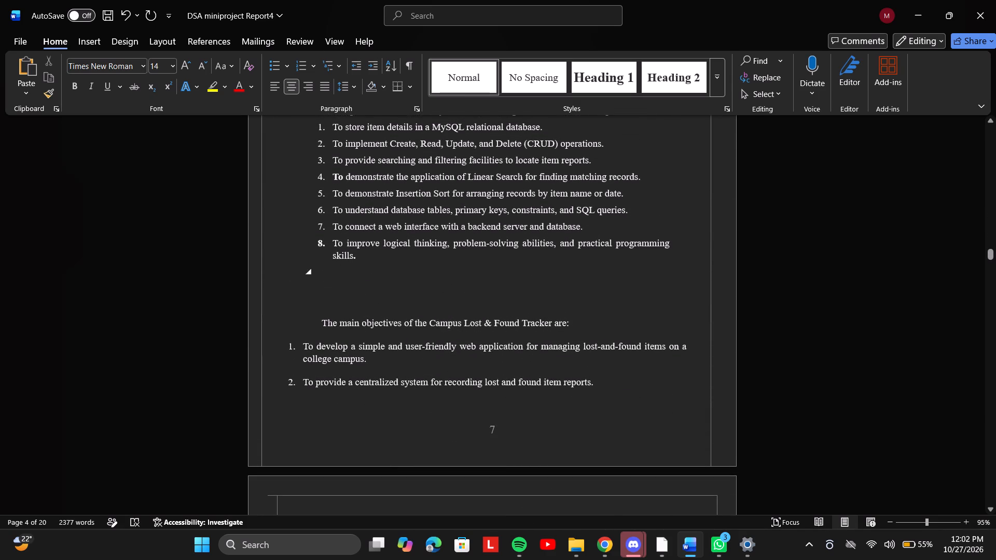
Left-align the text under the OBJECTIVES heading on page 7, from the first introductory line through item 2 of the second list.
{"action": "scroll", "coordinate": [549, 289], "scroll_direction": "up", "scroll_amount": 1}
{"action": "left_click_drag", "start_coordinate": [364, 260], "coordinate": [517, 475]}
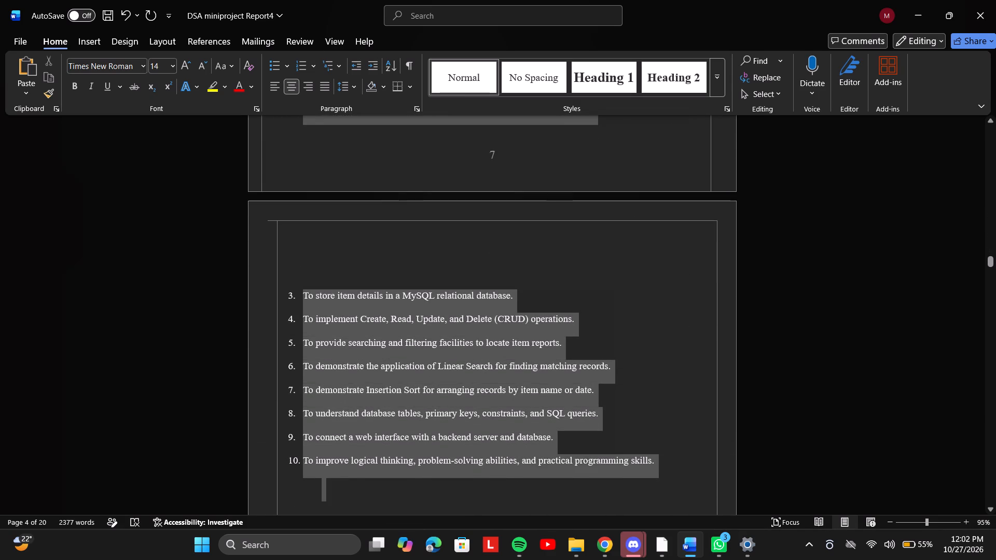
{"action": "left_click_drag", "start_coordinate": [517, 475], "coordinate": [599, 202]}
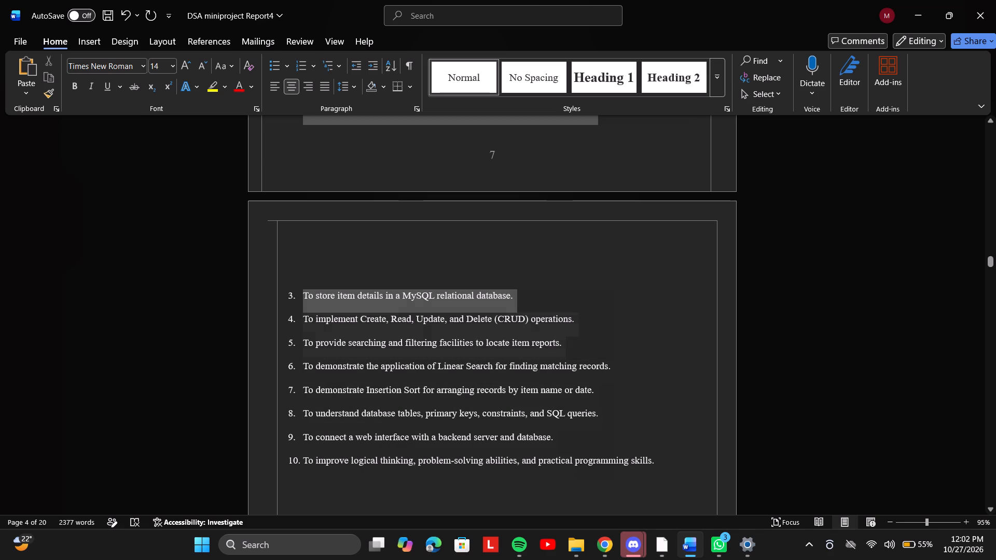
{"action": "left_click_drag", "start_coordinate": [599, 202], "coordinate": [595, 166]}
{"action": "scroll", "coordinate": [595, 166], "scroll_direction": "up", "scroll_amount": 4}
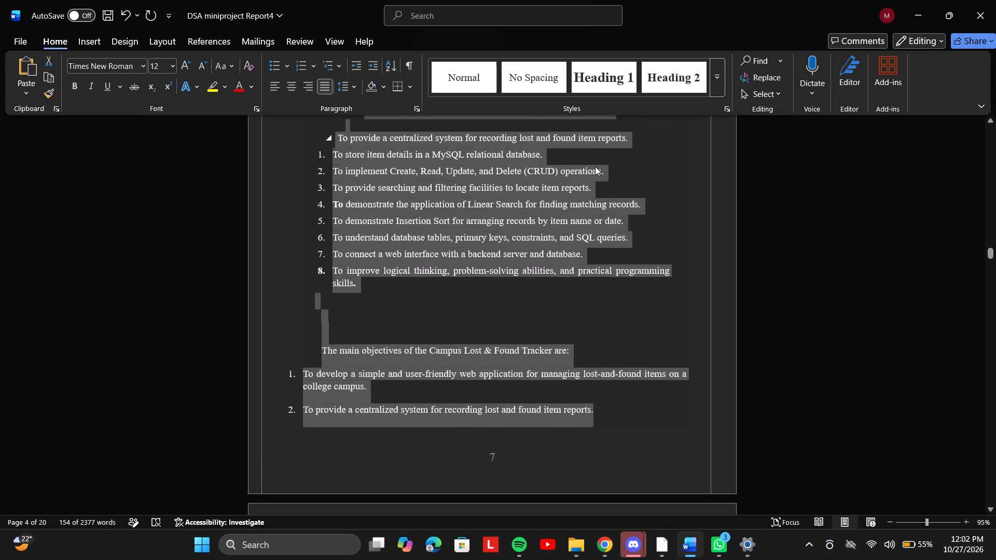
{"action": "scroll", "coordinate": [595, 166], "scroll_direction": "up", "scroll_amount": 1}
{"action": "left_click", "coordinate": [324, 90]}
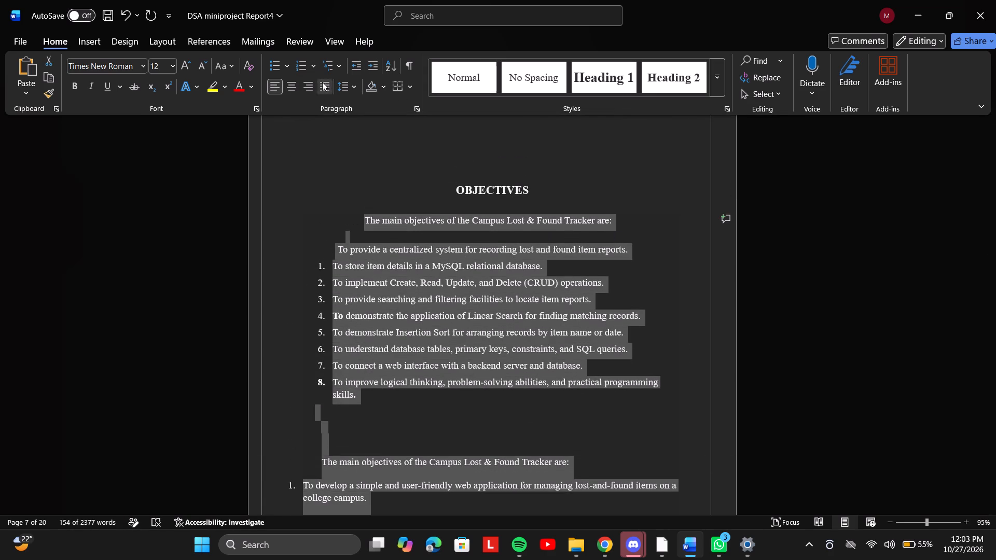
{"action": "left_click", "coordinate": [327, 86]}
{"action": "left_click", "coordinate": [327, 86]}
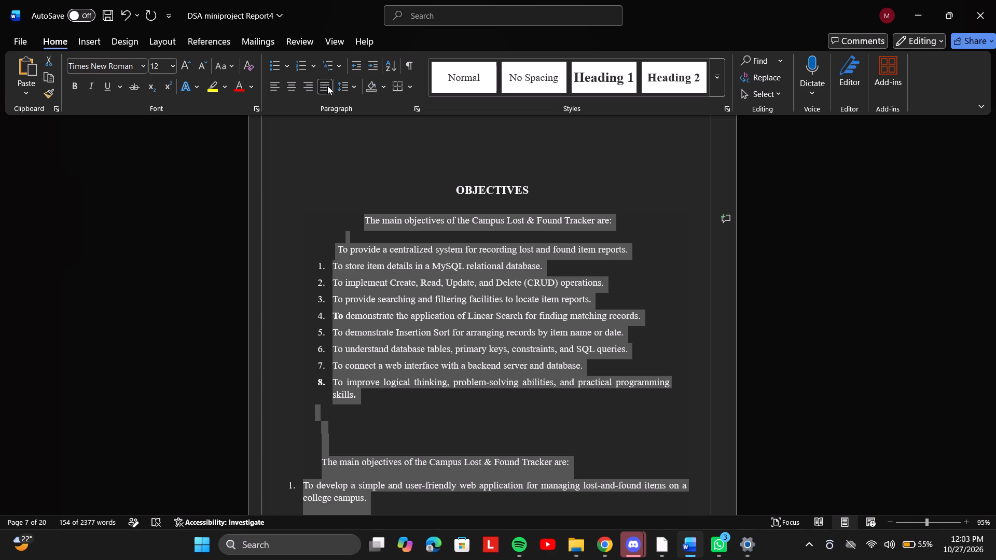
{"action": "left_click", "coordinate": [397, 198]}
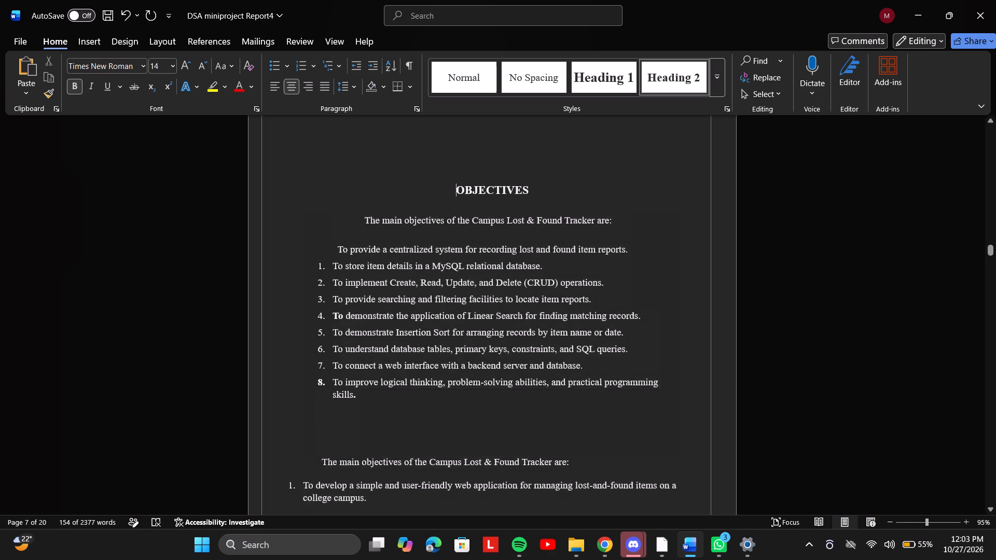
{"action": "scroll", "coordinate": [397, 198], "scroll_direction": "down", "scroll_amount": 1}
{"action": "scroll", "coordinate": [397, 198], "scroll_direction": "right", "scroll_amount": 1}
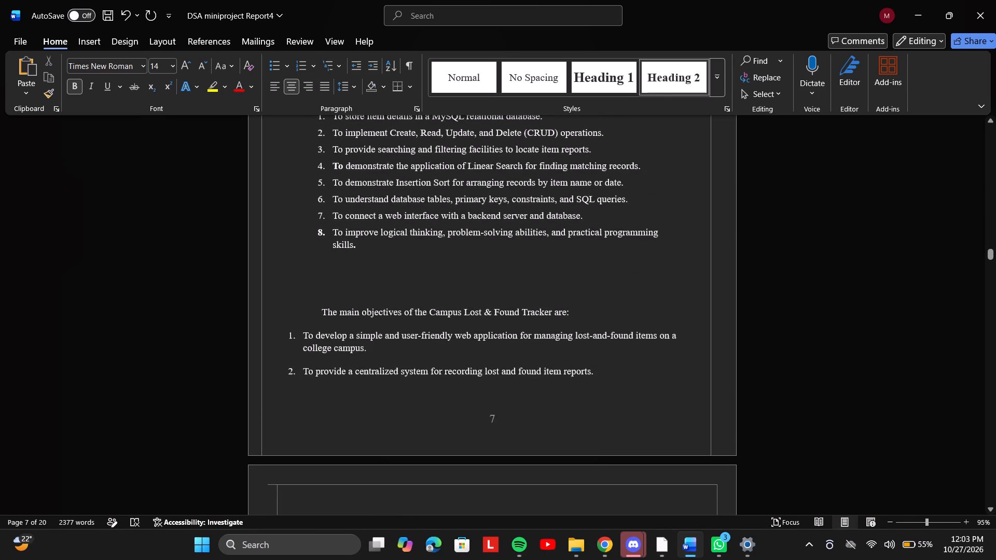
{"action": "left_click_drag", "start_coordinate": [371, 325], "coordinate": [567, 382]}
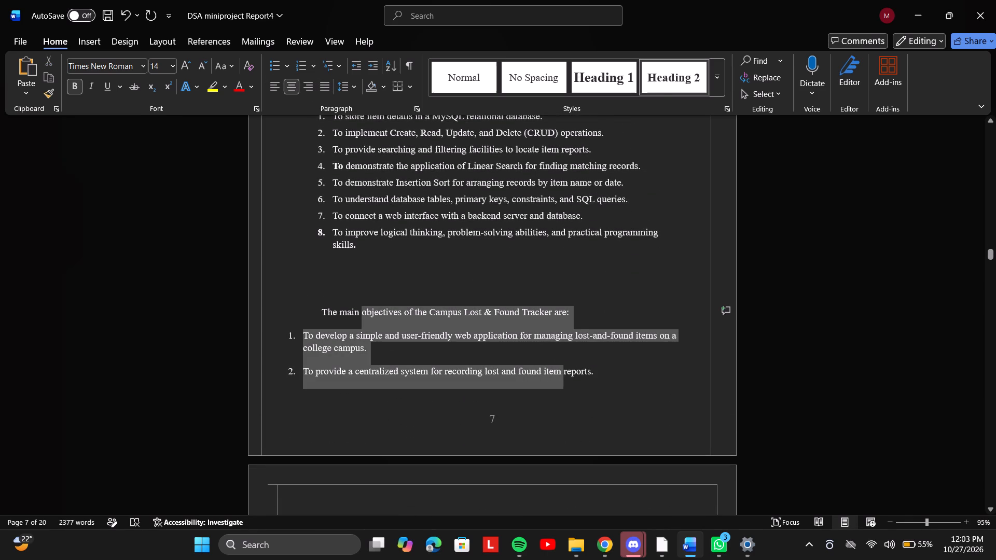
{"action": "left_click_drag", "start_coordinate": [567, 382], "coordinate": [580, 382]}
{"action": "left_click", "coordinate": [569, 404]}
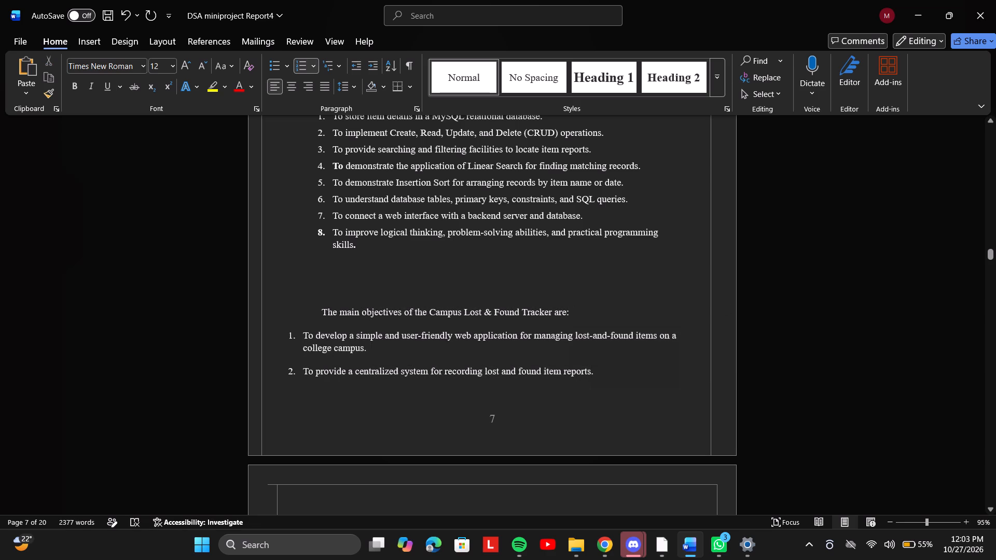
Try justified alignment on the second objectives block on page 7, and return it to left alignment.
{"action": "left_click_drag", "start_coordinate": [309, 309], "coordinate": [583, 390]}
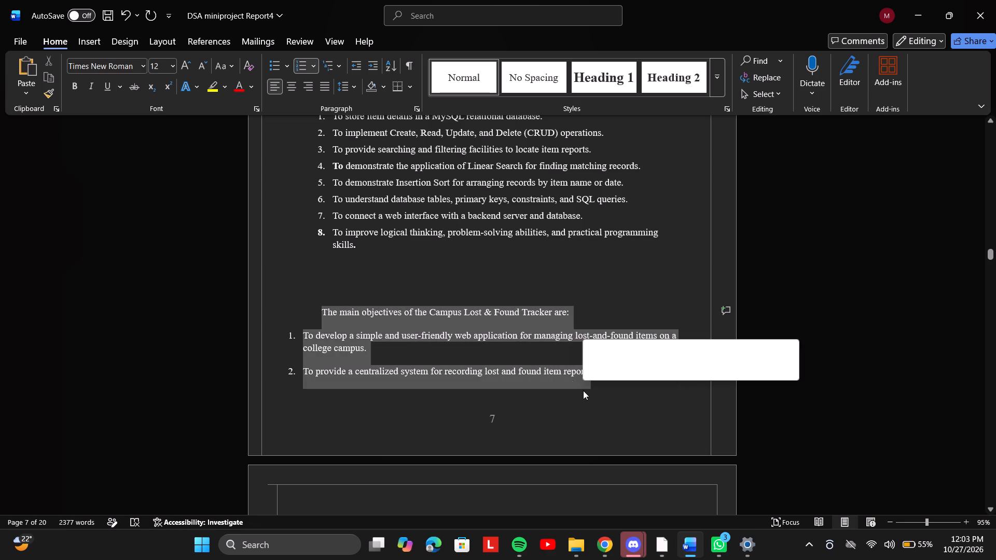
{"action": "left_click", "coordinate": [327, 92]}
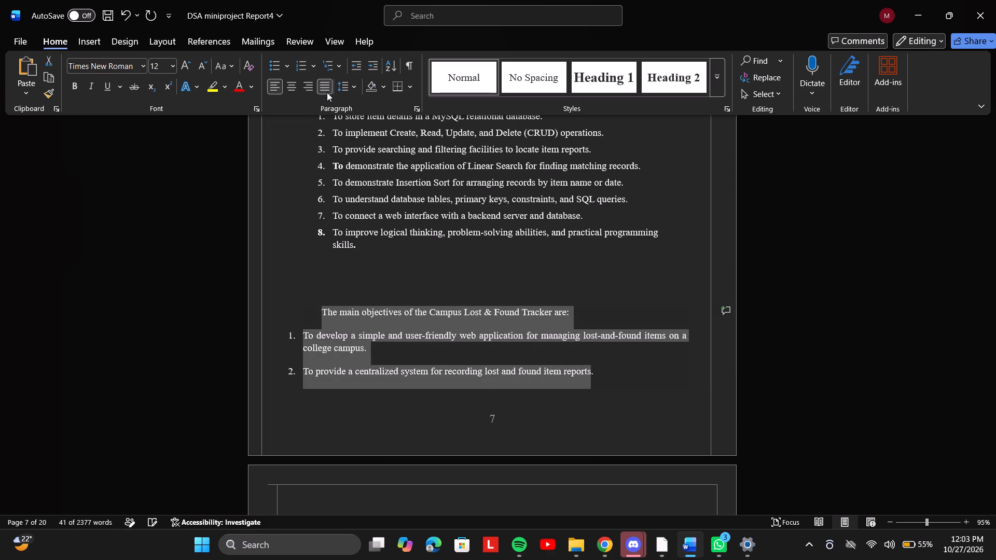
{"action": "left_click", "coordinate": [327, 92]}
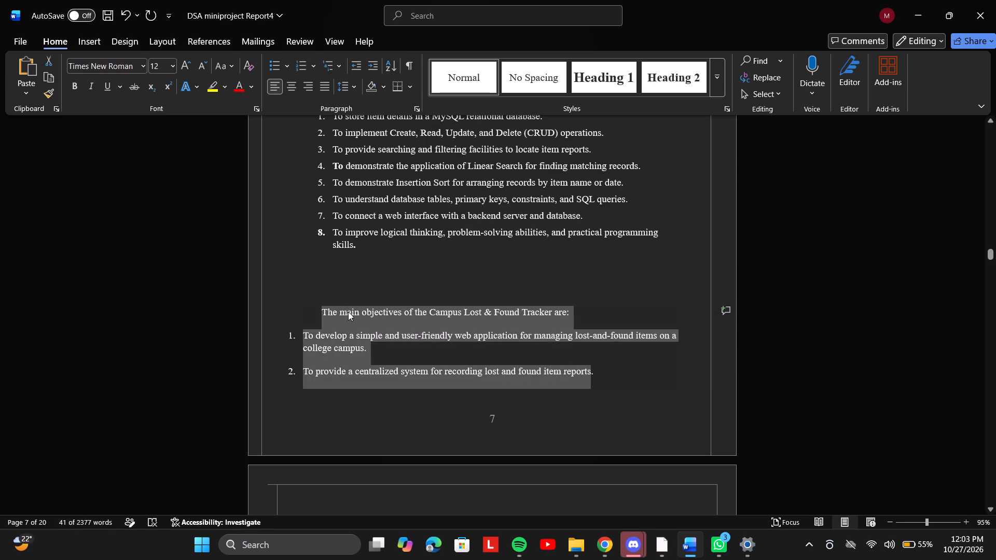
Indent the second objectives block on page 7 by two levels, from the blank line above its introductory sentence through item 2.
{"action": "left_click", "coordinate": [376, 274]}
{"action": "left_click_drag", "start_coordinate": [309, 305], "coordinate": [362, 332]}
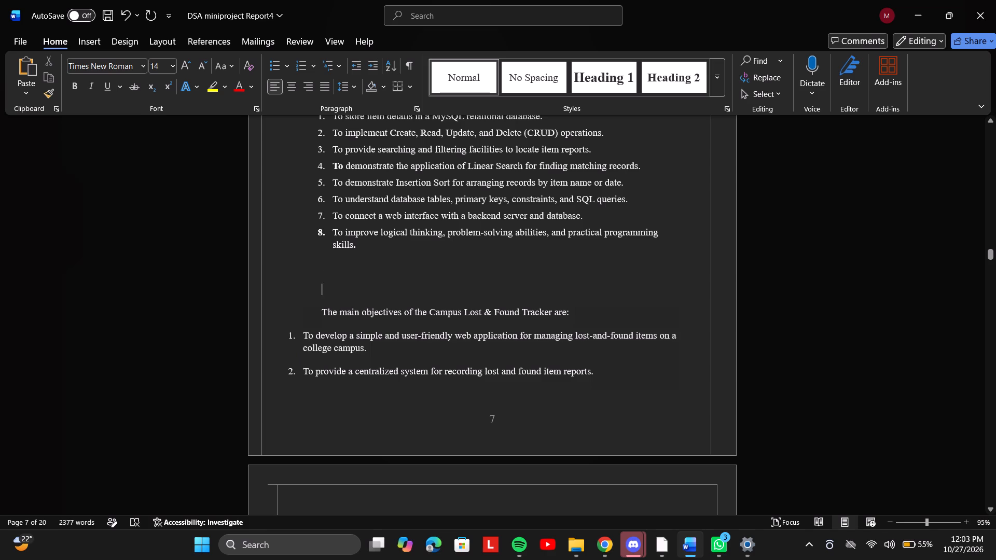
{"action": "left_click_drag", "start_coordinate": [362, 332], "coordinate": [604, 400]}
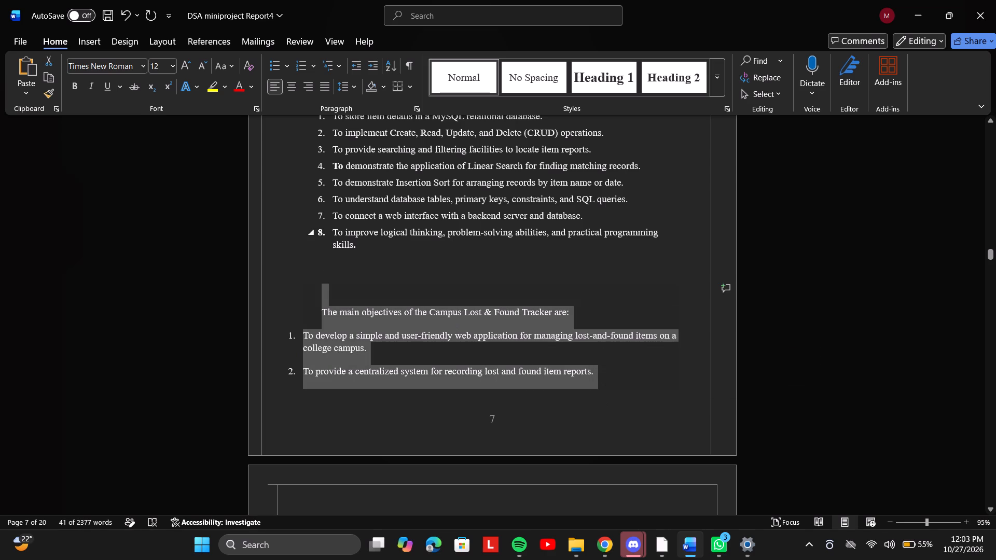
{"action": "key", "text": "Tab"}
{"action": "key", "text": "Tab"}
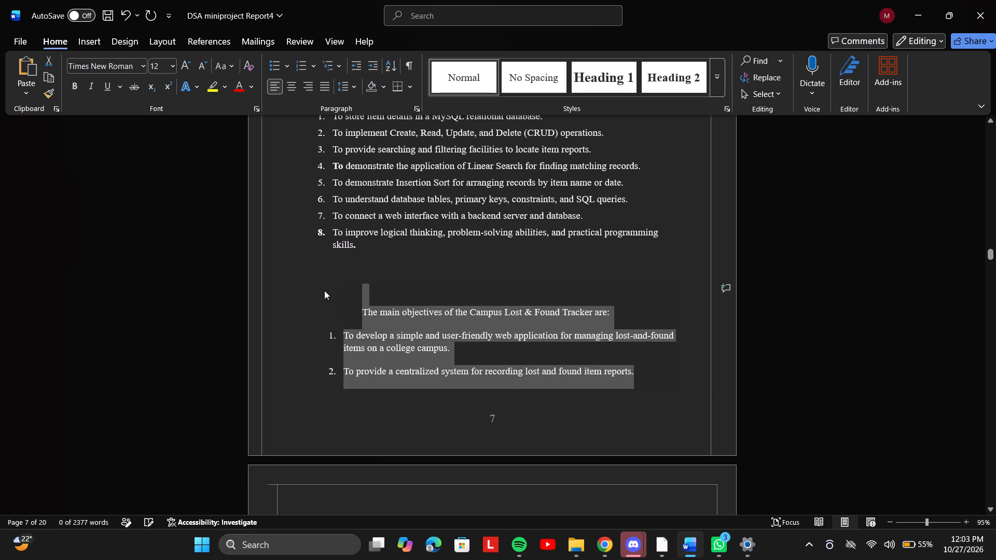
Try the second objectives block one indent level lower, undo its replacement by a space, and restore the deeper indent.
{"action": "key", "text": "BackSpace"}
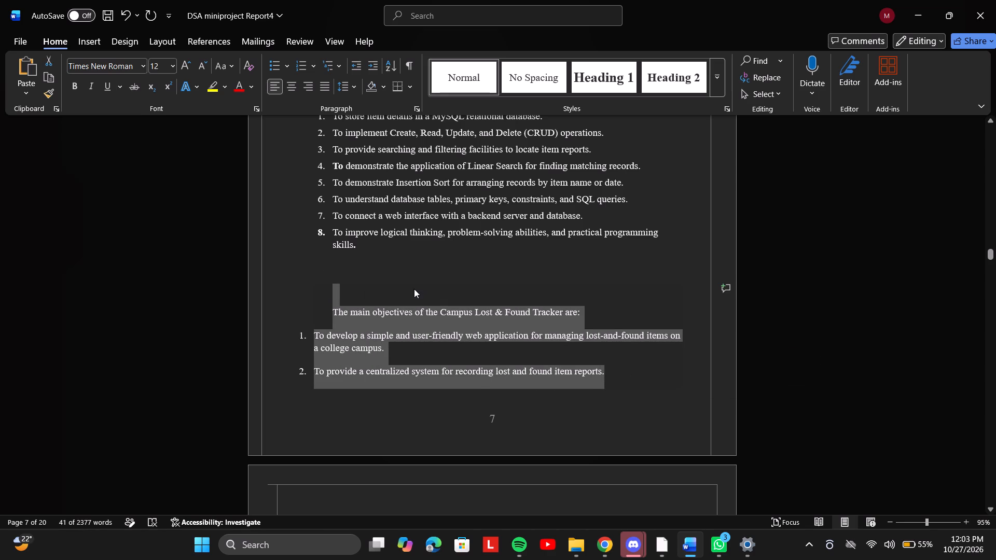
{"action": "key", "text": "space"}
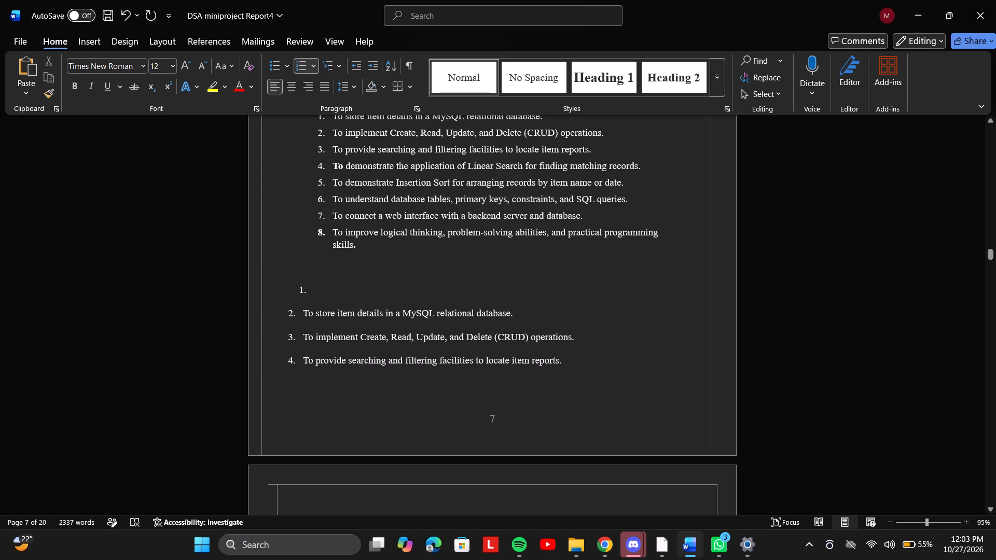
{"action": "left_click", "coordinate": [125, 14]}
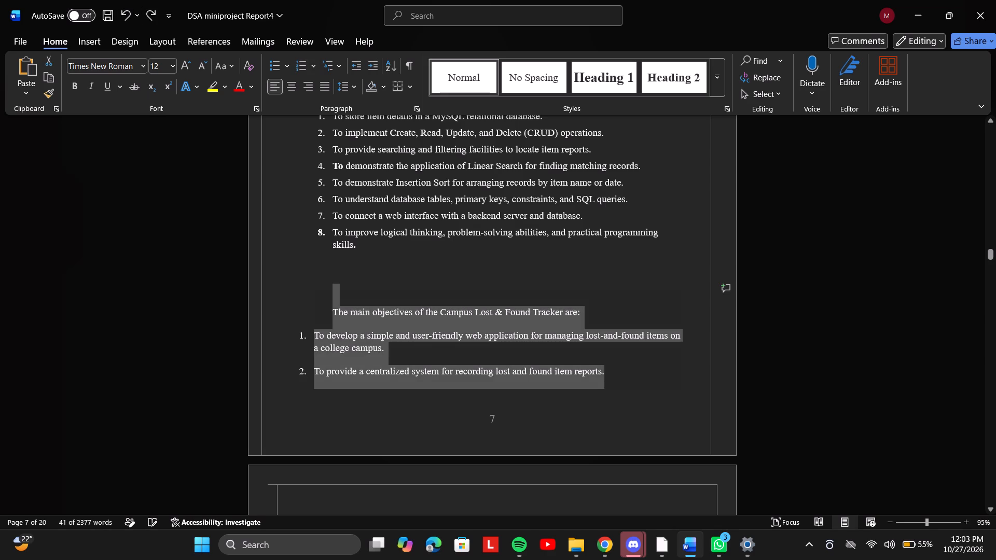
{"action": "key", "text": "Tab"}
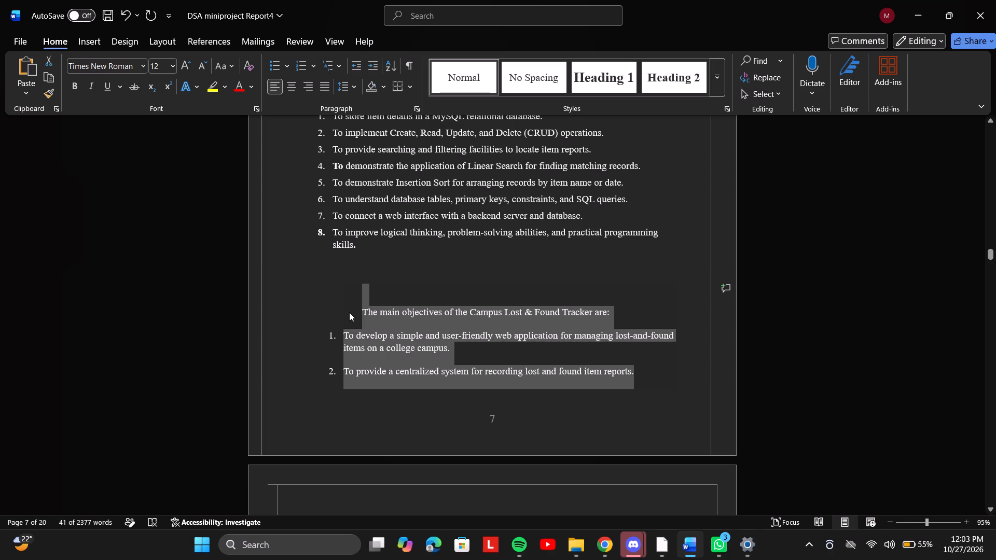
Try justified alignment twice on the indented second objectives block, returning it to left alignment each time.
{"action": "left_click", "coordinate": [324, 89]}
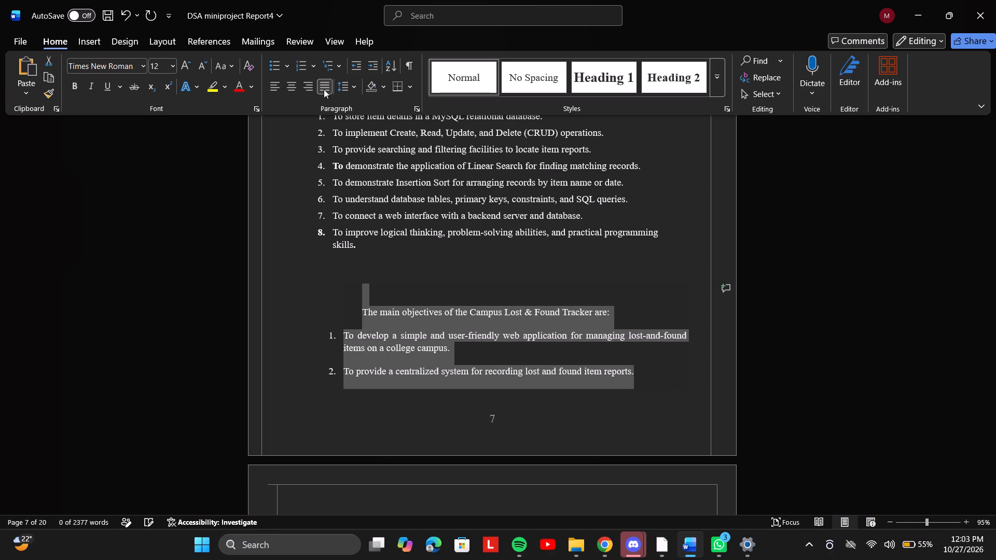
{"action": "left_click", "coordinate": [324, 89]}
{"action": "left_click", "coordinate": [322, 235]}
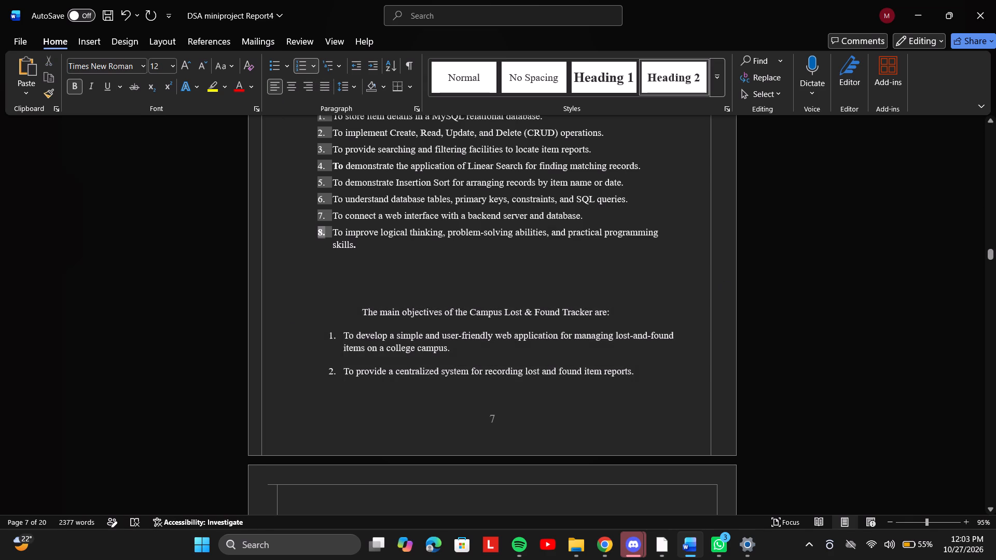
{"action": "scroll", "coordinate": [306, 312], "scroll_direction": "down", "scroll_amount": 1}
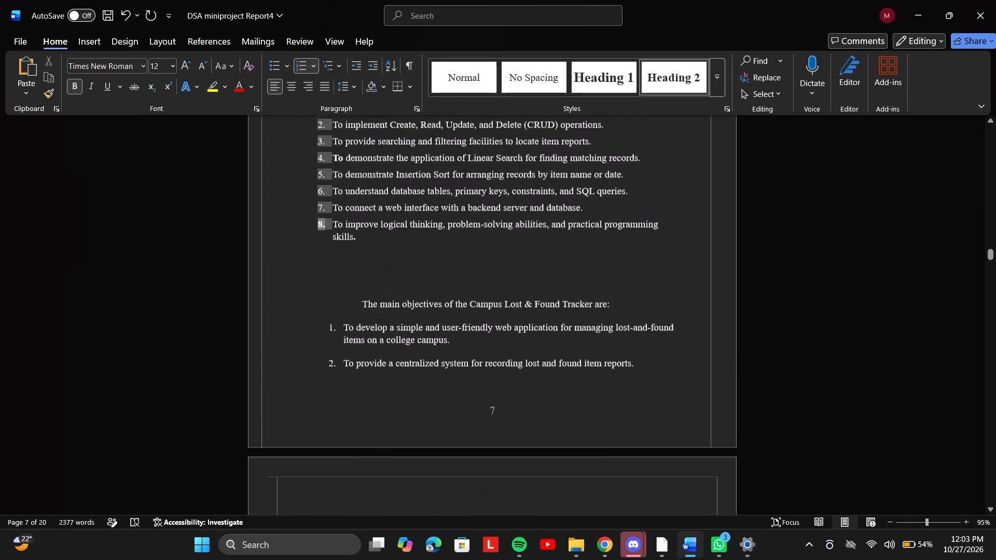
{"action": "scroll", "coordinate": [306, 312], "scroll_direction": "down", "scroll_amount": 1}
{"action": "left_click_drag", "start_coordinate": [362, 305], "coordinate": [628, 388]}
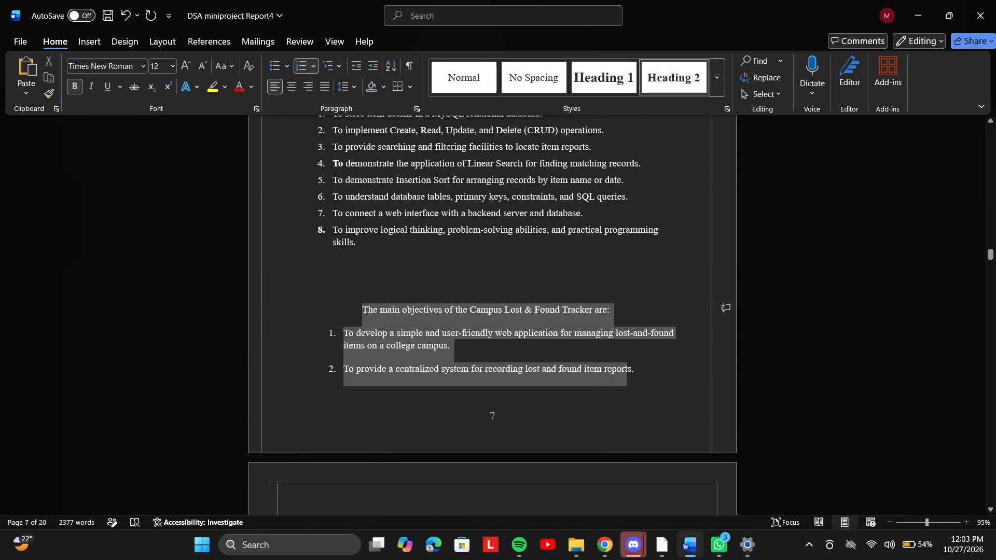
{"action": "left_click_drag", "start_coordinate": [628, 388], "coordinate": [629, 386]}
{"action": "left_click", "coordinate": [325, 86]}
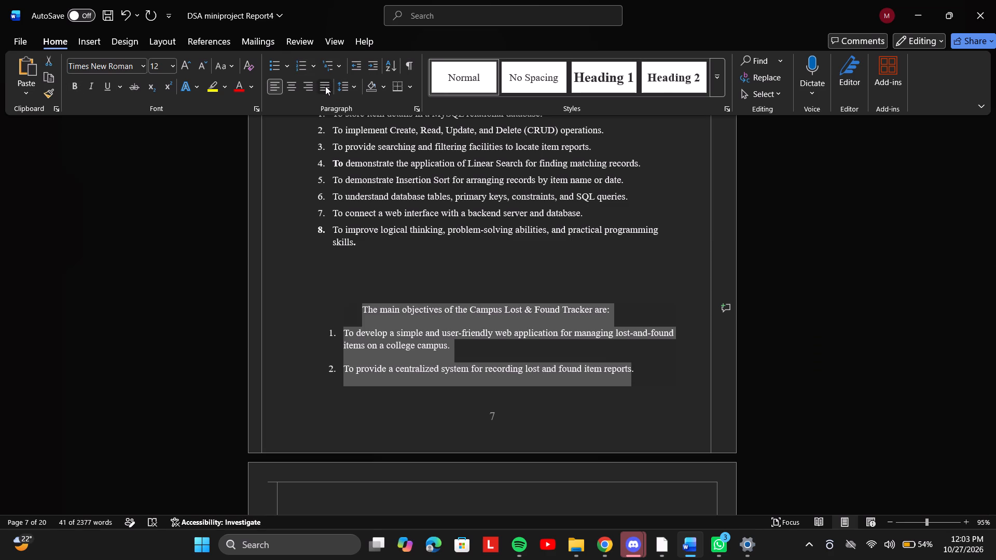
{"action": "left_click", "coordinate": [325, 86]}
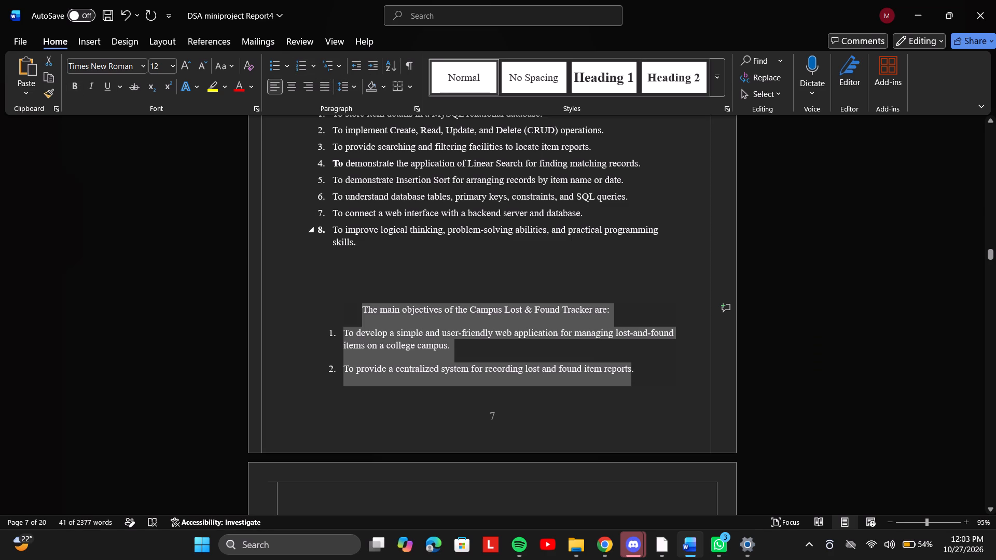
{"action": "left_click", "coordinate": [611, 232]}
Review the rest of the report from the Objectives page through the requirements and implementation code to the references list.
{"action": "scroll", "coordinate": [599, 258], "scroll_direction": "right", "scroll_amount": 1}
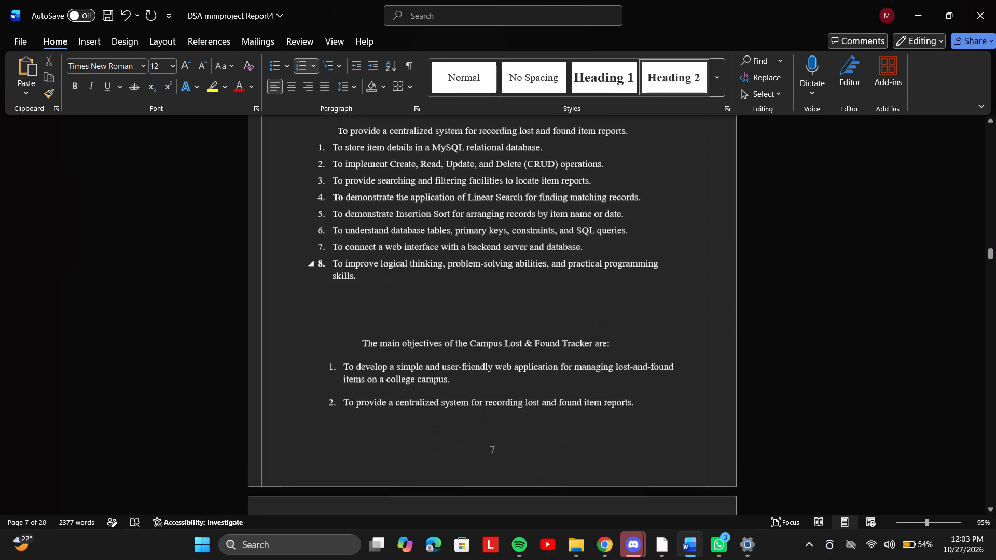
{"action": "scroll", "coordinate": [599, 258], "scroll_direction": "down", "scroll_amount": 2}
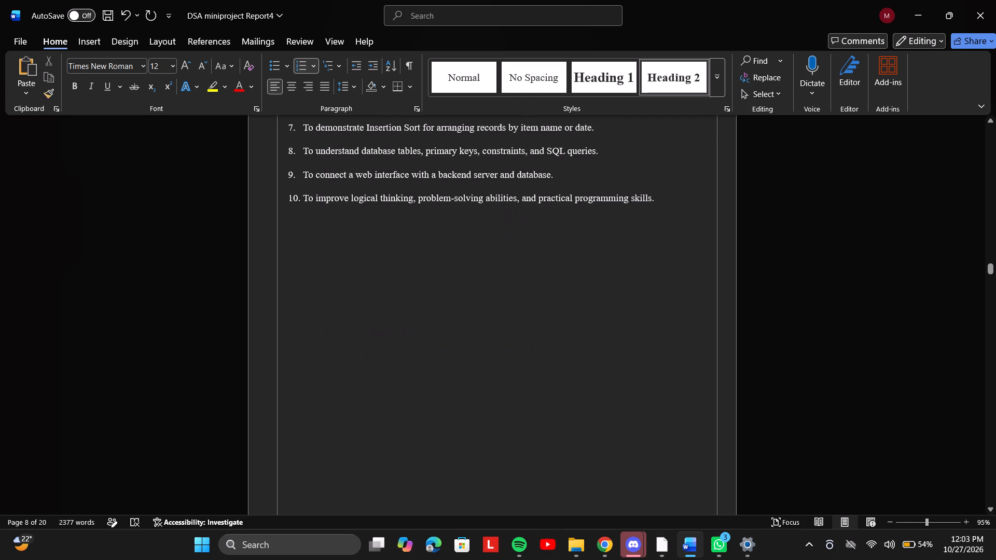
{"action": "scroll", "coordinate": [599, 258], "scroll_direction": "down", "scroll_amount": 1}
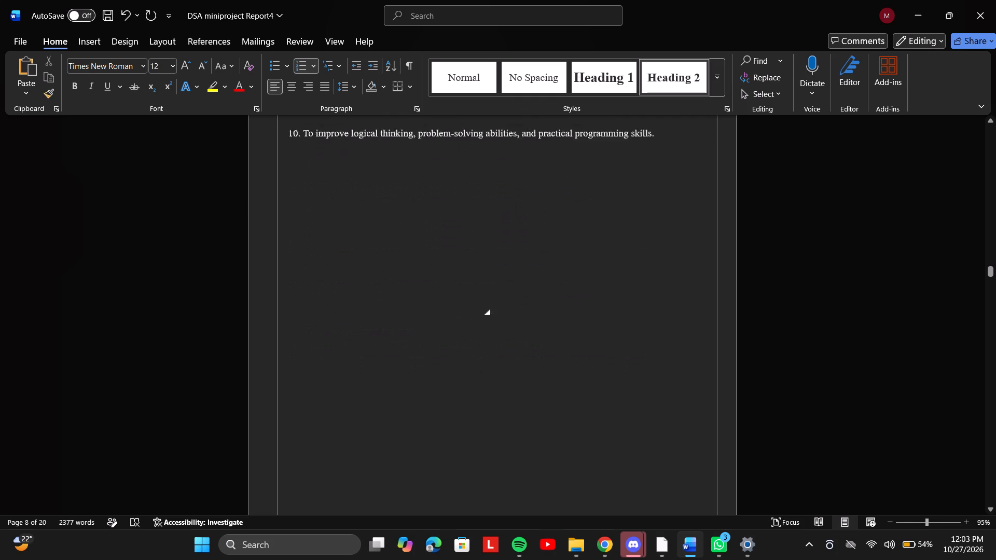
{"action": "scroll", "coordinate": [599, 258], "scroll_direction": "down", "scroll_amount": 16}
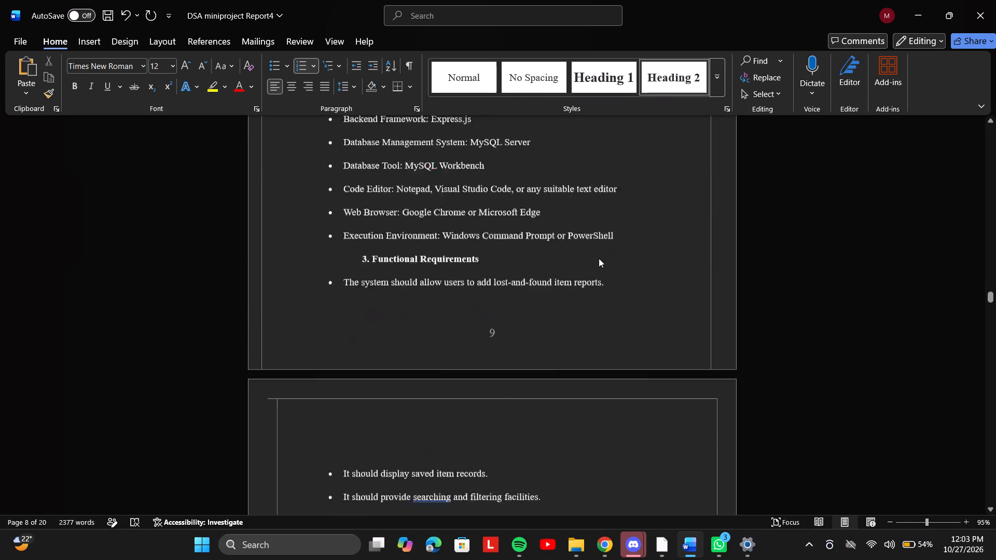
{"action": "scroll", "coordinate": [599, 258], "scroll_direction": "down", "scroll_amount": 13}
{"action": "scroll", "coordinate": [599, 258], "scroll_direction": "up", "scroll_amount": 9}
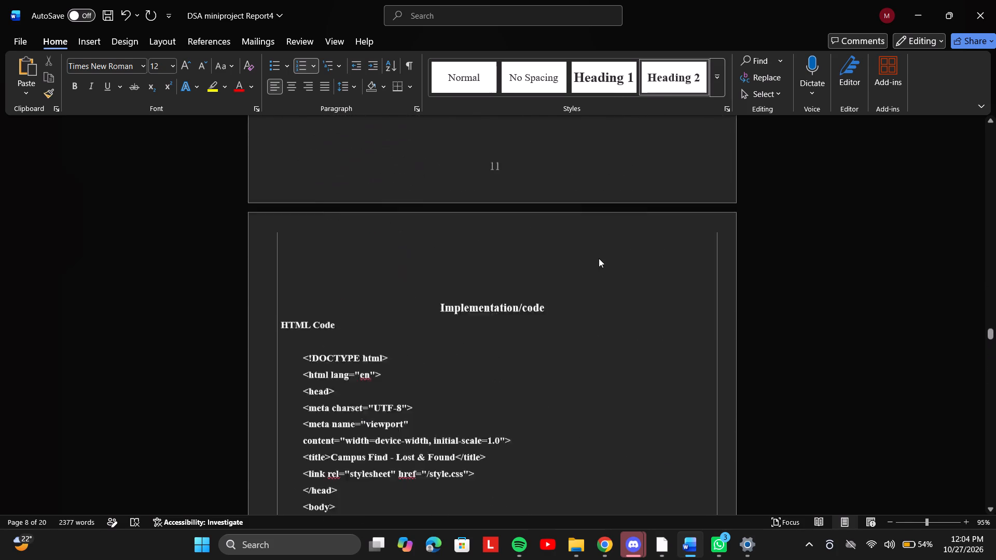
{"action": "scroll", "coordinate": [599, 258], "scroll_direction": "down", "scroll_amount": 13}
{"action": "scroll", "coordinate": [599, 258], "scroll_direction": "up", "scroll_amount": 2}
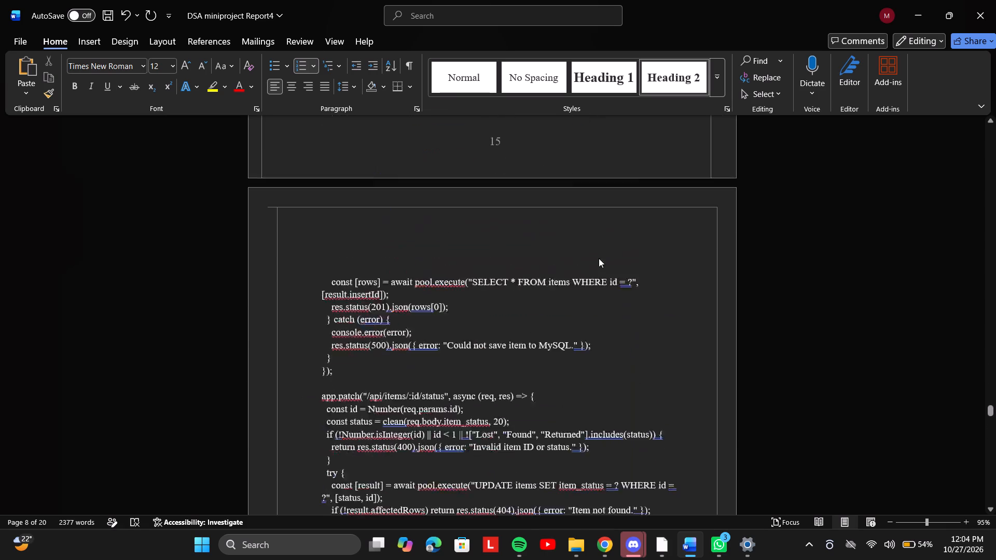
{"action": "scroll", "coordinate": [599, 258], "scroll_direction": "down", "scroll_amount": 5}
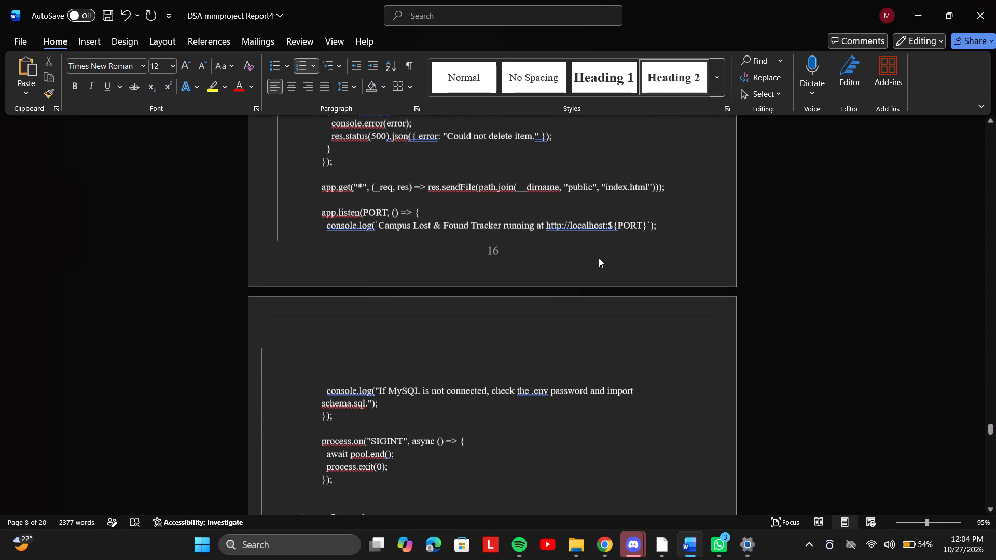
{"action": "scroll", "coordinate": [599, 258], "scroll_direction": "down", "scroll_amount": 1}
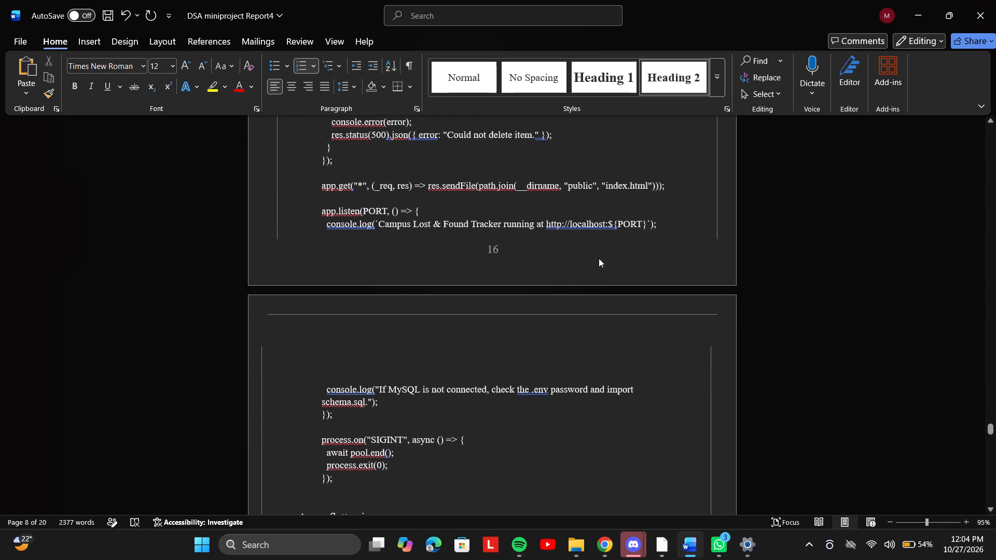
{"action": "scroll", "coordinate": [599, 258], "scroll_direction": "down", "scroll_amount": 4}
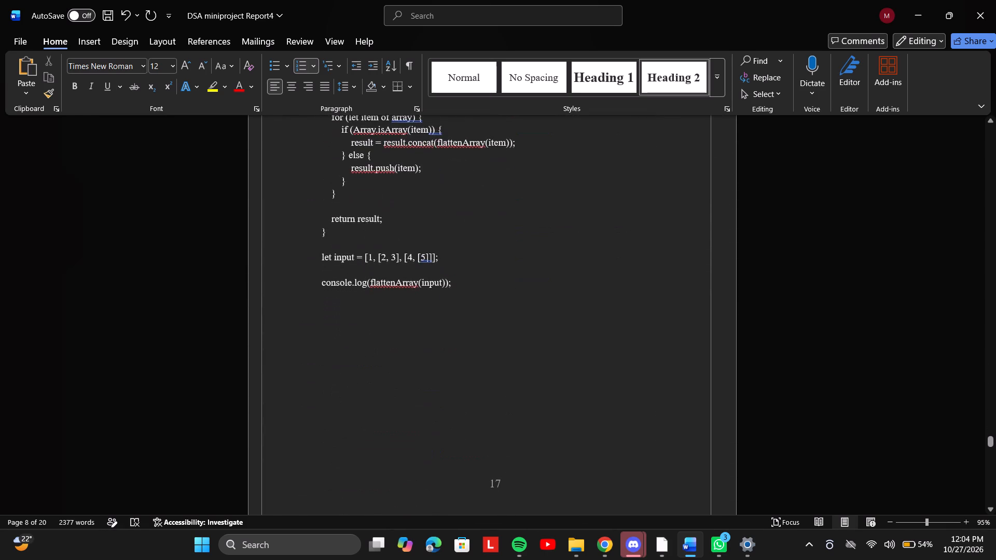
{"action": "scroll", "coordinate": [599, 258], "scroll_direction": "down", "scroll_amount": 9}
{"action": "scroll", "coordinate": [599, 258], "scroll_direction": "right", "scroll_amount": 1}
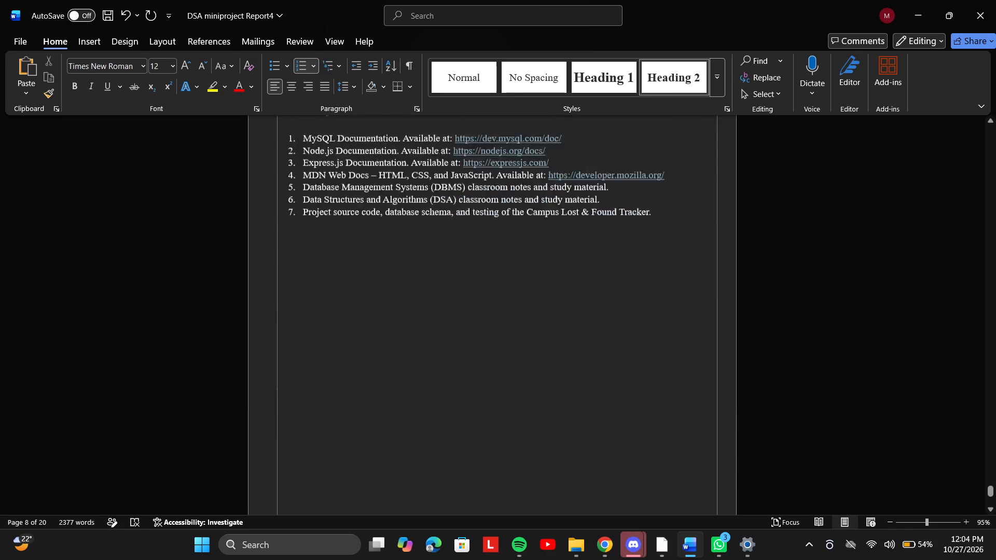
{"action": "scroll", "coordinate": [599, 258], "scroll_direction": "right", "scroll_amount": 1}
{"action": "scroll", "coordinate": [599, 258], "scroll_direction": "up", "scroll_amount": 2}
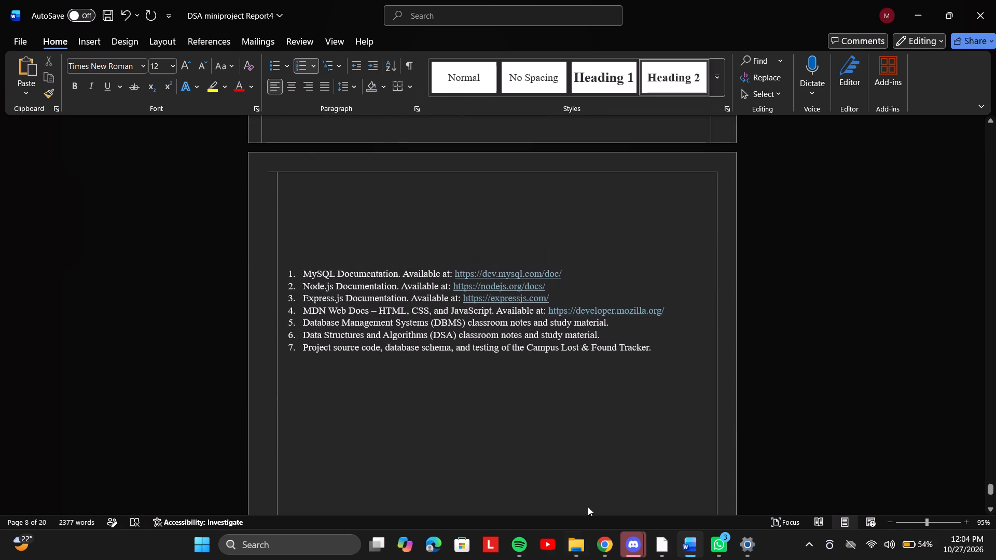
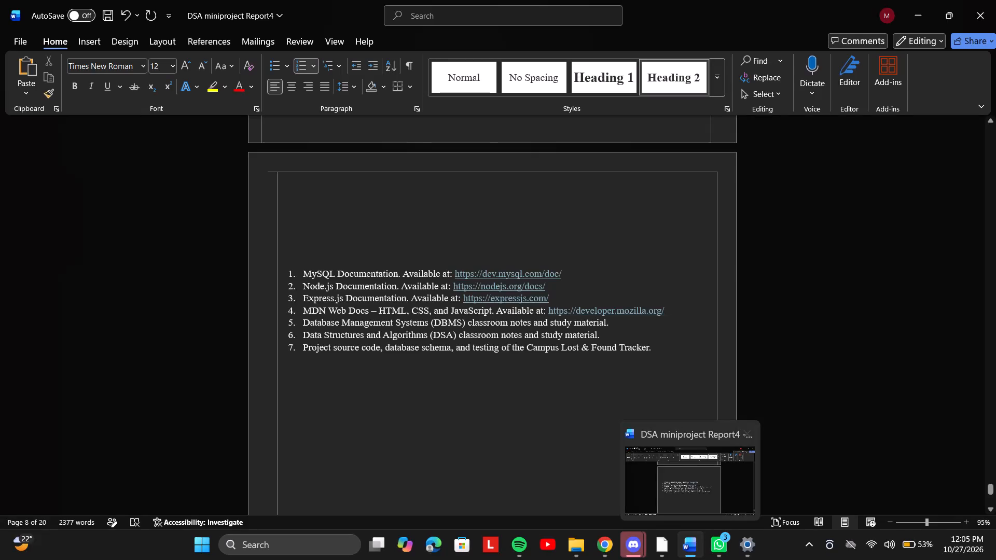
Review the report backward from the references list through the output screenshot and implementation code to the System Design page's database table.
{"action": "scroll", "coordinate": [642, 327], "scroll_direction": "up", "scroll_amount": 11}
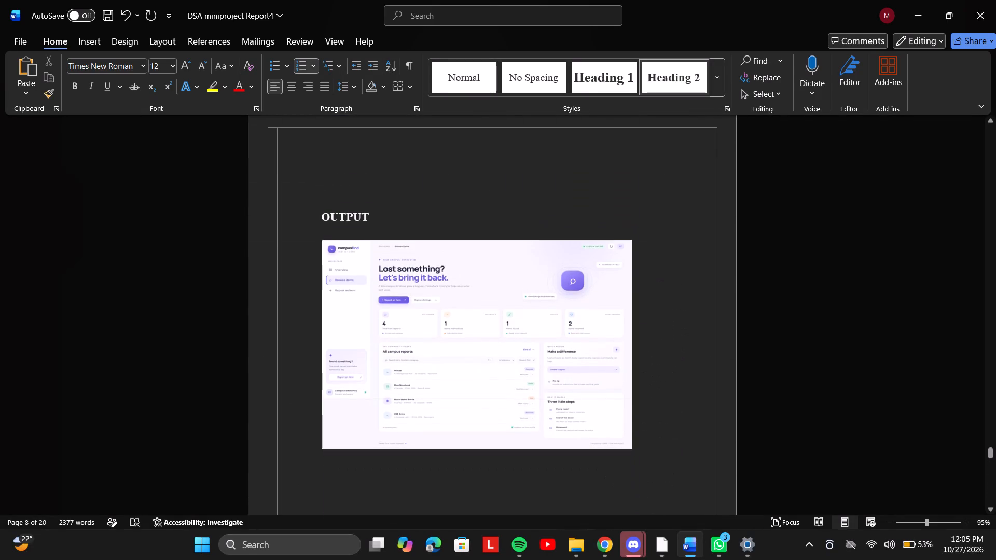
{"action": "scroll", "coordinate": [642, 327], "scroll_direction": "up", "scroll_amount": 1}
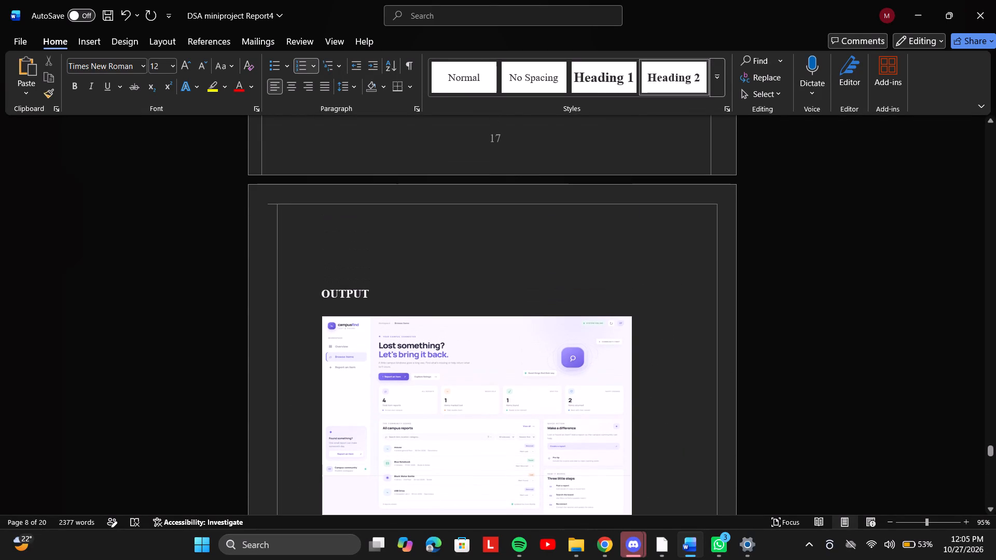
{"action": "scroll", "coordinate": [642, 327], "scroll_direction": "up", "scroll_amount": 7}
{"action": "scroll", "coordinate": [642, 327], "scroll_direction": "down", "scroll_amount": 2}
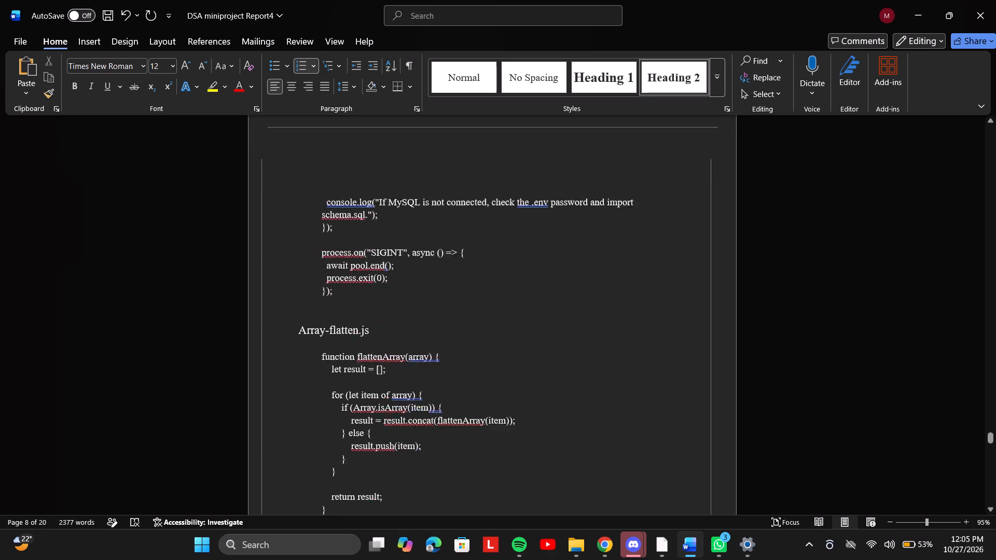
{"action": "scroll", "coordinate": [642, 327], "scroll_direction": "down", "scroll_amount": 10}
{"action": "scroll", "coordinate": [642, 327], "scroll_direction": "up", "scroll_amount": 13}
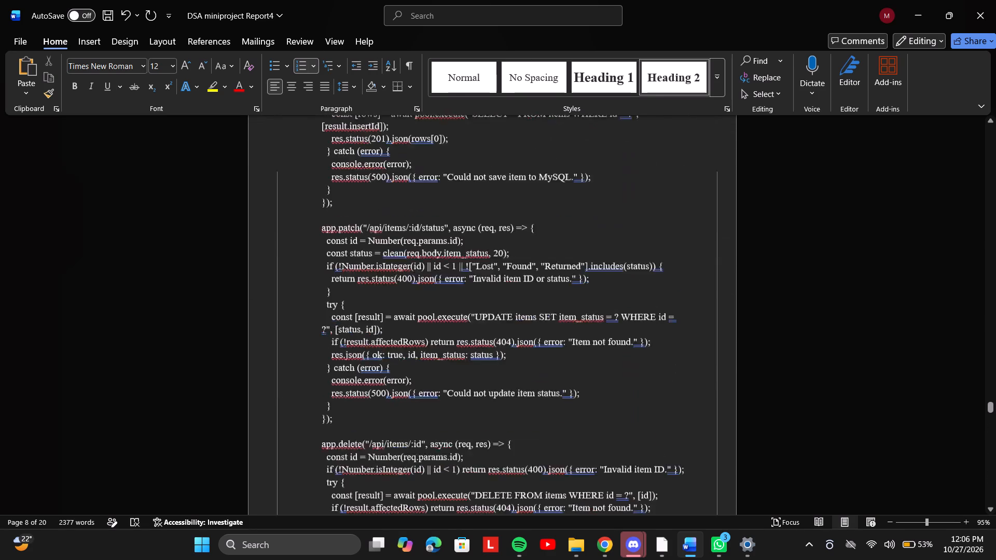
{"action": "scroll", "coordinate": [642, 327], "scroll_direction": "up", "scroll_amount": 4}
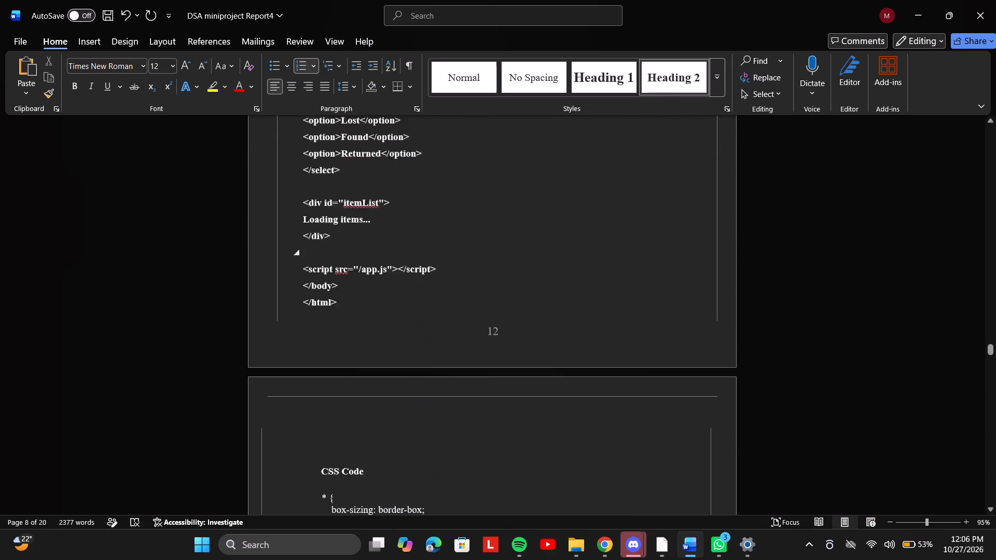
{"action": "scroll", "coordinate": [642, 327], "scroll_direction": "up", "scroll_amount": 6}
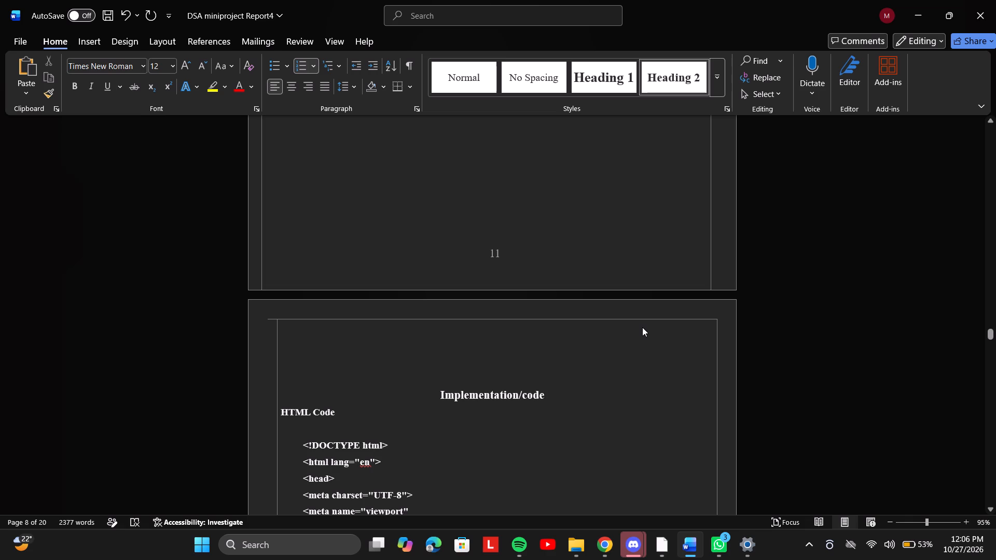
{"action": "scroll", "coordinate": [642, 327], "scroll_direction": "up", "scroll_amount": 2}
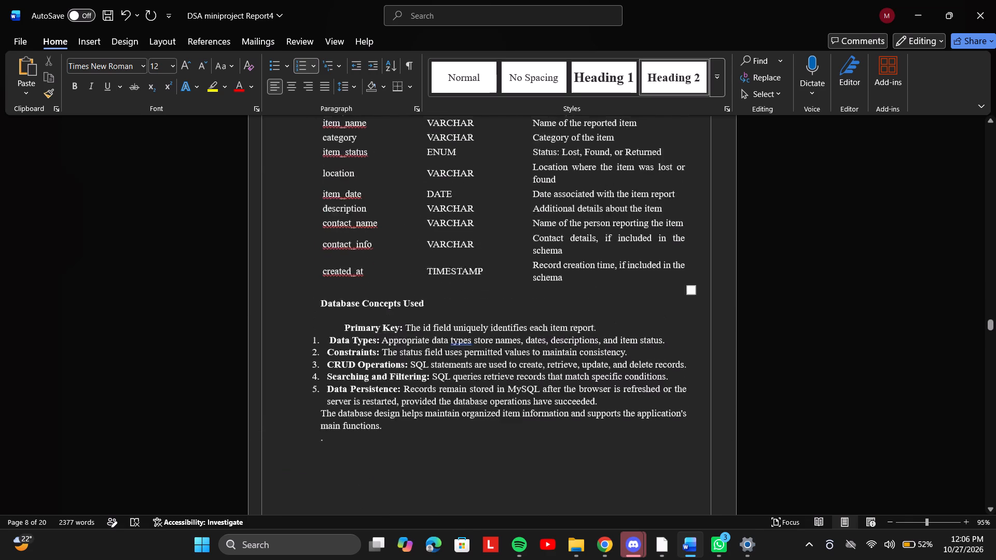
{"action": "scroll", "coordinate": [642, 327], "scroll_direction": "up", "scroll_amount": 1}
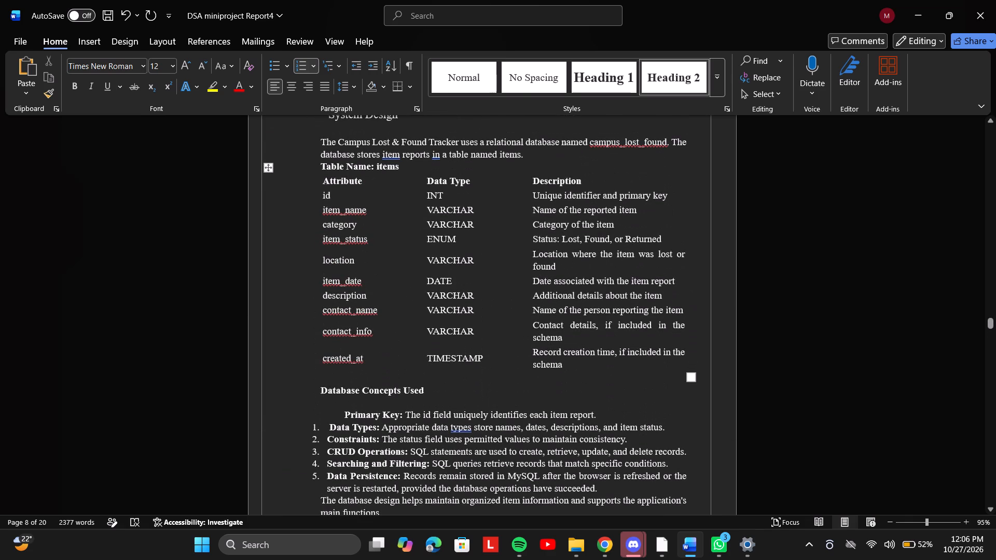
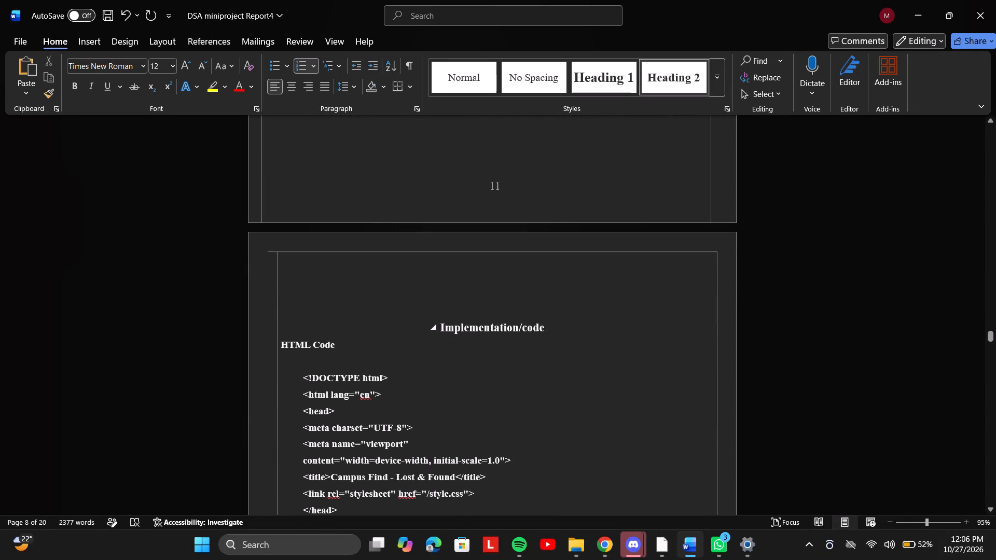
Review the Implementation/code section from the HTML code through the Server Program listing, checking alignment and indentation.
{"action": "scroll", "coordinate": [642, 327], "scroll_direction": "down", "scroll_amount": 2}
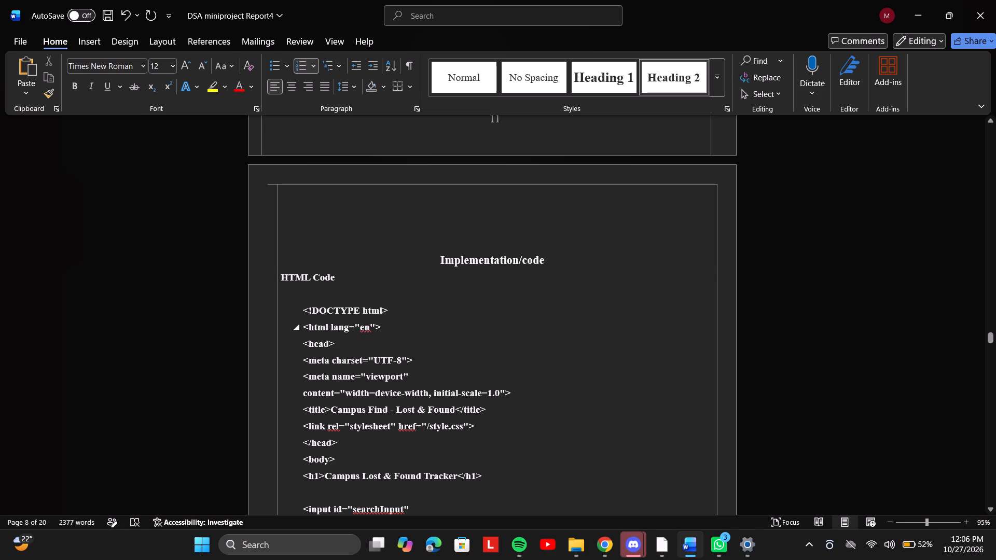
{"action": "scroll", "coordinate": [642, 327], "scroll_direction": "down", "scroll_amount": 1}
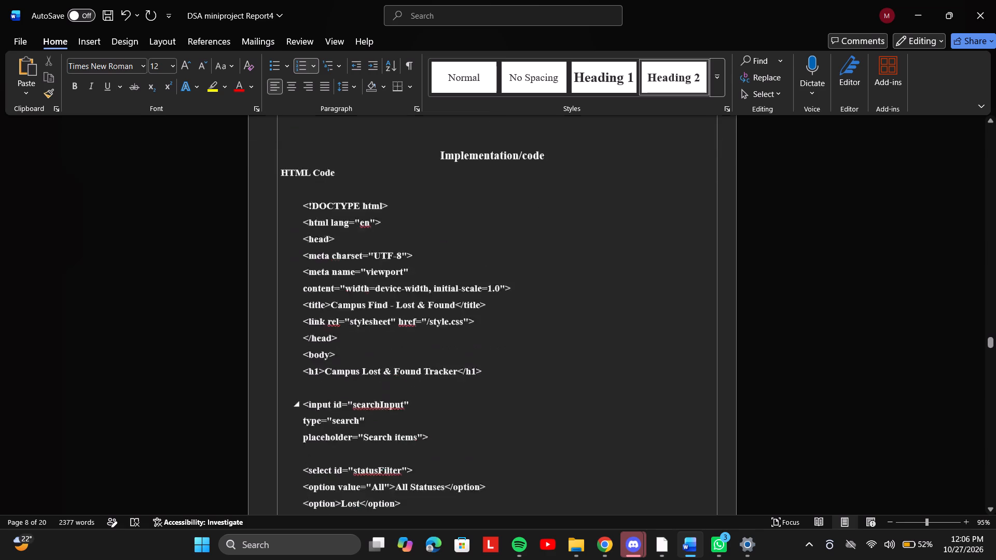
{"action": "scroll", "coordinate": [642, 327], "scroll_direction": "down", "scroll_amount": 1}
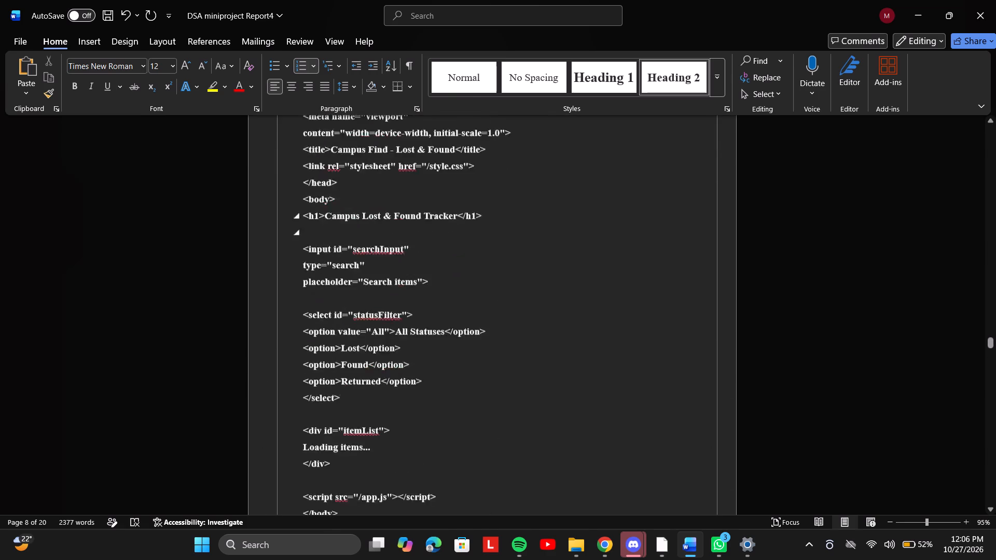
{"action": "scroll", "coordinate": [642, 327], "scroll_direction": "down", "scroll_amount": 5}
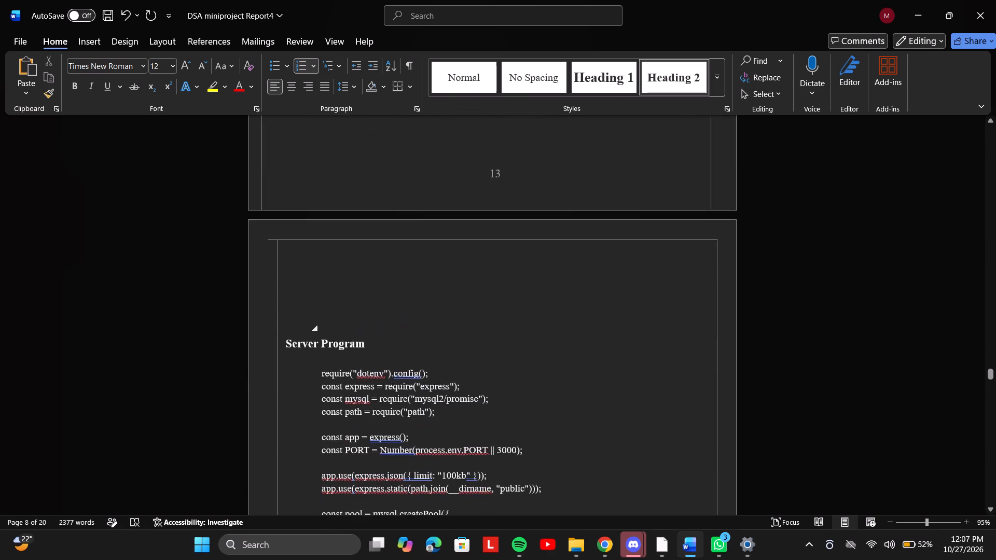
{"action": "scroll", "coordinate": [642, 327], "scroll_direction": "down", "scroll_amount": 2}
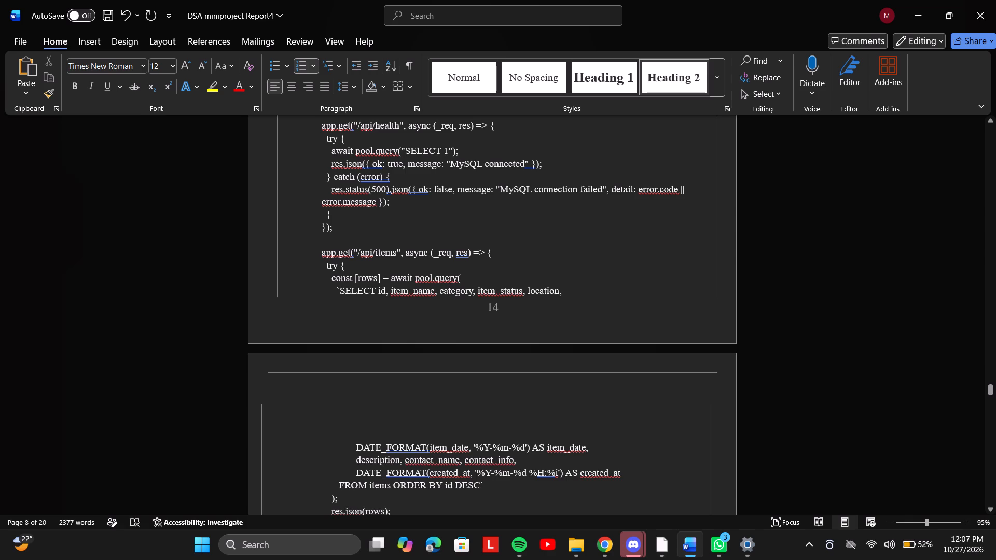
Survey whole-page layouts from the server code to the output page, and from the title page through the table of contents.
{"action": "left_click", "coordinate": [916, 523]}
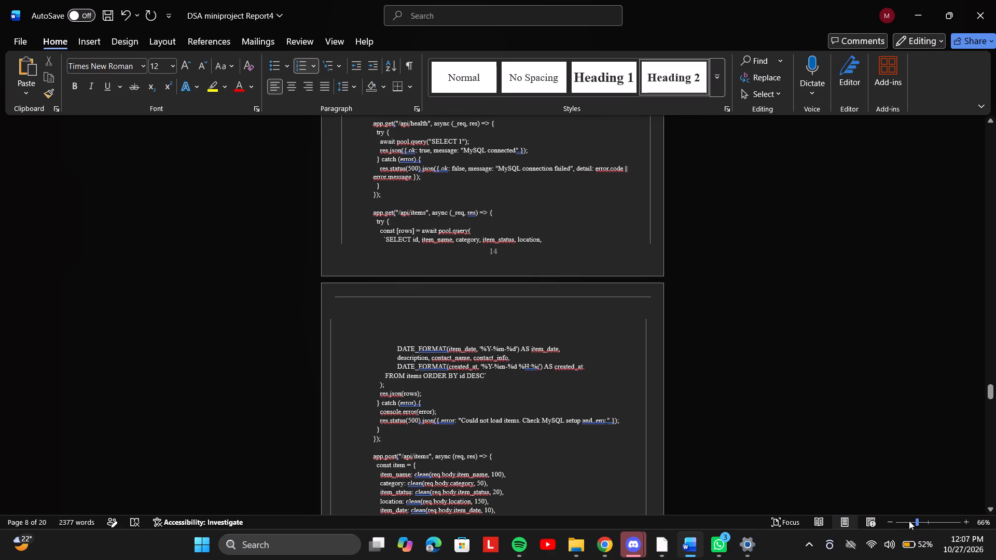
{"action": "left_click", "coordinate": [909, 521]}
{"action": "left_click", "coordinate": [903, 521]}
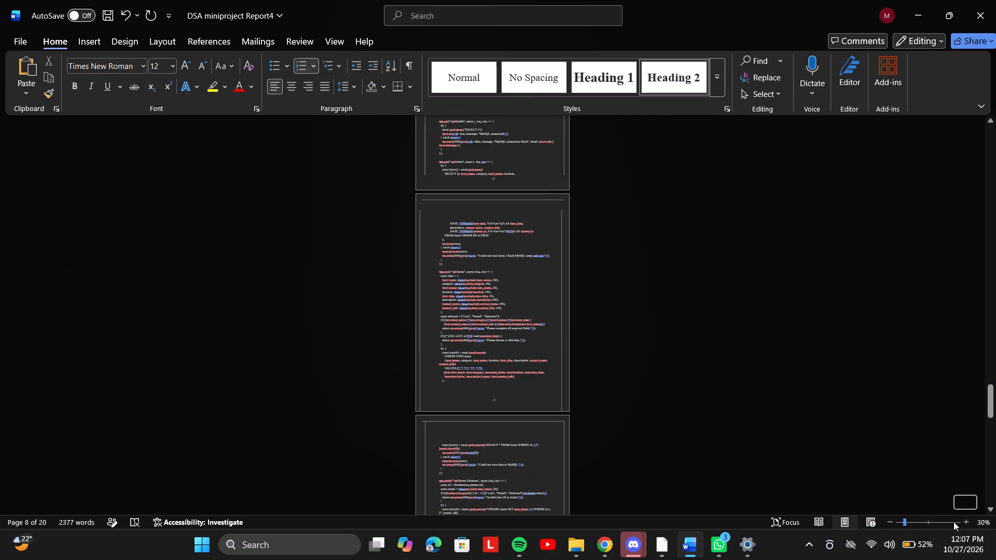
{"action": "left_click", "coordinate": [953, 520]}
{"action": "left_click", "coordinate": [909, 521]}
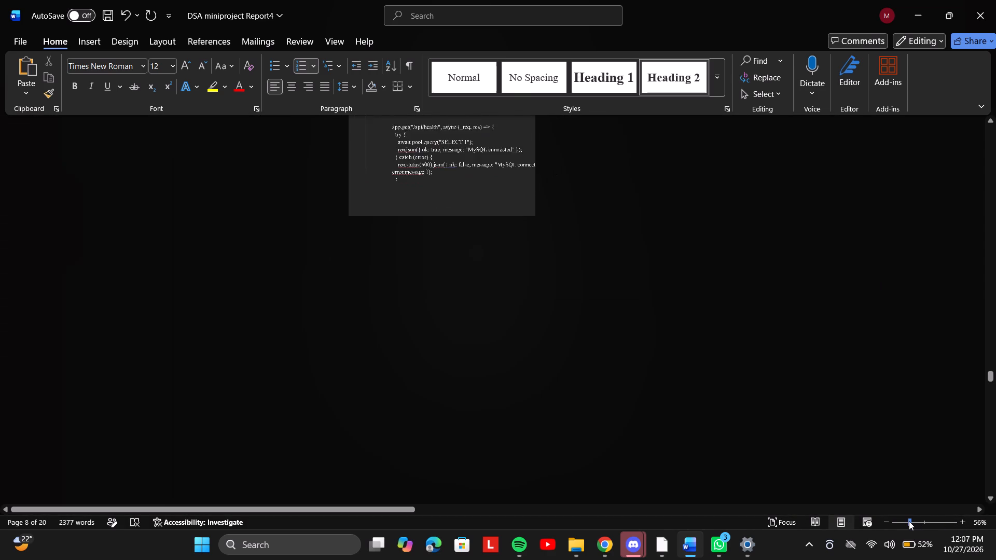
{"action": "left_click", "coordinate": [900, 518]}
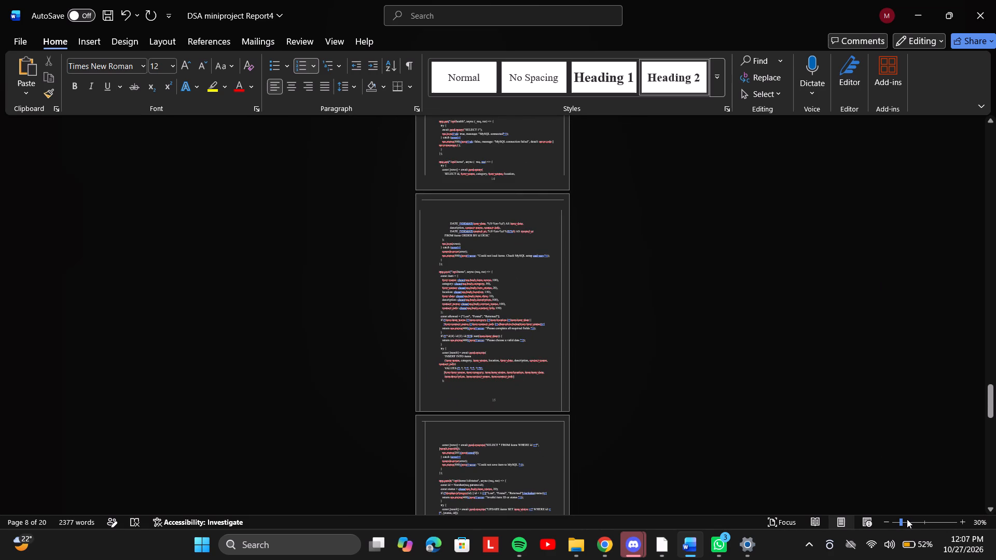
{"action": "scroll", "coordinate": [767, 466], "scroll_direction": "down", "scroll_amount": 8}
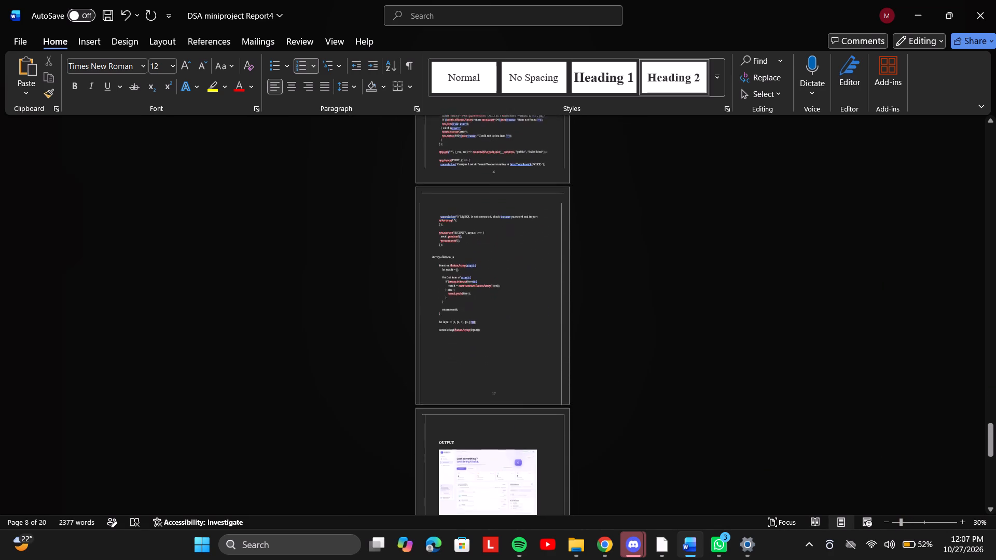
{"action": "scroll", "coordinate": [767, 466], "scroll_direction": "down", "scroll_amount": 2}
{"action": "scroll", "coordinate": [767, 466], "scroll_direction": "up", "scroll_amount": 14}
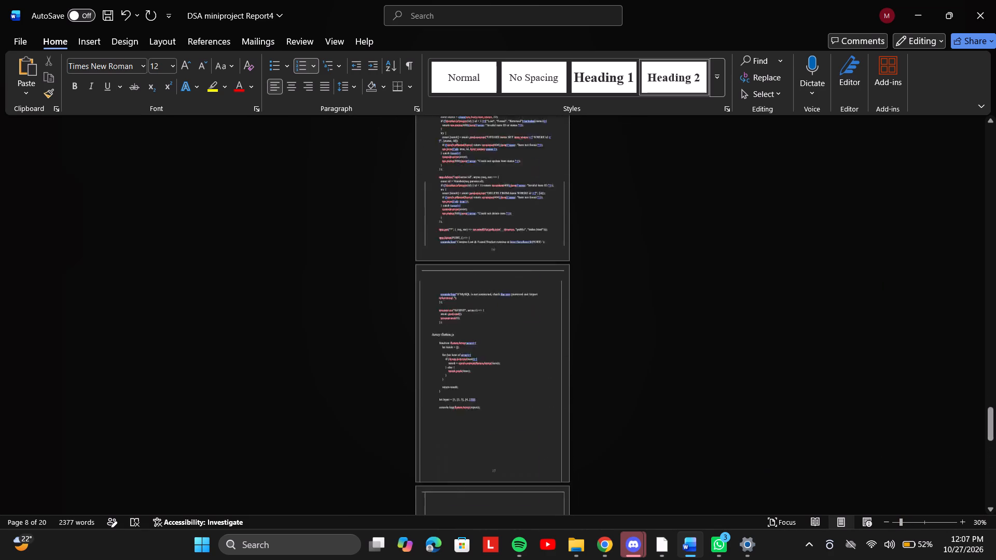
{"action": "scroll", "coordinate": [767, 466], "scroll_direction": "up", "scroll_amount": 20}
{"action": "scroll", "coordinate": [767, 466], "scroll_direction": "up", "scroll_amount": 20}
{"action": "scroll", "coordinate": [767, 466], "scroll_direction": "up", "scroll_amount": 20}
{"action": "scroll", "coordinate": [667, 391], "scroll_direction": "up", "scroll_amount": 6}
{"action": "scroll", "coordinate": [667, 391], "scroll_direction": "down", "scroll_amount": 2}
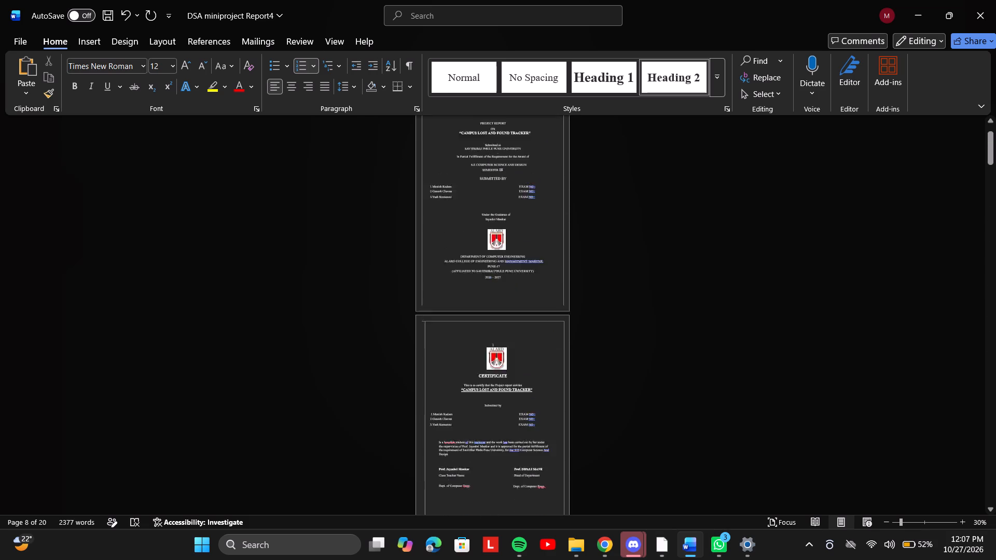
{"action": "scroll", "coordinate": [667, 391], "scroll_direction": "down", "scroll_amount": 6}
{"action": "scroll", "coordinate": [667, 391], "scroll_direction": "up", "scroll_amount": 4}
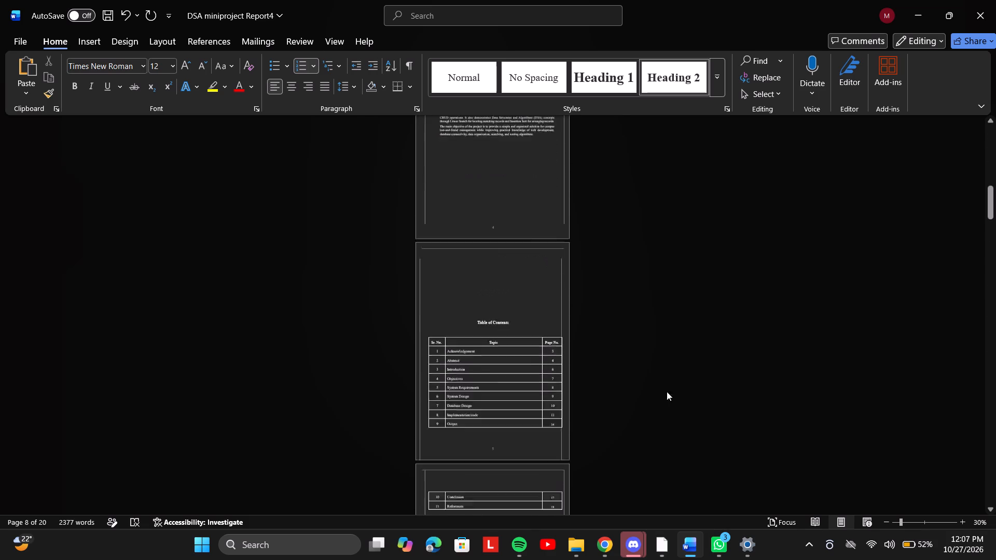
Examine the layout of the certificate's signature block and the Acknowledgement page.
{"action": "scroll", "coordinate": [667, 391], "scroll_direction": "up", "scroll_amount": 3}
{"action": "scroll", "coordinate": [667, 391], "scroll_direction": "up", "scroll_amount": 3, "text": "ctrl"}
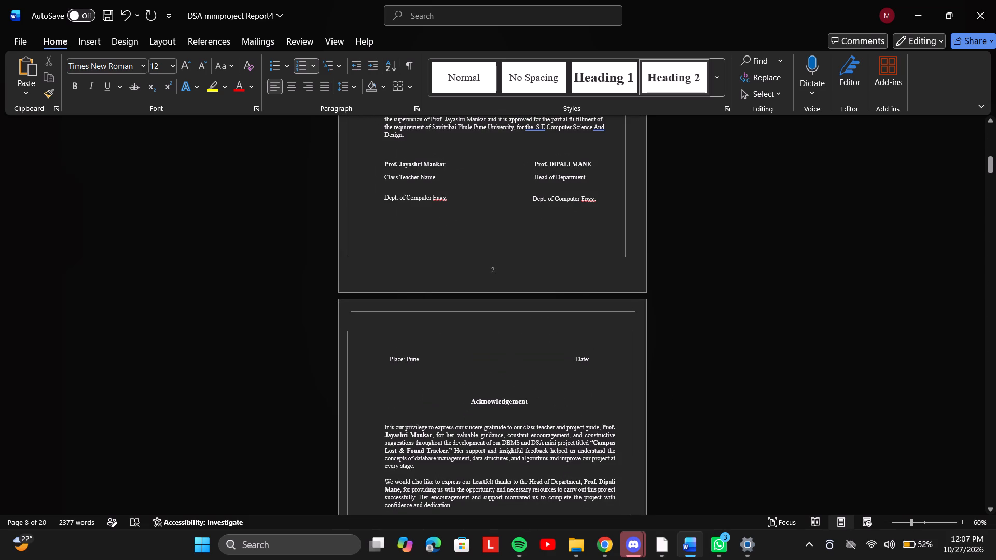
{"action": "scroll", "coordinate": [667, 391], "scroll_direction": "down", "scroll_amount": 1, "text": "ctrl"}
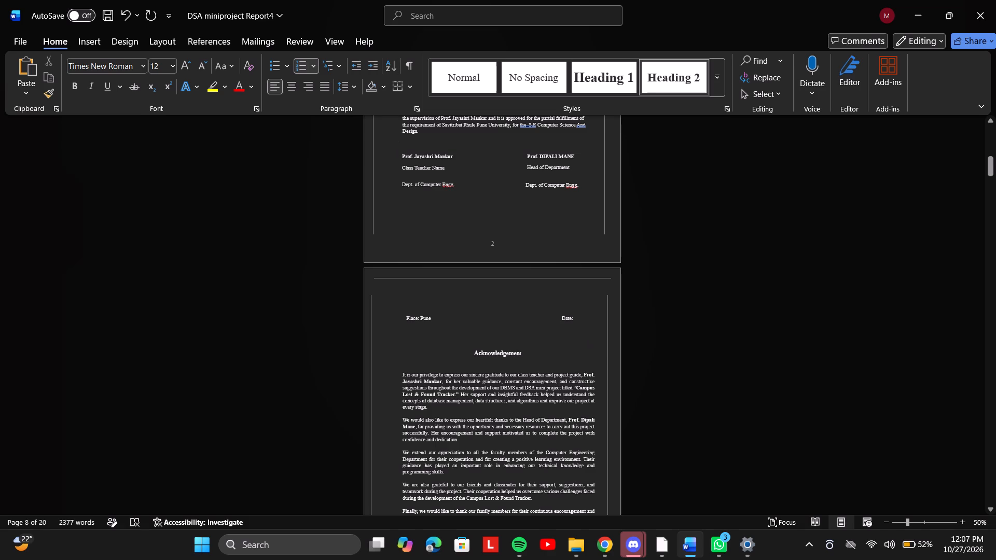
{"action": "left_click", "coordinate": [842, 524]}
{"action": "left_click", "coordinate": [917, 521]}
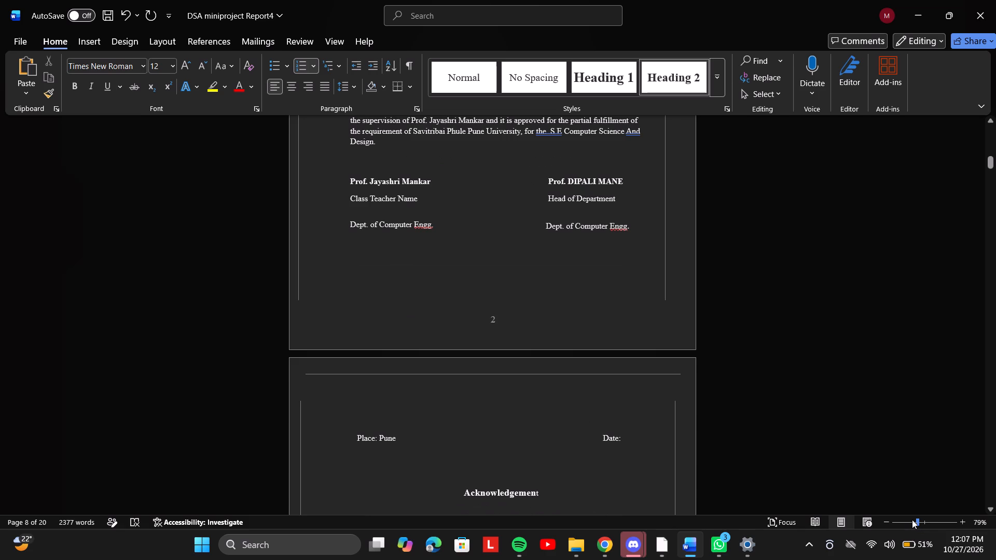
{"action": "left_click", "coordinate": [933, 520]}
{"action": "left_click", "coordinate": [898, 523]}
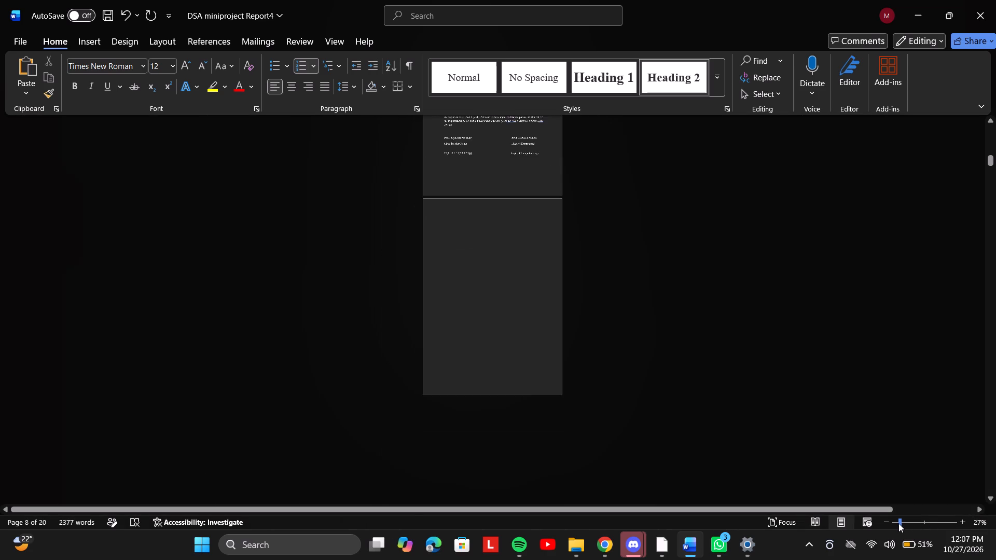
{"action": "left_click", "coordinate": [911, 522]}
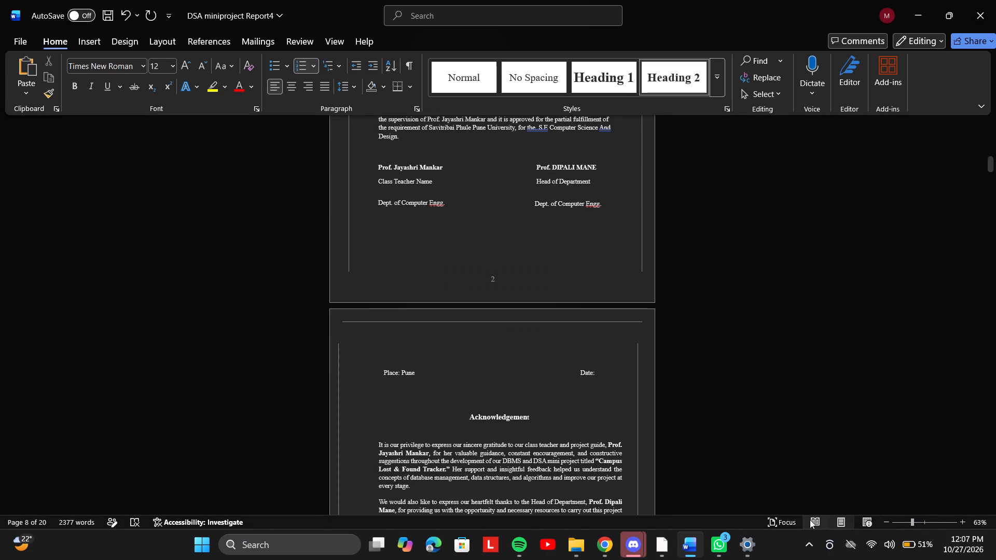
Look through the title page, certificate, Acknowledgement and Abstract in Read Mode.
{"action": "left_click", "coordinate": [810, 520]}
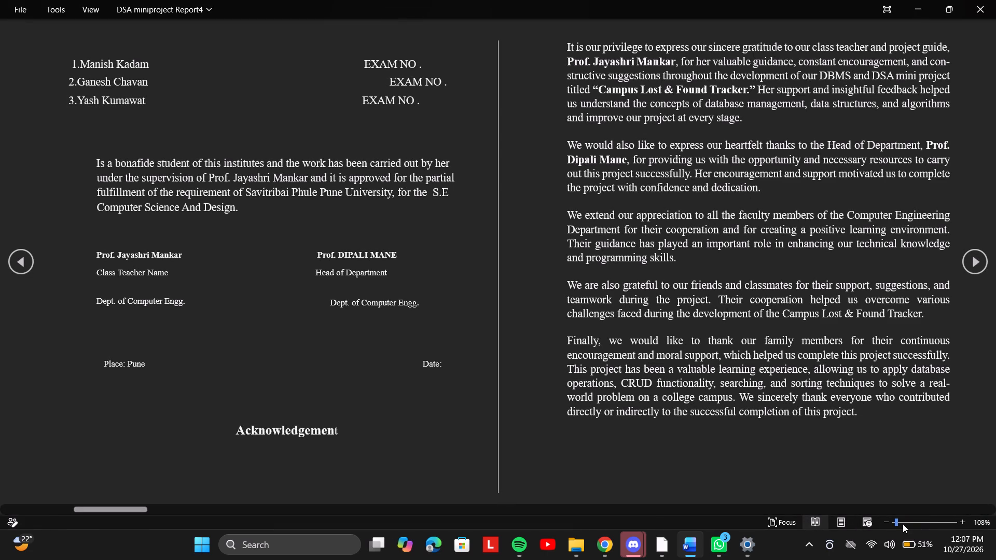
{"action": "scroll", "coordinate": [795, 491], "scroll_direction": "down", "scroll_amount": 3, "text": "ctrl"}
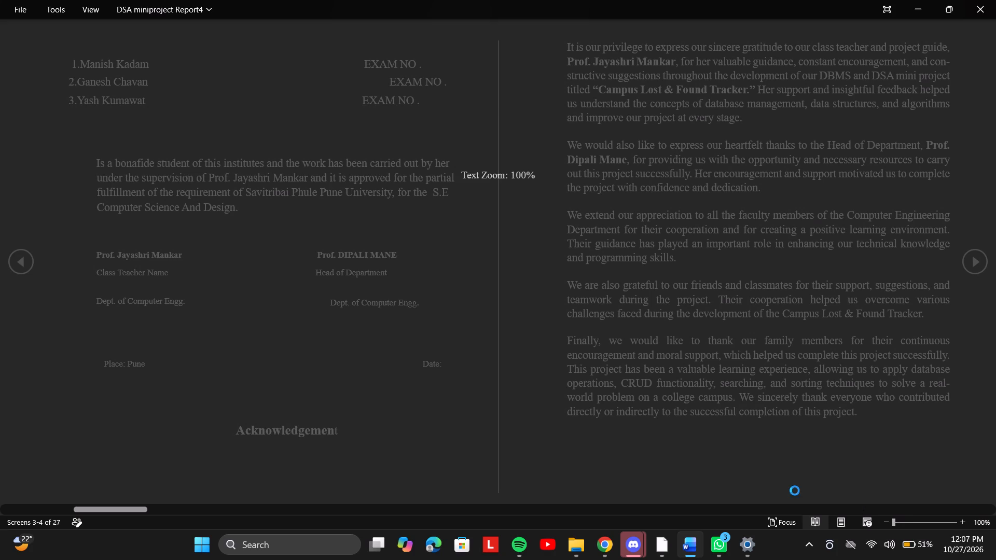
{"action": "scroll", "coordinate": [795, 491], "scroll_direction": "down", "scroll_amount": 3, "text": "ctrl"}
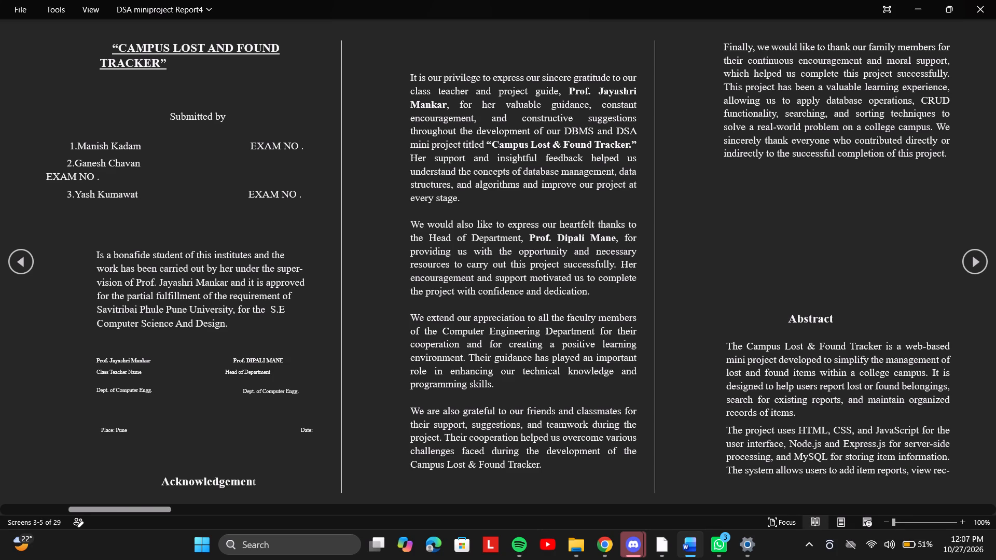
{"action": "scroll", "coordinate": [795, 491], "scroll_direction": "down", "scroll_amount": 3, "text": "ctrl"}
{"action": "scroll", "coordinate": [729, 433], "scroll_direction": "down", "scroll_amount": 4, "text": "ctrl"}
{"action": "scroll", "coordinate": [671, 319], "scroll_direction": "down", "scroll_amount": 7, "text": "ctrl"}
{"action": "left_click", "coordinate": [895, 520]}
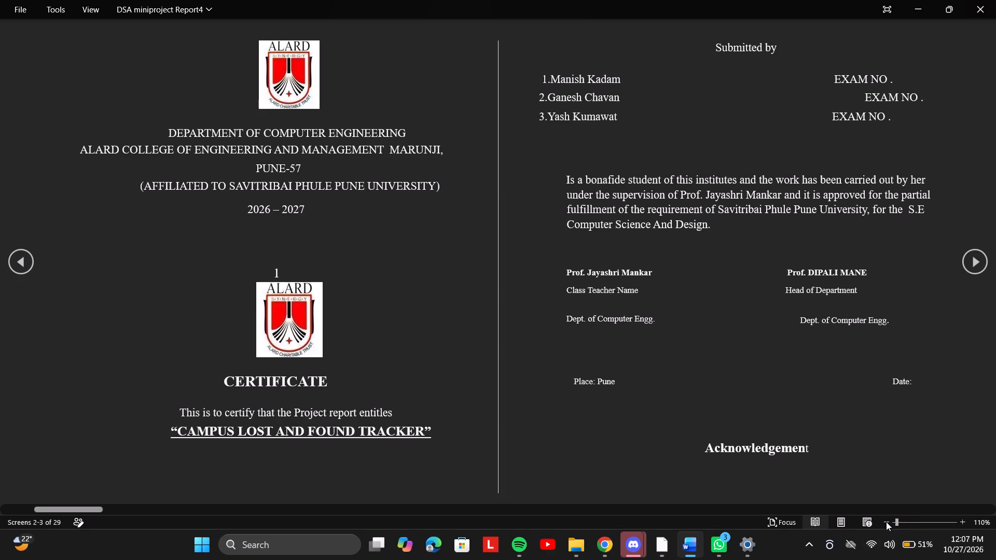
{"action": "left_click", "coordinate": [888, 518]}
{"action": "left_click", "coordinate": [888, 518]}
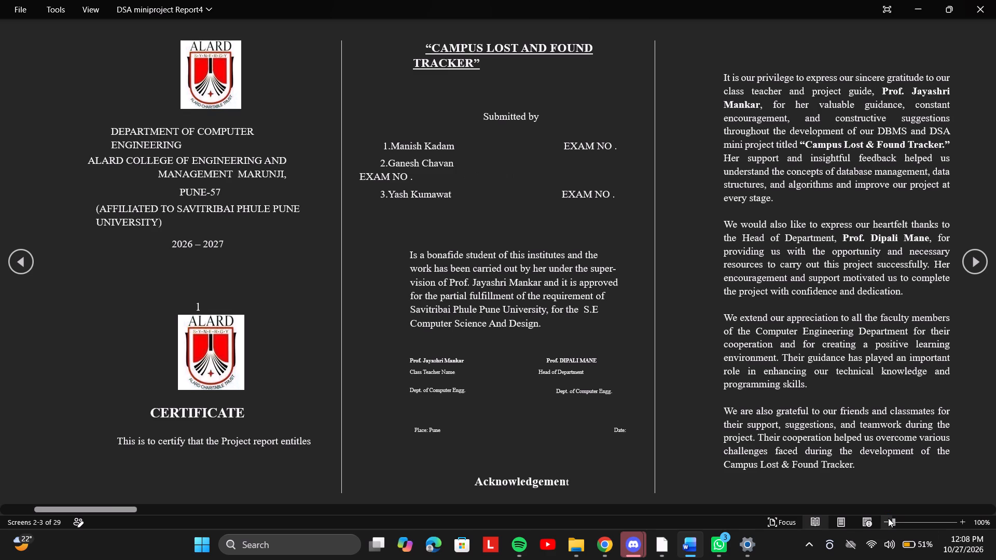
{"action": "scroll", "coordinate": [715, 380], "scroll_direction": "up", "scroll_amount": 15}
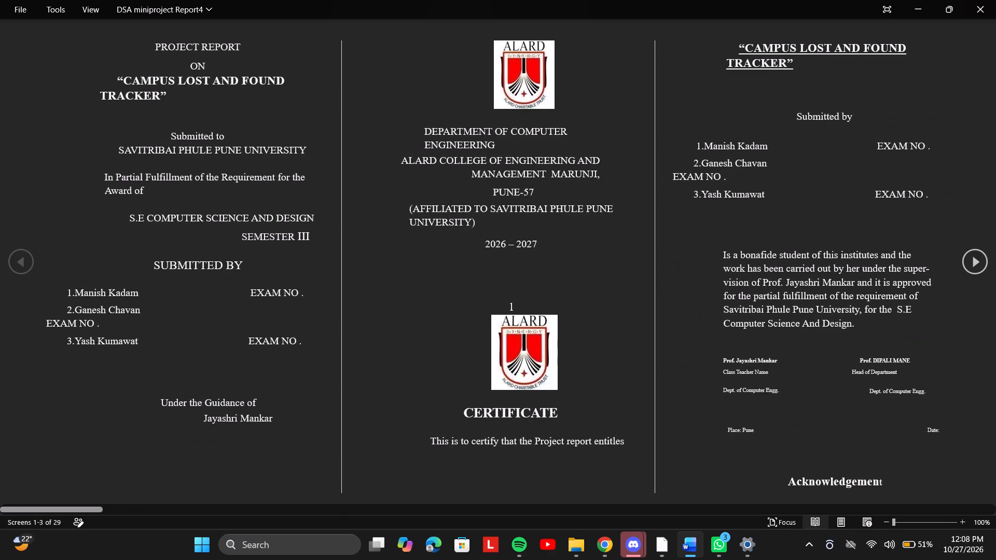
Return the report to Print Layout and check the title page's layout.
{"action": "left_click", "coordinate": [862, 524]}
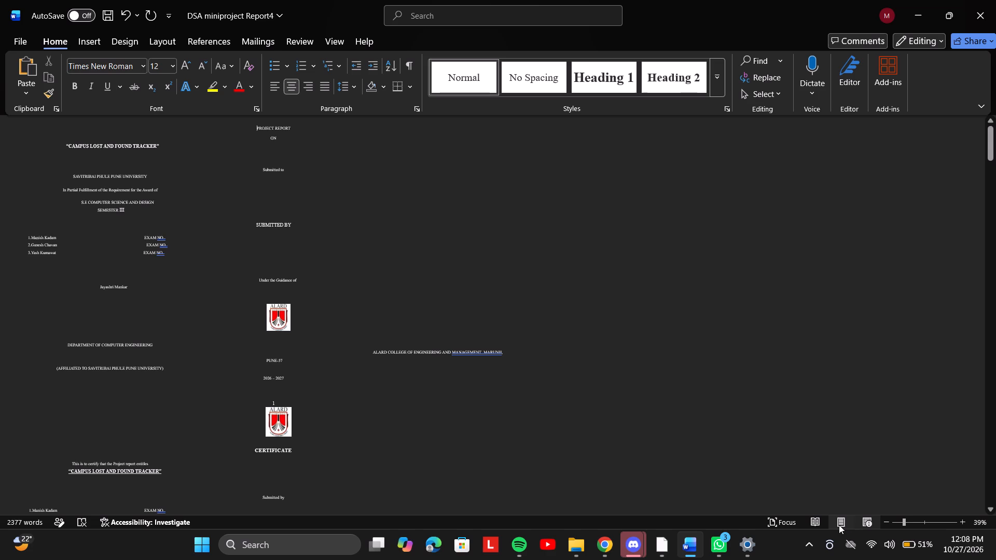
{"action": "left_click", "coordinate": [839, 525]}
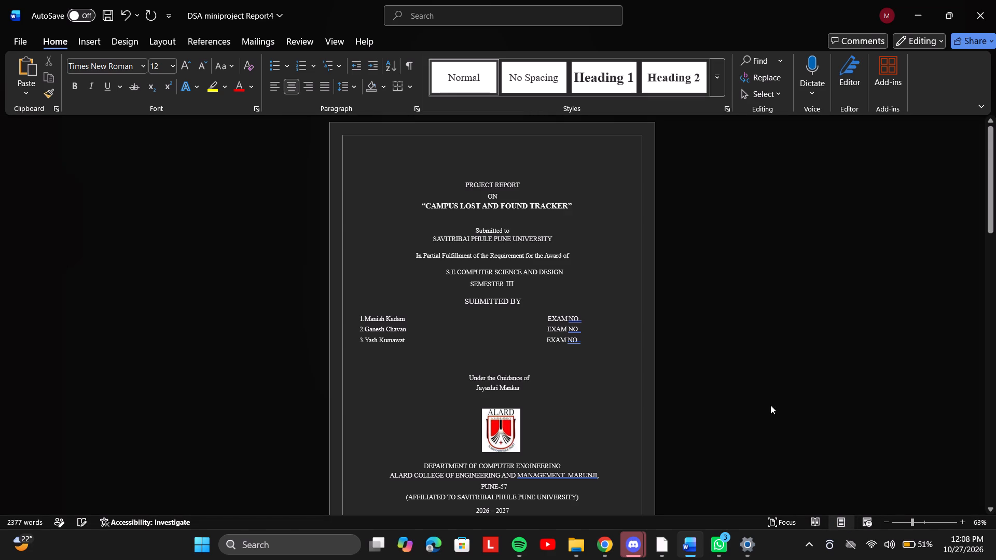
{"action": "left_click", "coordinate": [770, 405]}
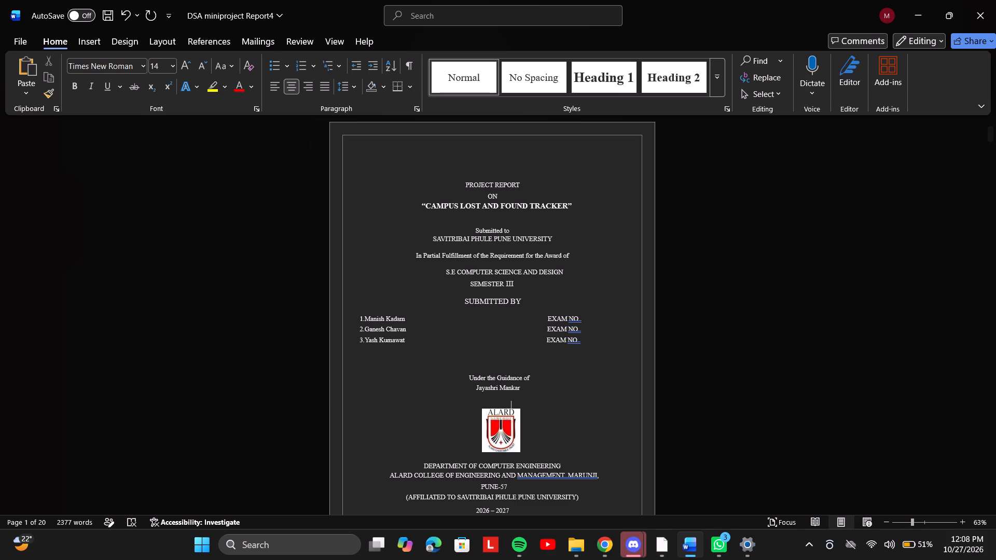
{"action": "scroll", "coordinate": [770, 405], "scroll_direction": "right", "scroll_amount": 1}
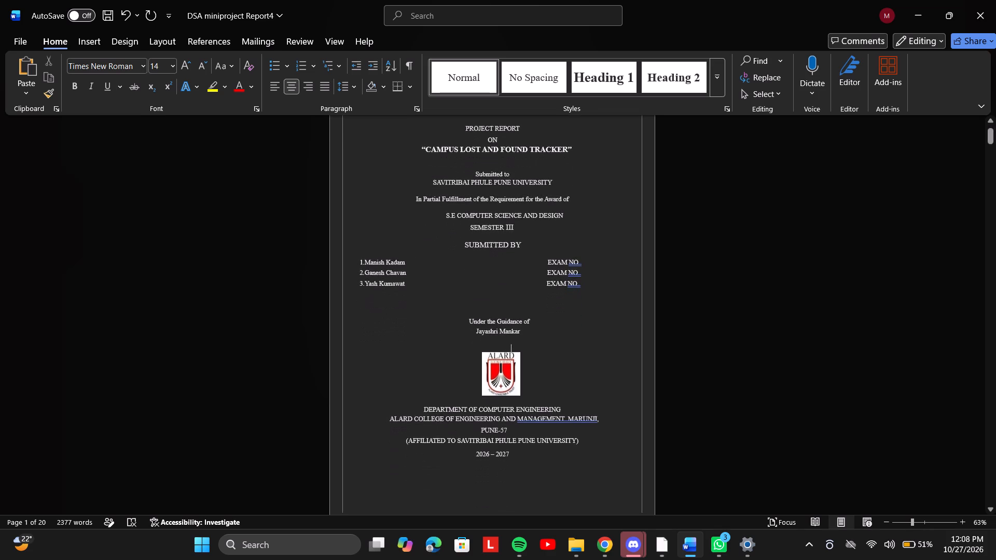
{"action": "scroll", "coordinate": [770, 405], "scroll_direction": "right", "scroll_amount": 1}
{"action": "scroll", "coordinate": [770, 405], "scroll_direction": "up", "scroll_amount": 6}
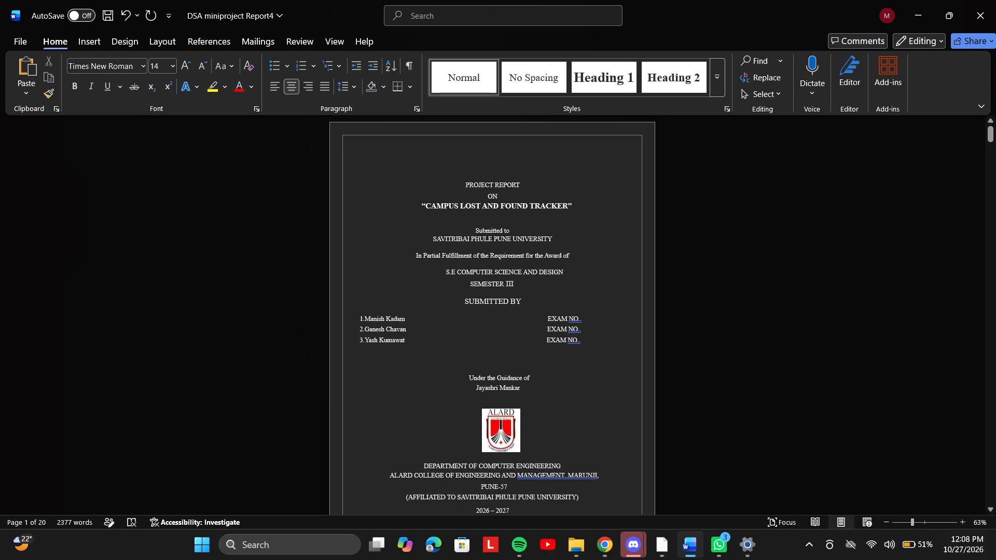
{"action": "scroll", "coordinate": [770, 405], "scroll_direction": "down", "scroll_amount": 1}
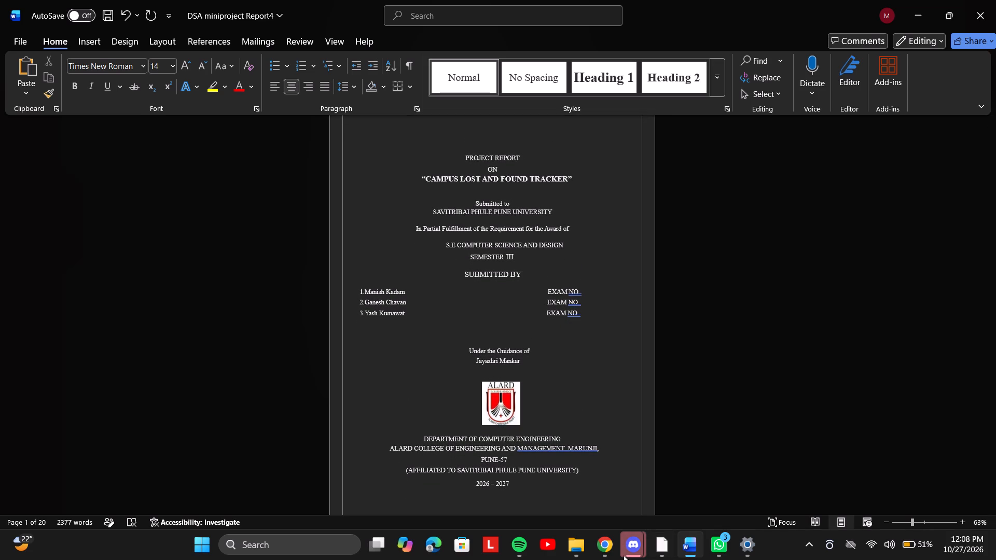
Switch to File Explorer and go to the dsareport PDF's location in Downloads.
{"action": "left_click", "coordinate": [575, 541]}
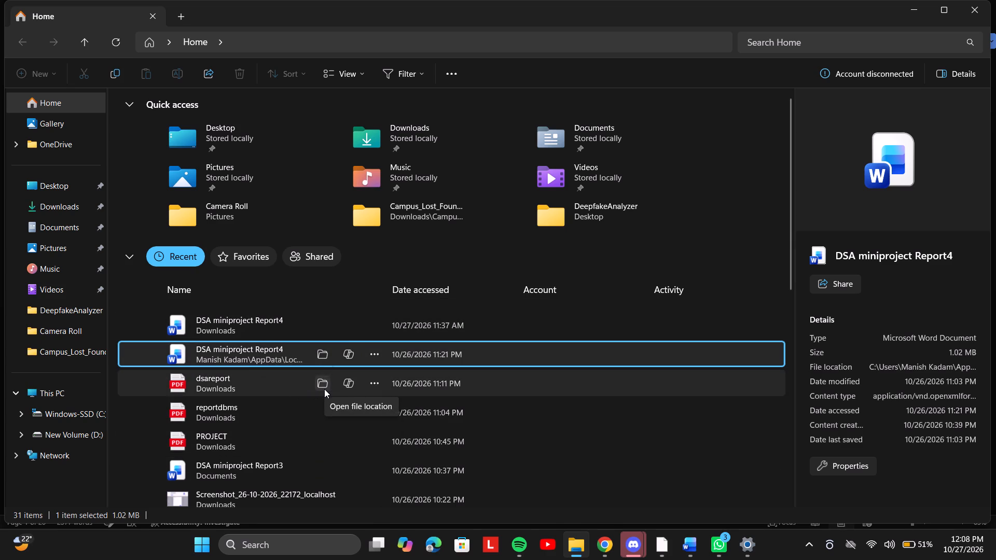
{"action": "left_click", "coordinate": [324, 389]}
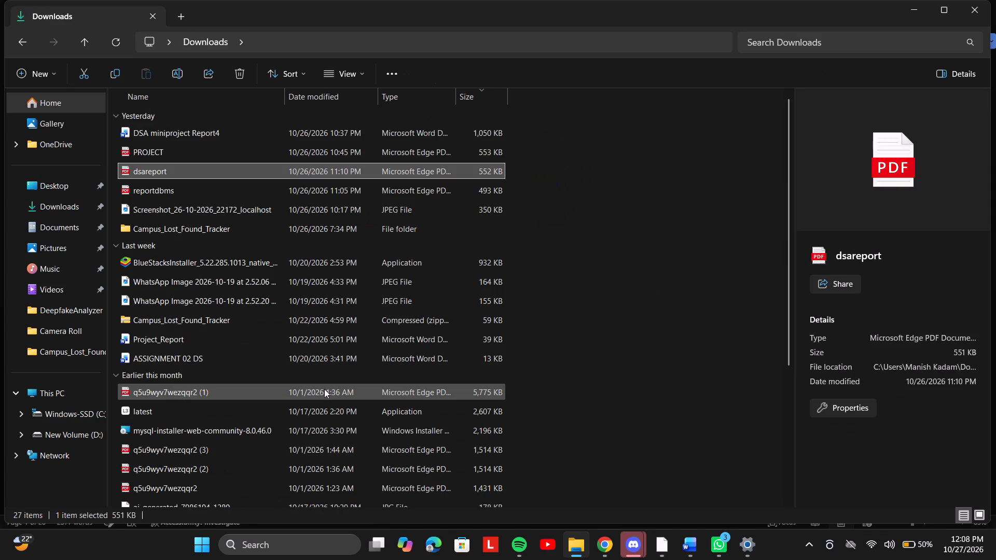
{"action": "left_click", "coordinate": [301, 172]}
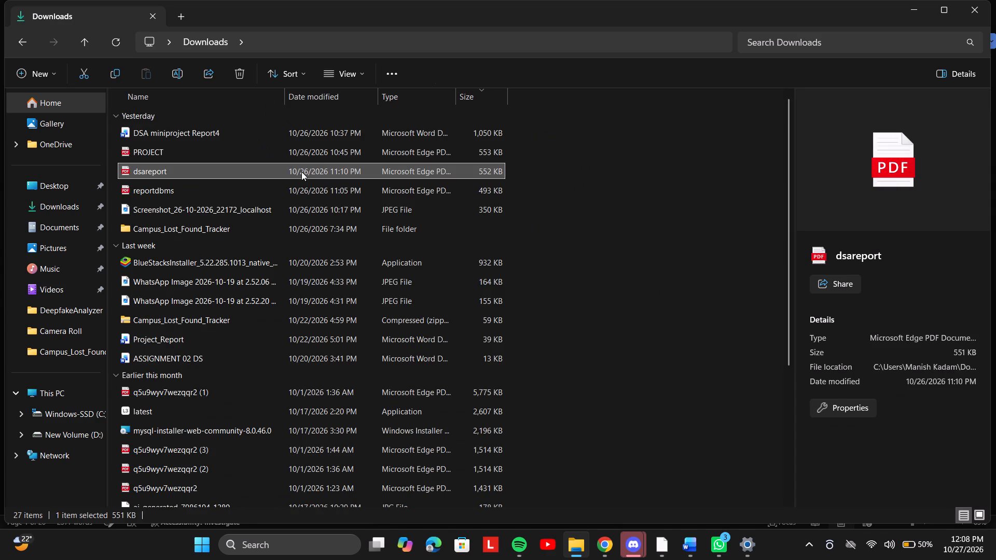
Open the dsareport PDF in Word, choosing Word as the app always used for PDF files.
{"action": "right_click", "coordinate": [259, 170]}
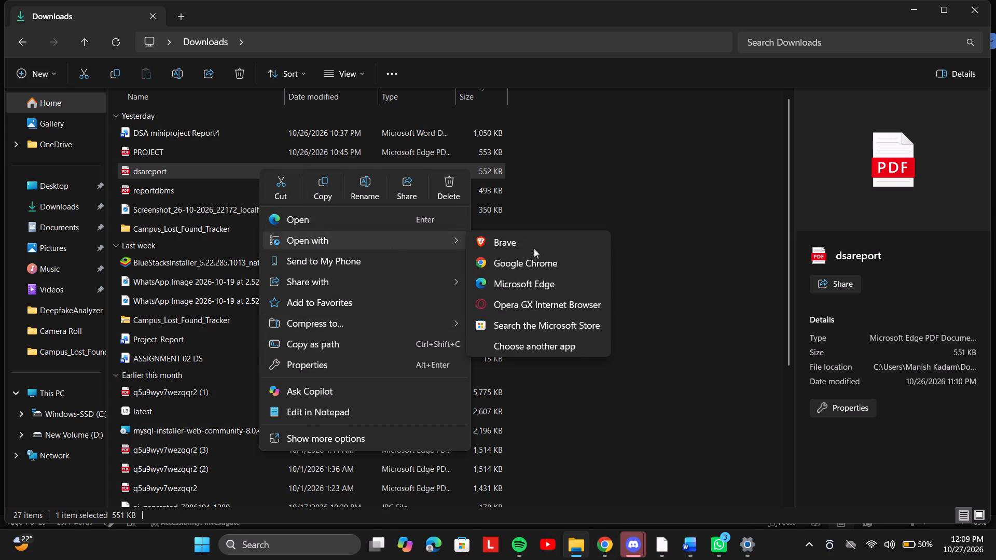
{"action": "left_click", "coordinate": [524, 340]}
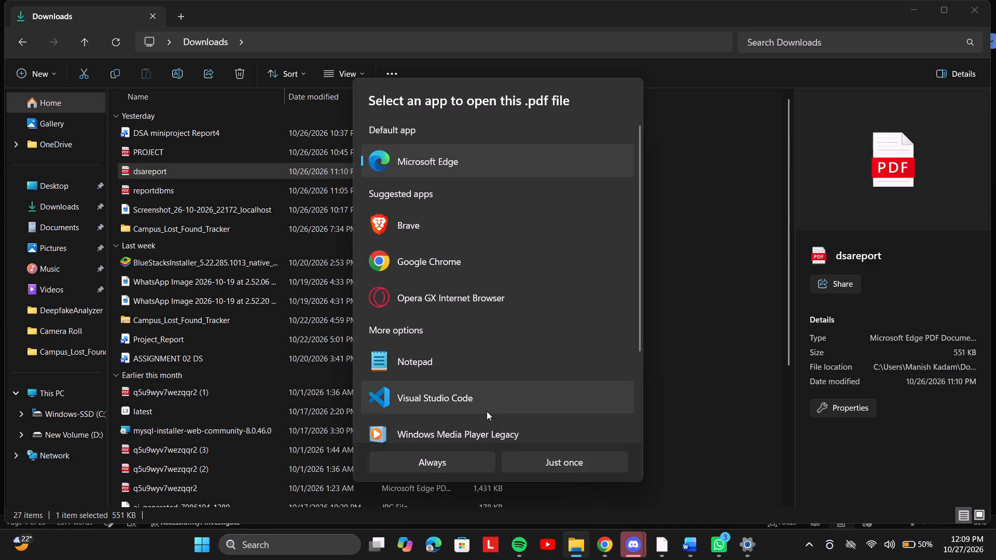
{"action": "scroll", "coordinate": [448, 227], "scroll_direction": "down", "scroll_amount": 1}
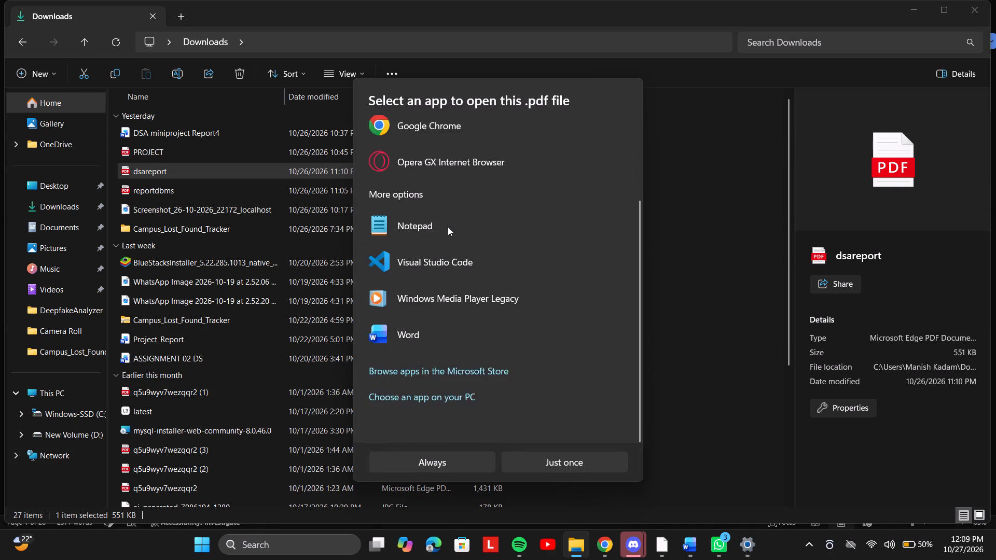
{"action": "scroll", "coordinate": [448, 227], "scroll_direction": "down", "scroll_amount": 2}
{"action": "left_click", "coordinate": [459, 370]}
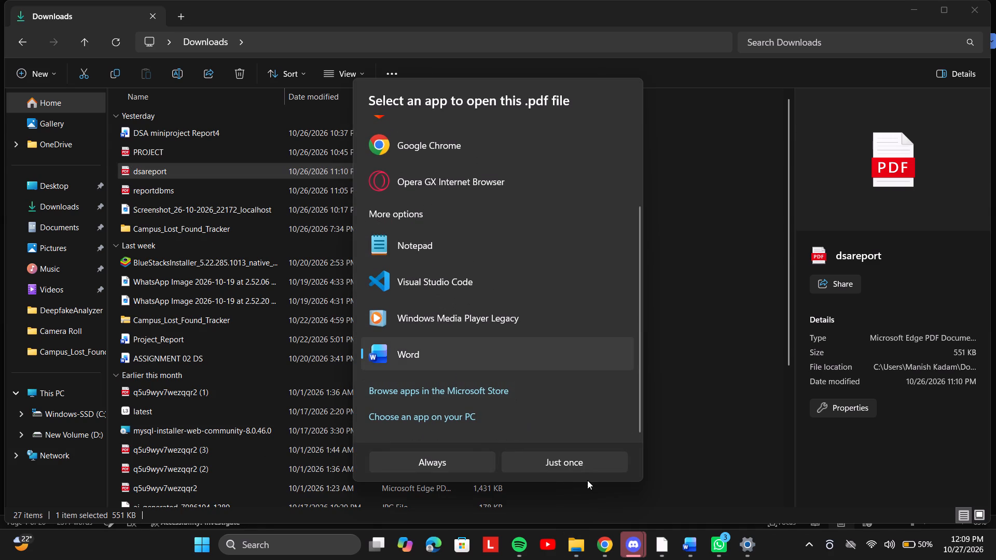
{"action": "left_click", "coordinate": [445, 466]}
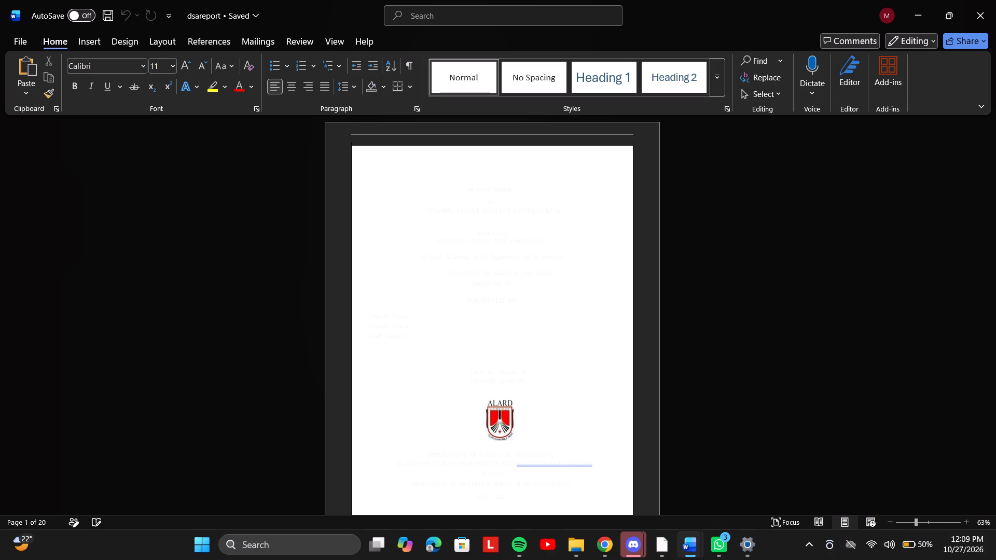
Examine how the title page, certificate and Acknowledgement pages of the dsareport PDF look in Word.
{"action": "scroll", "coordinate": [445, 466], "scroll_direction": "up", "scroll_amount": 2}
{"action": "scroll", "coordinate": [445, 466], "scroll_direction": "down", "scroll_amount": 3}
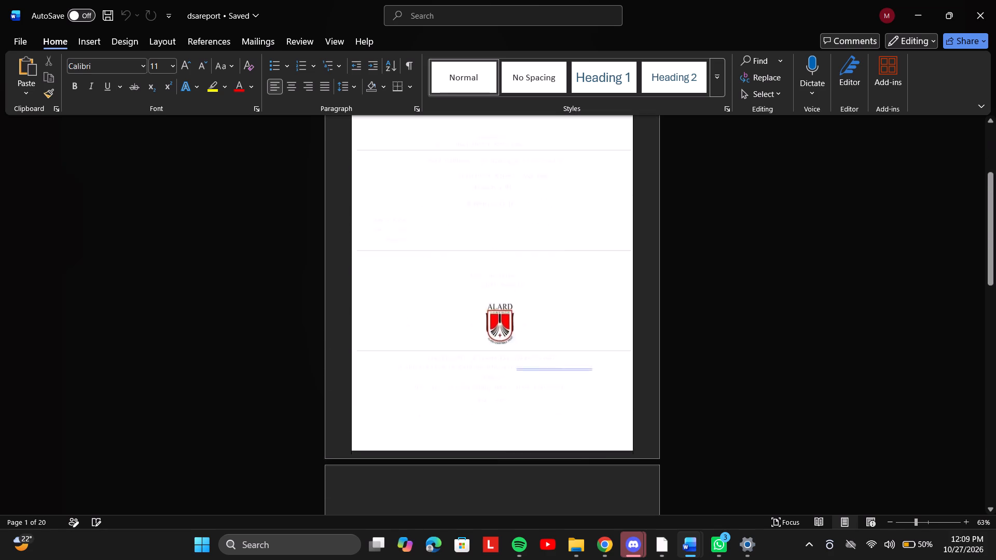
{"action": "scroll", "coordinate": [445, 466], "scroll_direction": "down", "scroll_amount": 4}
{"action": "scroll", "coordinate": [445, 466], "scroll_direction": "up", "scroll_amount": 7}
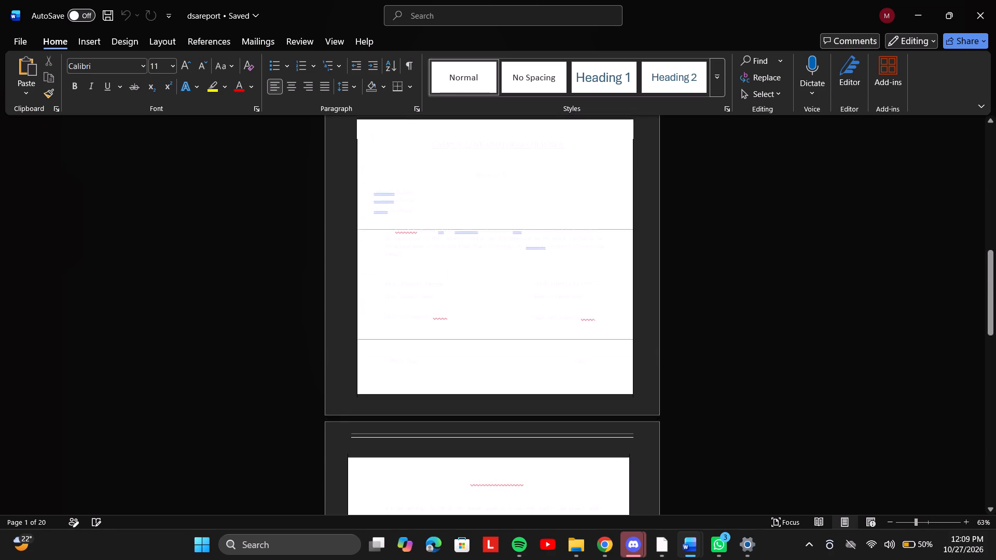
{"action": "scroll", "coordinate": [445, 466], "scroll_direction": "up", "scroll_amount": 20}
{"action": "scroll", "coordinate": [445, 466], "scroll_direction": "up", "scroll_amount": 11}
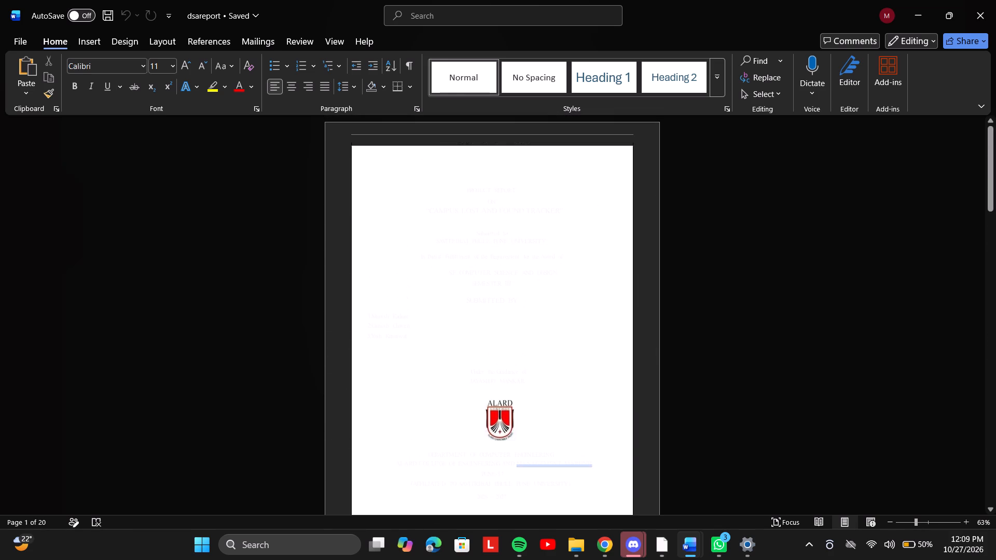
{"action": "scroll", "coordinate": [445, 466], "scroll_direction": "down", "scroll_amount": 7}
{"action": "scroll", "coordinate": [445, 466], "scroll_direction": "down", "scroll_amount": 20}
{"action": "scroll", "coordinate": [445, 466], "scroll_direction": "down", "scroll_amount": 8}
{"action": "scroll", "coordinate": [445, 466], "scroll_direction": "up", "scroll_amount": 4}
{"action": "scroll", "coordinate": [445, 466], "scroll_direction": "down", "scroll_amount": 20}
{"action": "scroll", "coordinate": [445, 466], "scroll_direction": "down", "scroll_amount": 13}
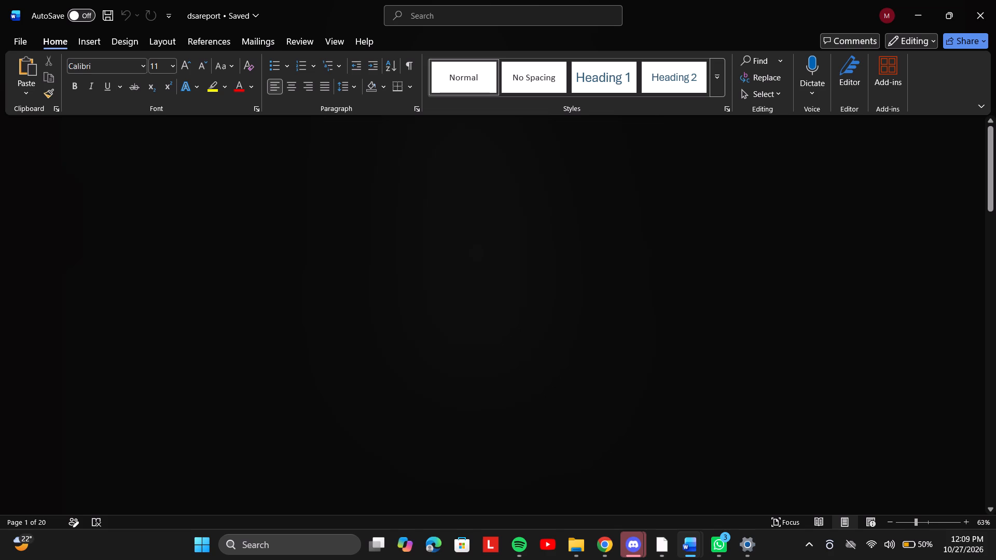
{"action": "scroll", "coordinate": [445, 466], "scroll_direction": "down", "scroll_amount": 20}
{"action": "scroll", "coordinate": [445, 466], "scroll_direction": "down", "scroll_amount": 3}
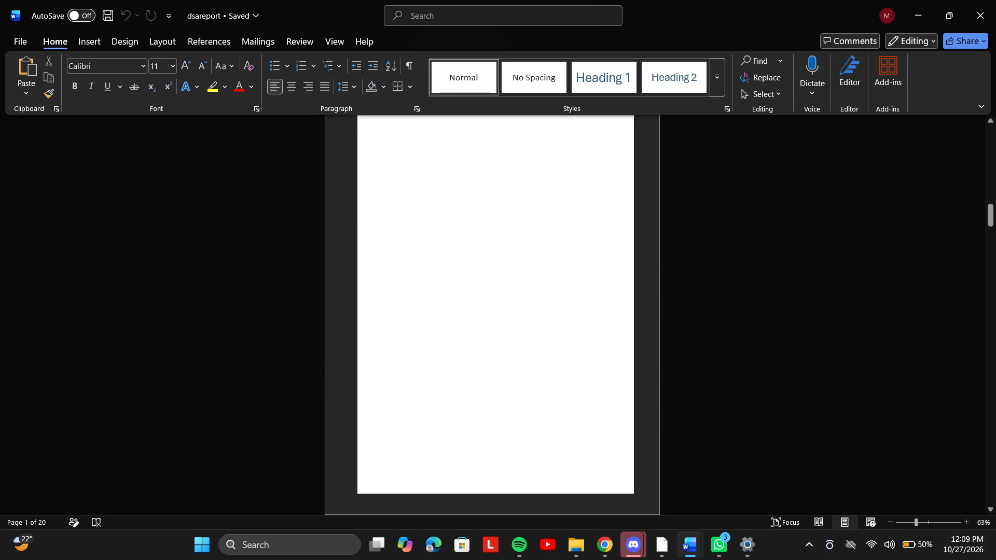
{"action": "scroll", "coordinate": [445, 466], "scroll_direction": "up", "scroll_amount": 12}
{"action": "scroll", "coordinate": [445, 466], "scroll_direction": "up", "scroll_amount": 20}
{"action": "scroll", "coordinate": [445, 466], "scroll_direction": "up", "scroll_amount": 20}
{"action": "scroll", "coordinate": [445, 466], "scroll_direction": "up", "scroll_amount": 20}
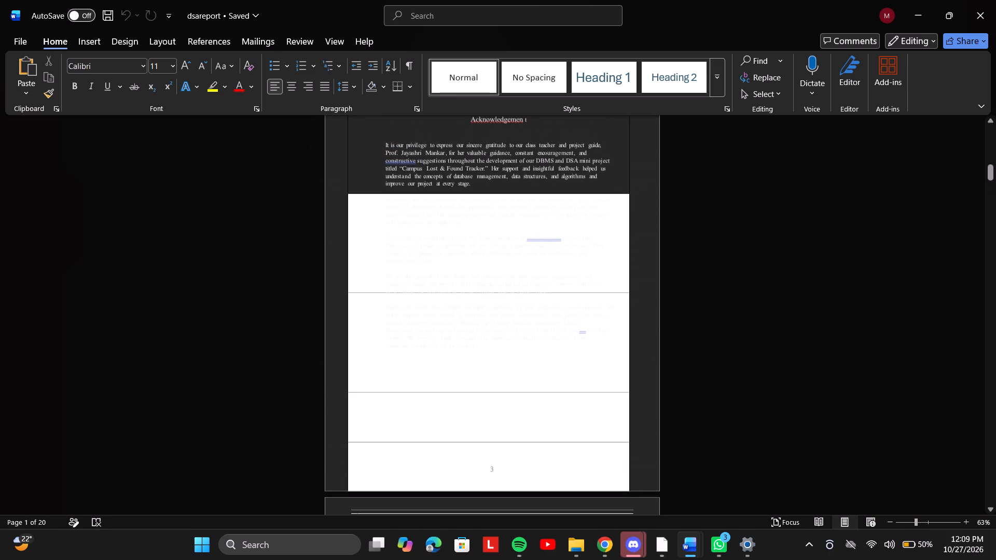
{"action": "scroll", "coordinate": [445, 466], "scroll_direction": "up", "scroll_amount": 10}
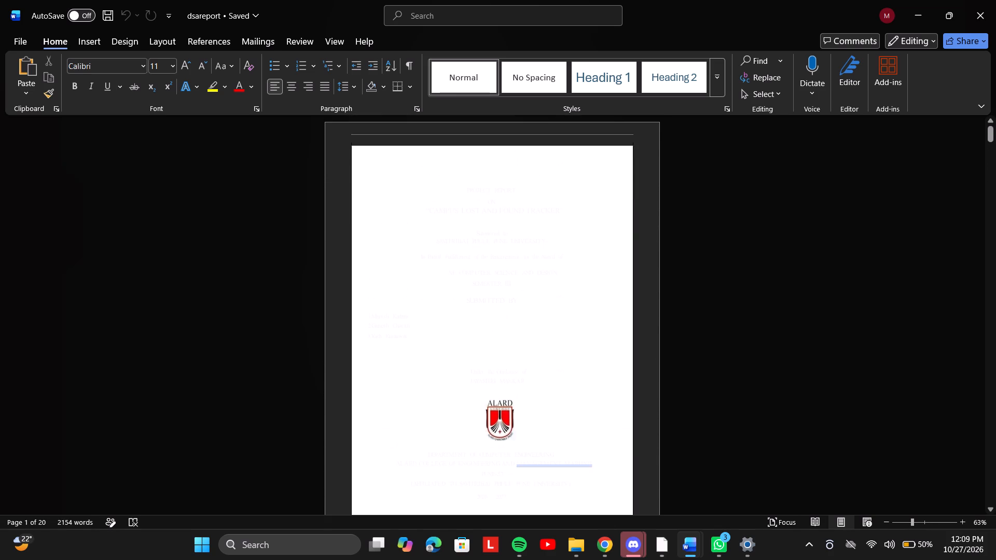
Check the dsareport pages from the title page through the table of contents, and close the document.
{"action": "scroll", "coordinate": [445, 466], "scroll_direction": "down", "scroll_amount": 6}
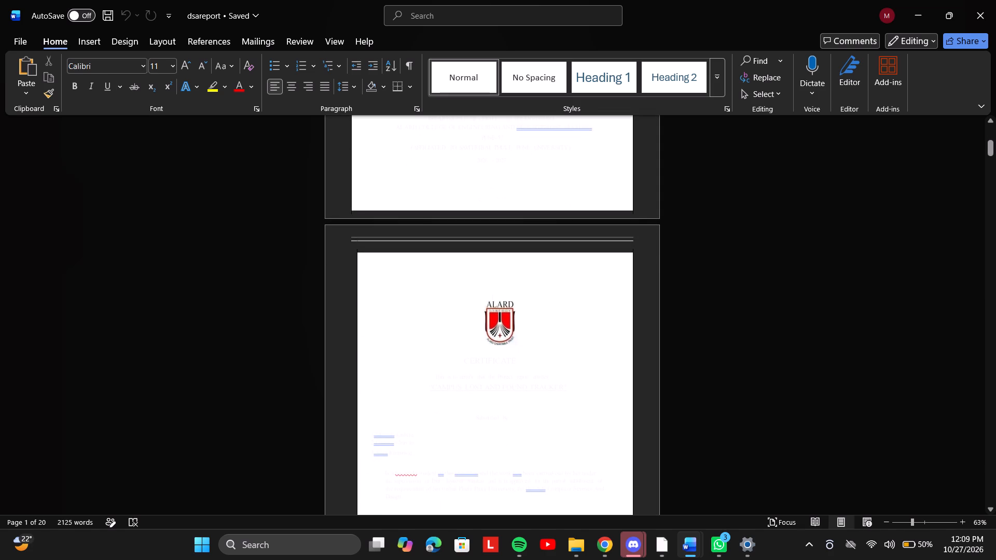
{"action": "scroll", "coordinate": [445, 466], "scroll_direction": "down", "scroll_amount": 10}
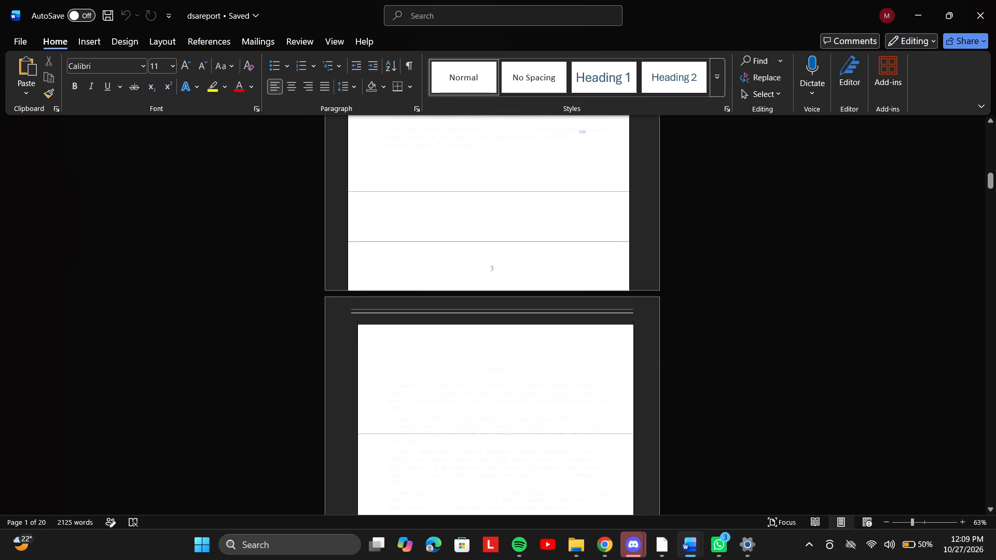
{"action": "scroll", "coordinate": [445, 466], "scroll_direction": "down", "scroll_amount": 11}
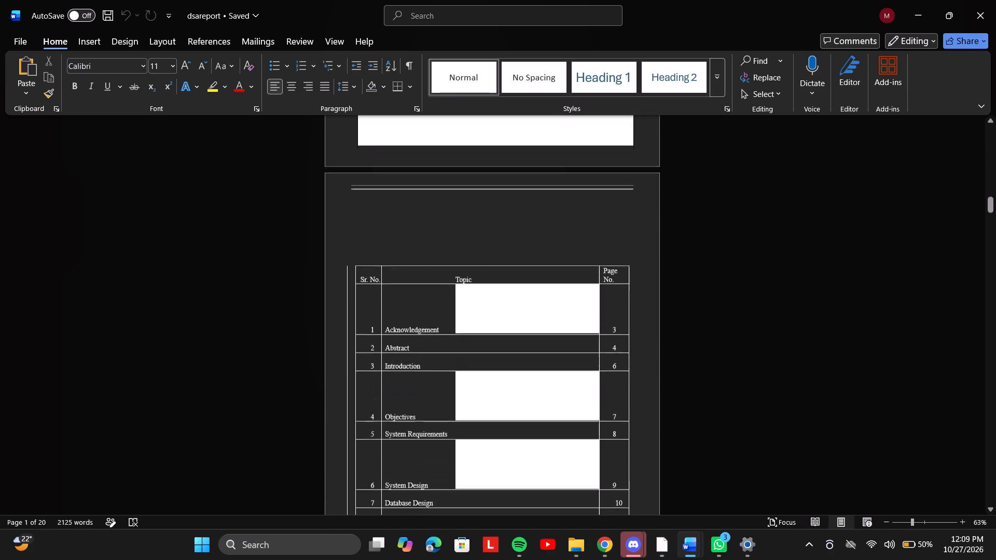
{"action": "scroll", "coordinate": [445, 466], "scroll_direction": "down", "scroll_amount": 7}
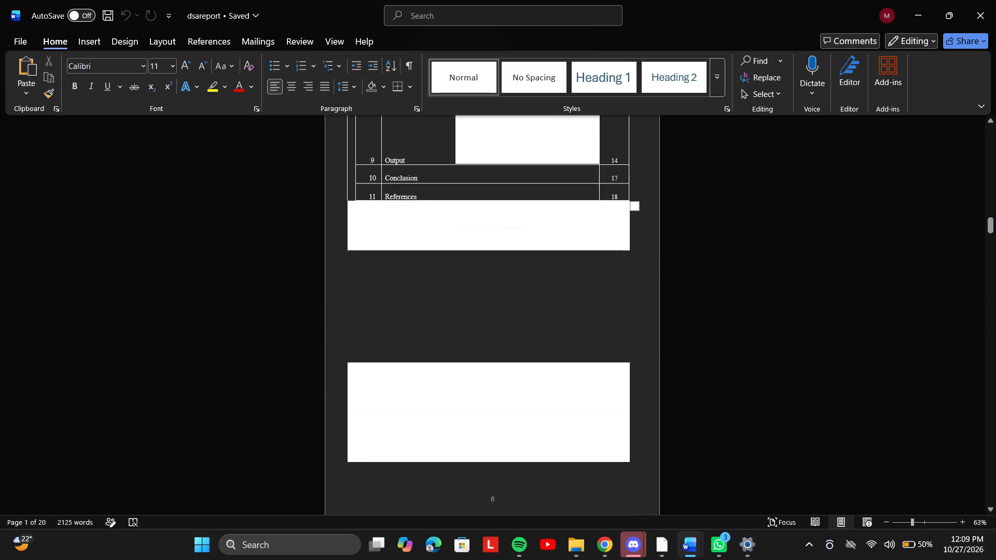
{"action": "scroll", "coordinate": [445, 466], "scroll_direction": "down", "scroll_amount": 4}
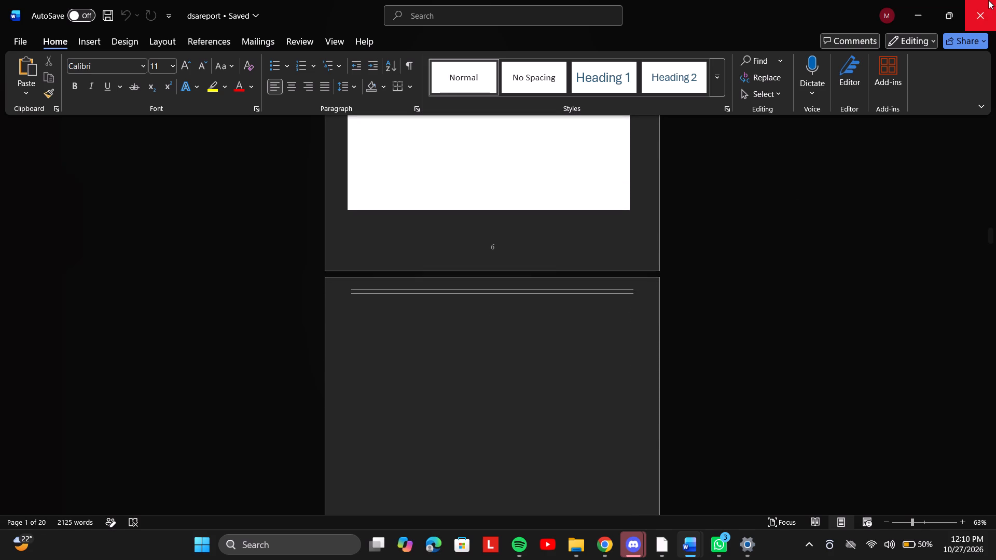
{"action": "left_click", "coordinate": [988, 0]}
Examine the layout of the title page and certificate page in the DSA miniproject Report4 document.
{"action": "scroll", "coordinate": [628, 399], "scroll_direction": "down", "scroll_amount": 3}
{"action": "scroll", "coordinate": [628, 399], "scroll_direction": "up", "scroll_amount": 6}
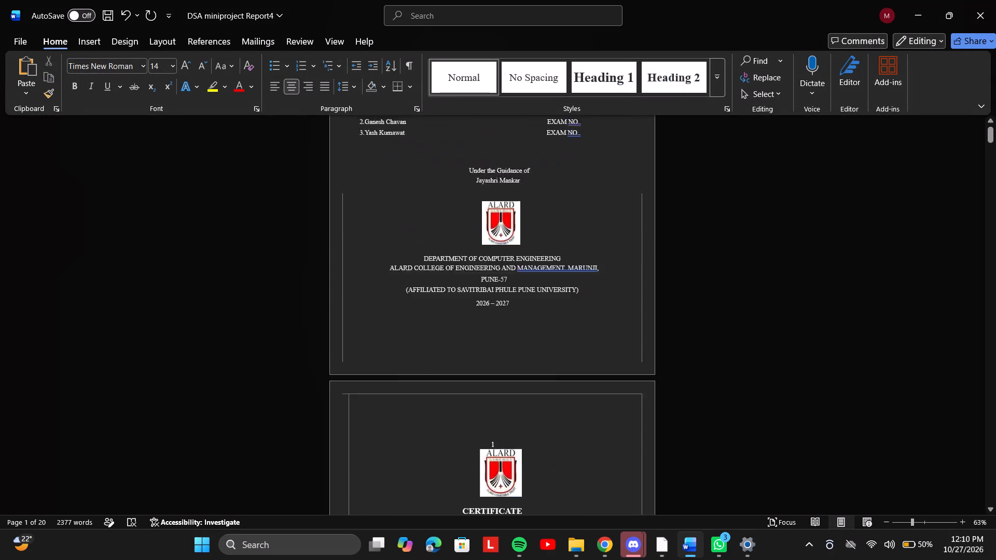
{"action": "scroll", "coordinate": [628, 399], "scroll_direction": "up", "scroll_amount": 18}
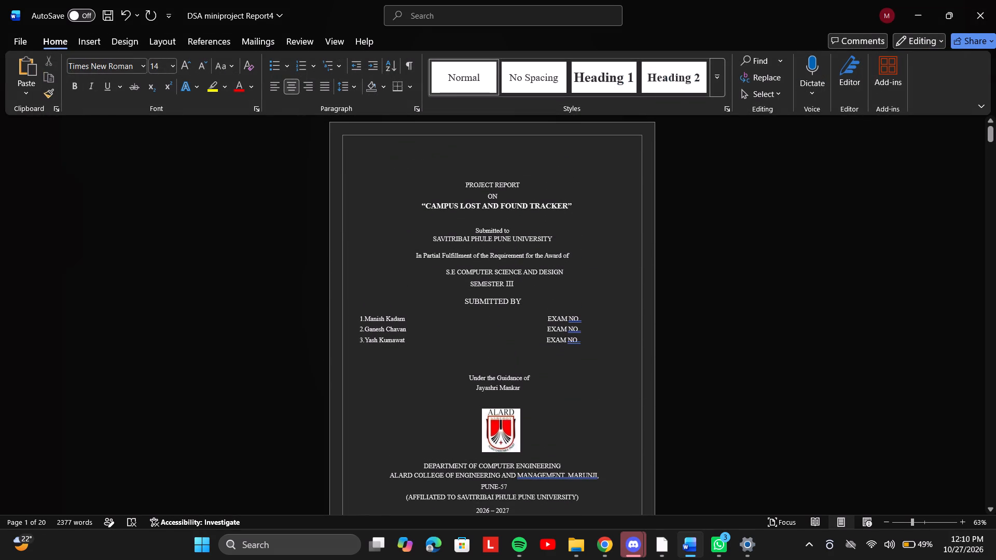
{"action": "scroll", "coordinate": [628, 399], "scroll_direction": "down", "scroll_amount": 5}
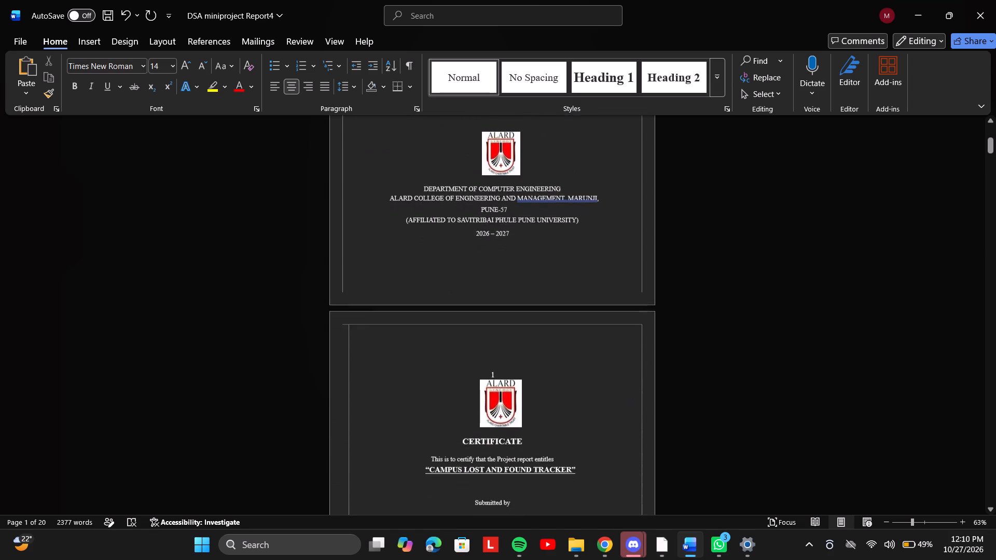
{"action": "scroll", "coordinate": [628, 399], "scroll_direction": "down", "scroll_amount": 4}
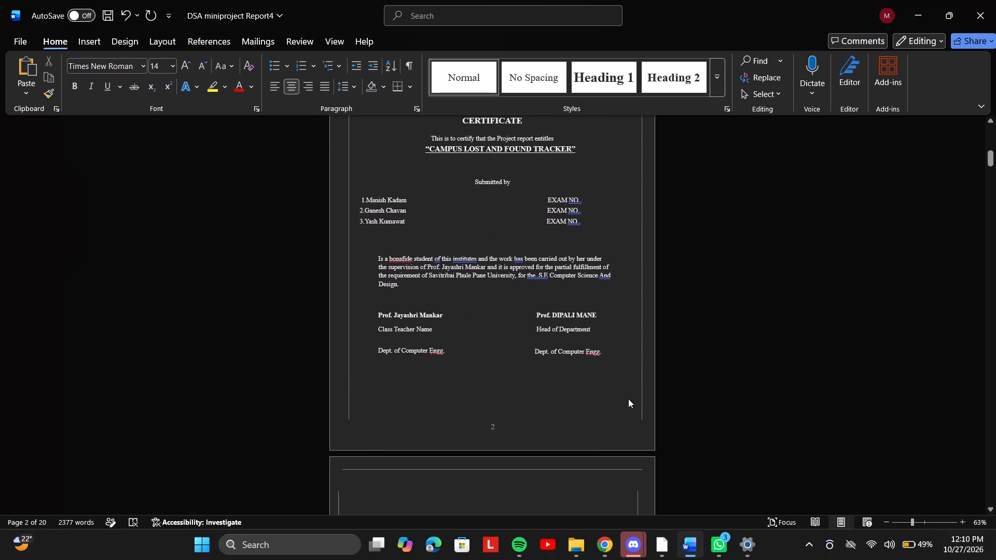
{"action": "scroll", "coordinate": [628, 399], "scroll_direction": "up", "scroll_amount": 7}
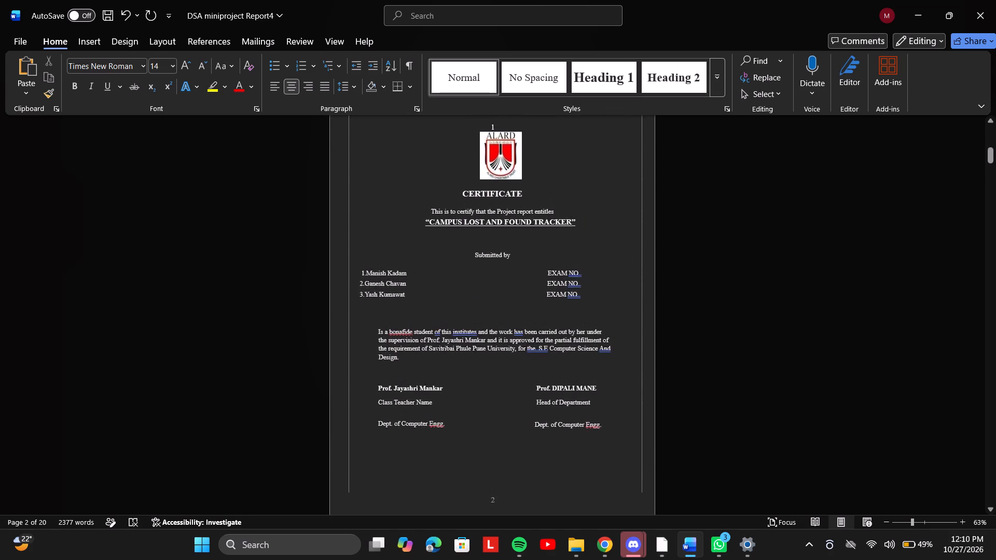
{"action": "scroll", "coordinate": [628, 399], "scroll_direction": "up", "scroll_amount": 2}
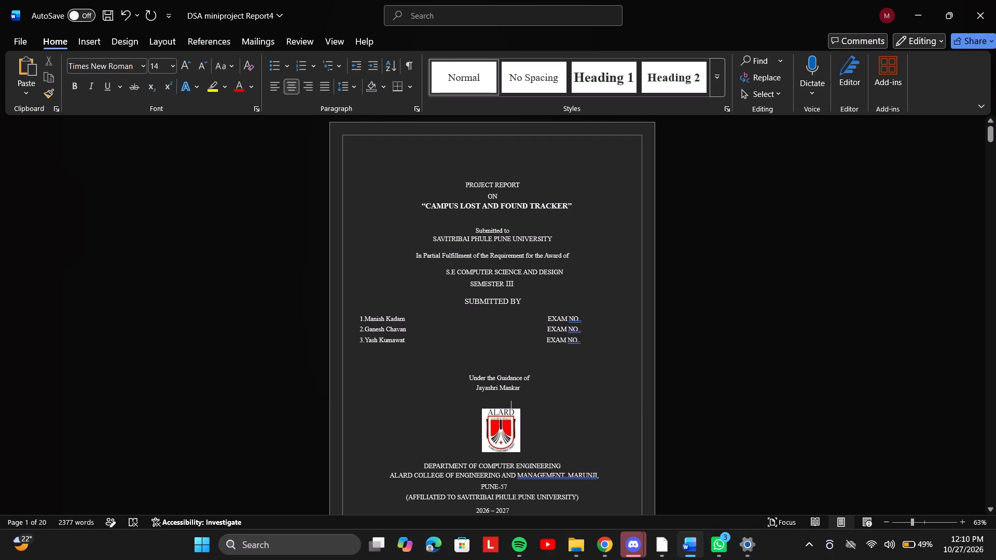
{"action": "scroll", "coordinate": [628, 399], "scroll_direction": "down", "scroll_amount": 4}
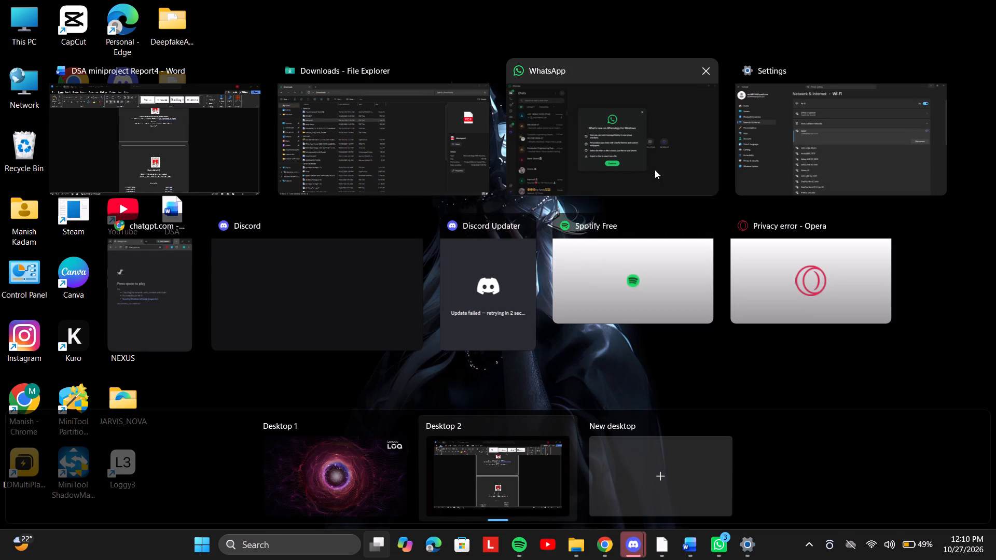
Return to the DSA miniproject Report4 document and compare the title page with the certificate page at different zoom levels.
{"action": "left_click", "coordinate": [240, 149]}
{"action": "scroll", "coordinate": [240, 149], "scroll_direction": "up", "scroll_amount": 2}
{"action": "scroll", "coordinate": [240, 149], "scroll_direction": "down", "scroll_amount": 2}
{"action": "scroll", "coordinate": [241, 199], "scroll_direction": "down", "scroll_amount": 3, "text": "ctrl"}
{"action": "scroll", "coordinate": [241, 199], "scroll_direction": "up", "scroll_amount": 6, "text": "ctrl"}
{"action": "scroll", "coordinate": [241, 199], "scroll_direction": "down", "scroll_amount": 4, "text": "ctrl"}
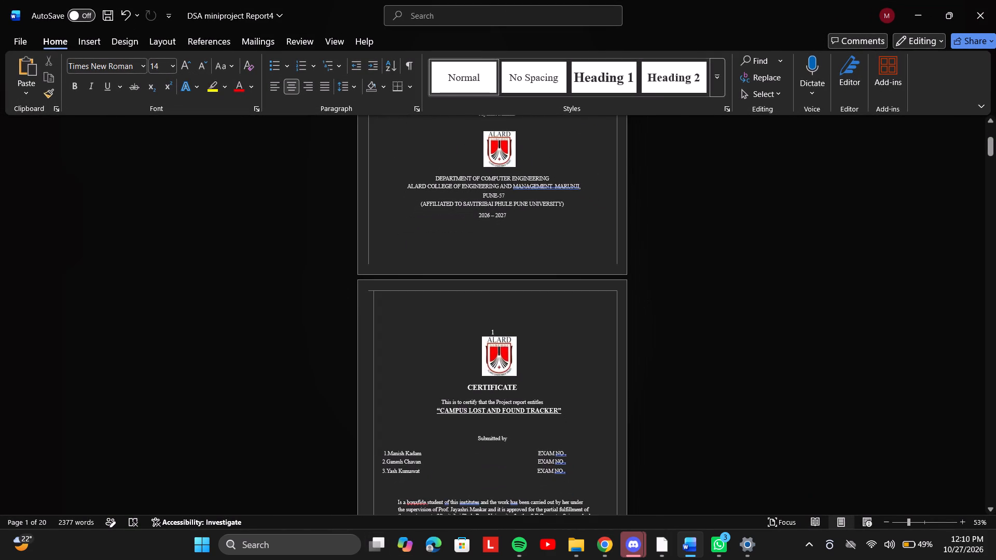
{"action": "scroll", "coordinate": [241, 199], "scroll_direction": "up", "scroll_amount": 1, "text": "ctrl"}
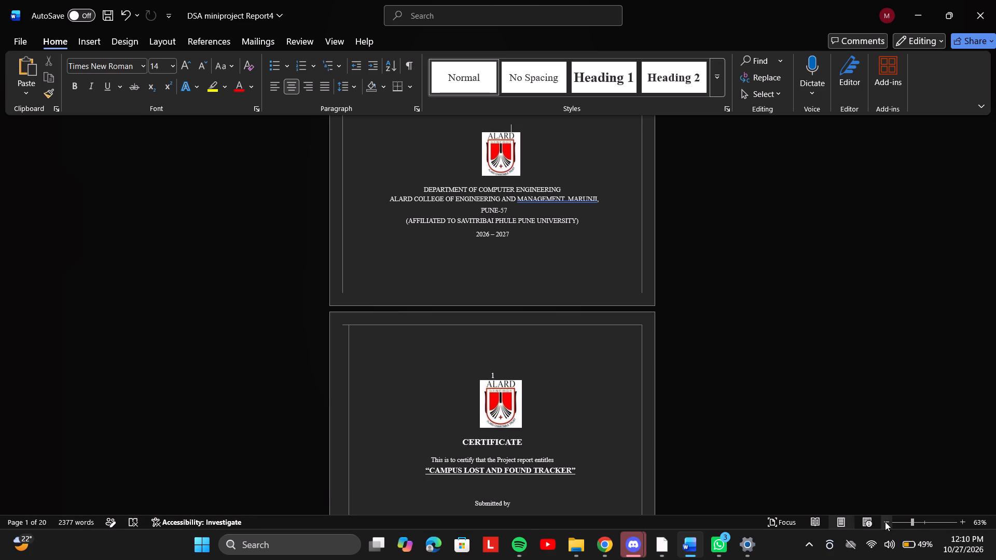
View the report's title and certificate pages in Focus mode, and return to the normal editing view.
{"action": "left_click", "coordinate": [785, 522]}
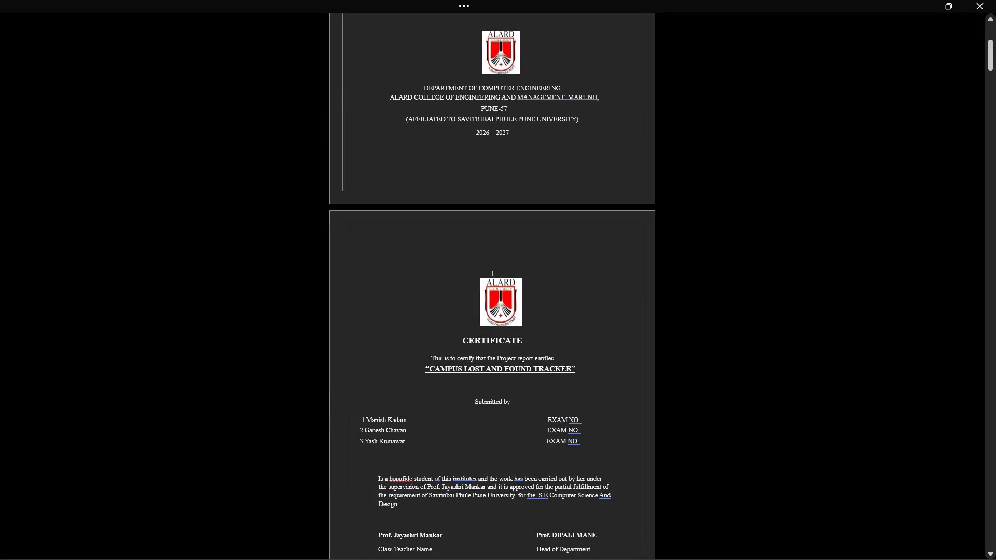
{"action": "key", "text": "Escape"}
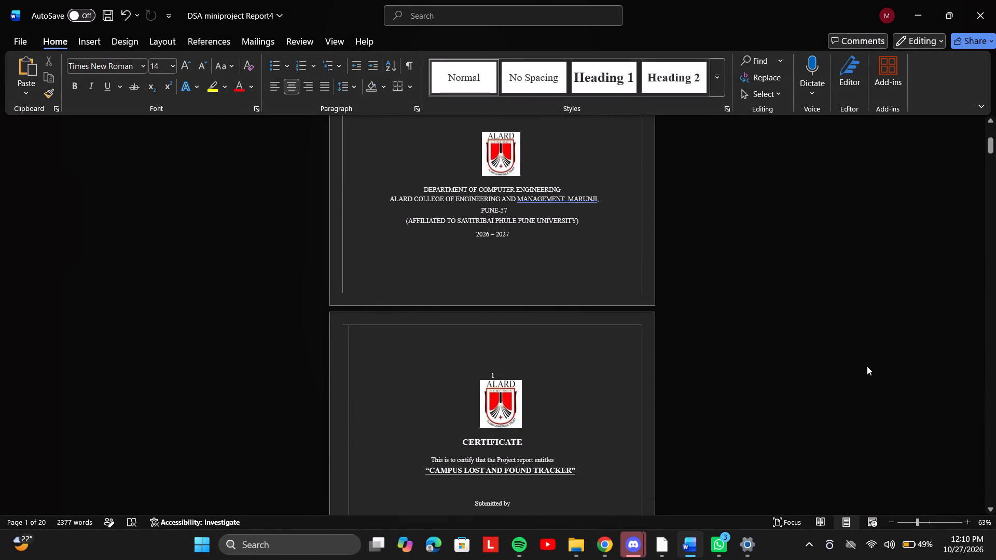
Look through DSA miniproject Report4 from the title page through the table of contents and Introduction to the references page.
{"action": "scroll", "coordinate": [867, 366], "scroll_direction": "up", "scroll_amount": 12}
{"action": "scroll", "coordinate": [867, 366], "scroll_direction": "down", "scroll_amount": 2}
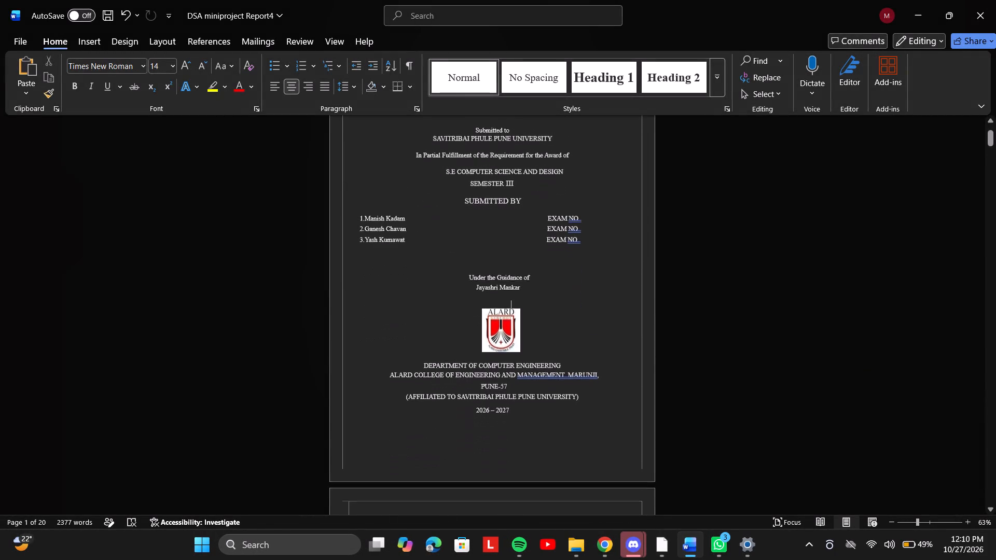
{"action": "scroll", "coordinate": [867, 366], "scroll_direction": "down", "scroll_amount": 11}
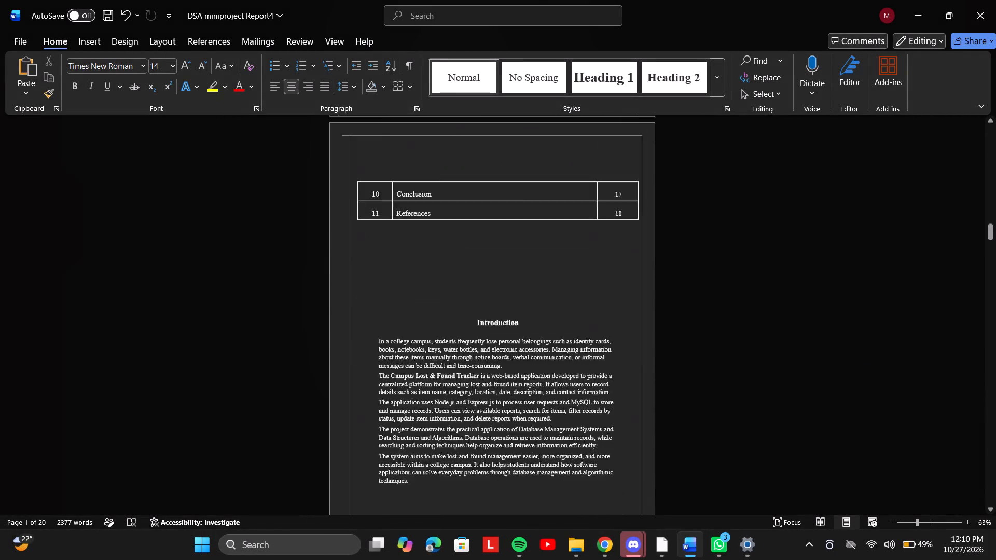
{"action": "scroll", "coordinate": [867, 366], "scroll_direction": "down", "scroll_amount": 12}
{"action": "scroll", "coordinate": [867, 366], "scroll_direction": "down", "scroll_amount": 11}
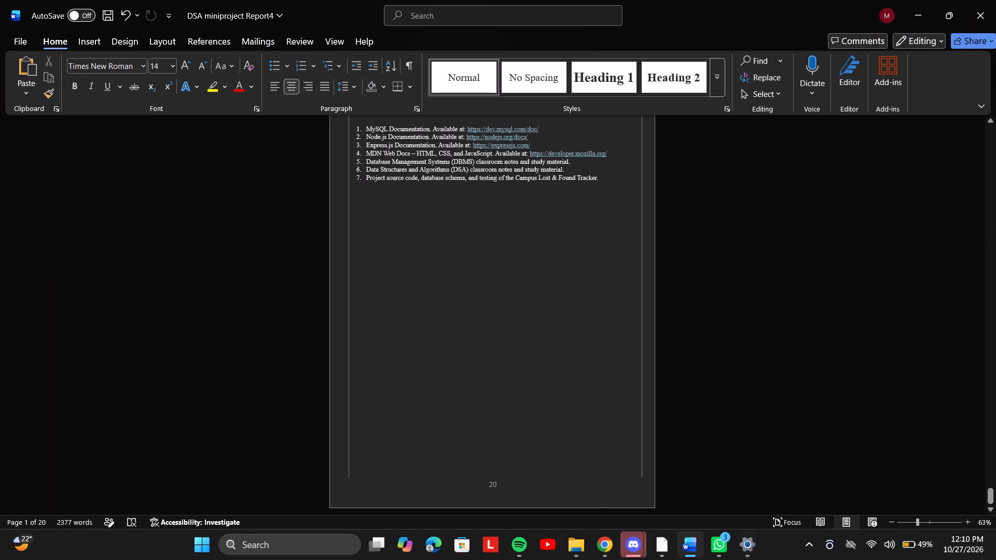
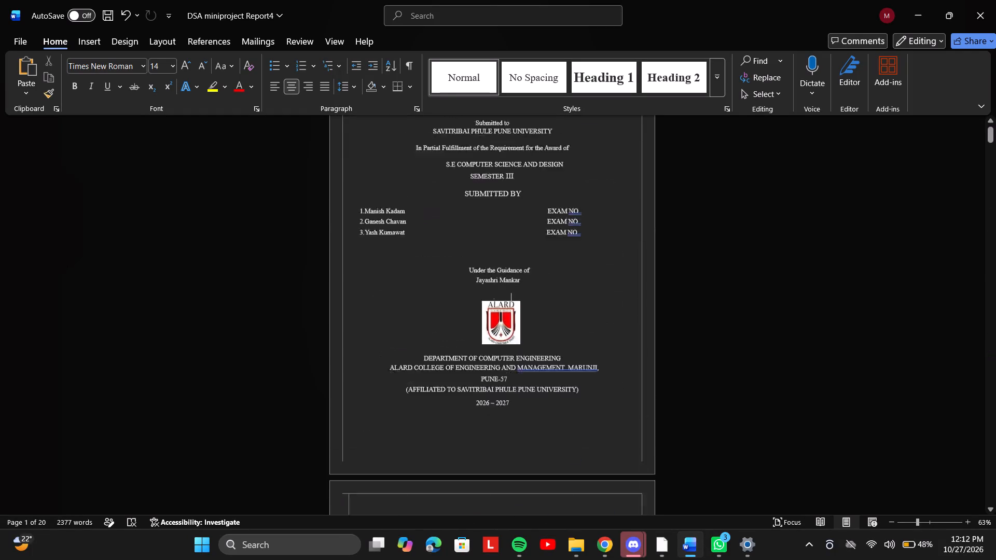
Review the title page and the certificate page of the Campus Lost and Found Tracker report.
{"action": "scroll", "coordinate": [500, 362], "scroll_direction": "up", "scroll_amount": 9}
{"action": "scroll", "coordinate": [535, 323], "scroll_direction": "down", "scroll_amount": 1}
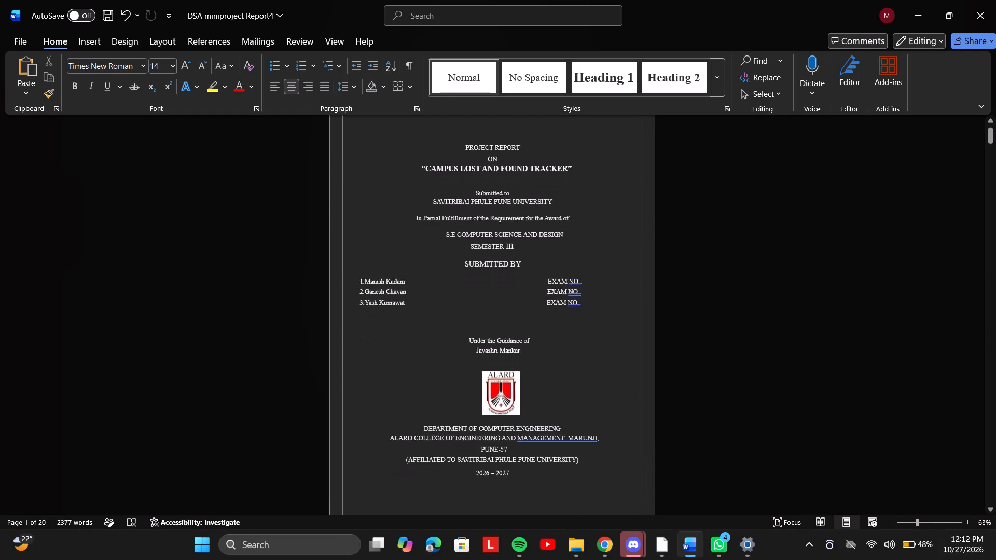
{"action": "scroll", "coordinate": [535, 323], "scroll_direction": "down", "scroll_amount": 1}
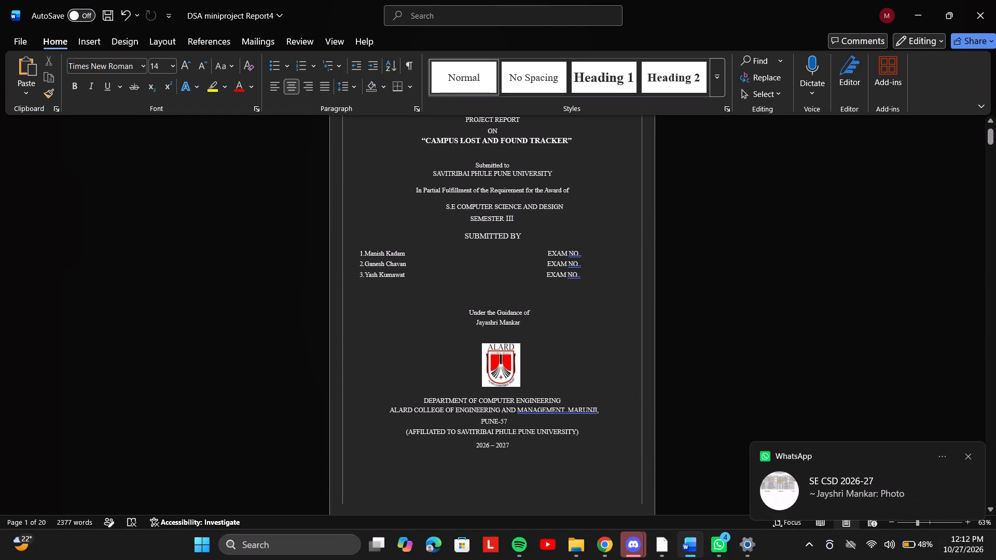
{"action": "scroll", "coordinate": [505, 329], "scroll_direction": "down", "scroll_amount": 1}
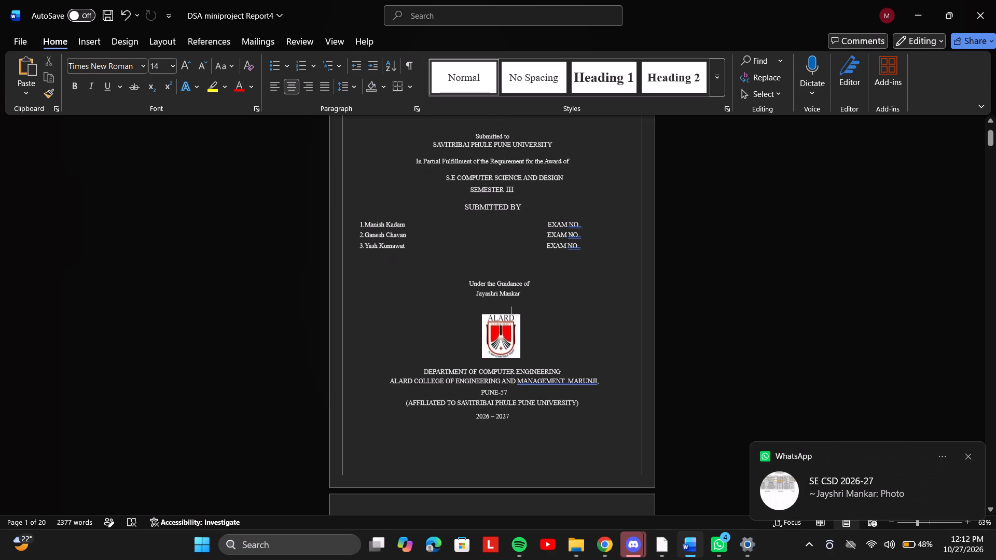
{"action": "scroll", "coordinate": [505, 329], "scroll_direction": "down", "scroll_amount": 2}
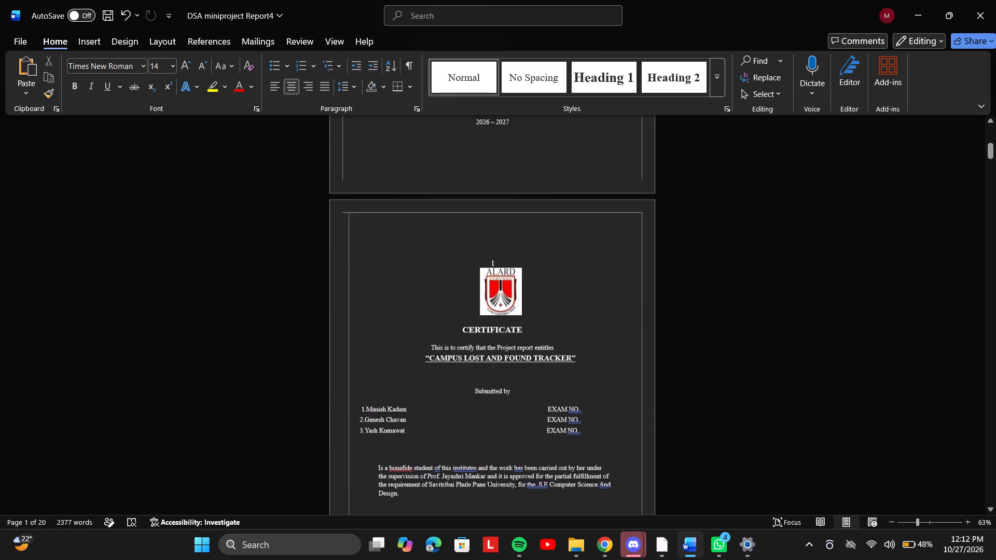
{"action": "scroll", "coordinate": [505, 329], "scroll_direction": "down", "scroll_amount": 1}
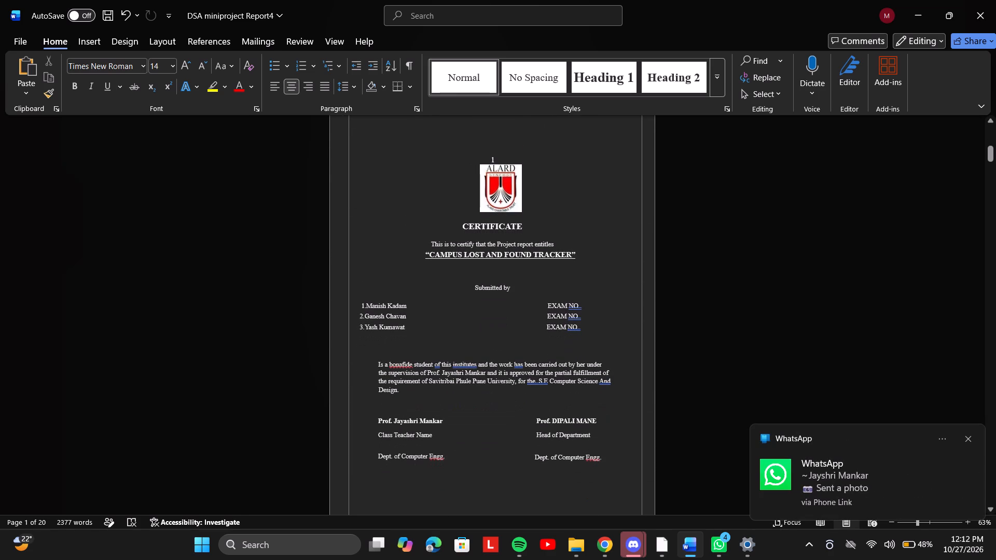
{"action": "scroll", "coordinate": [505, 329], "scroll_direction": "down", "scroll_amount": 1}
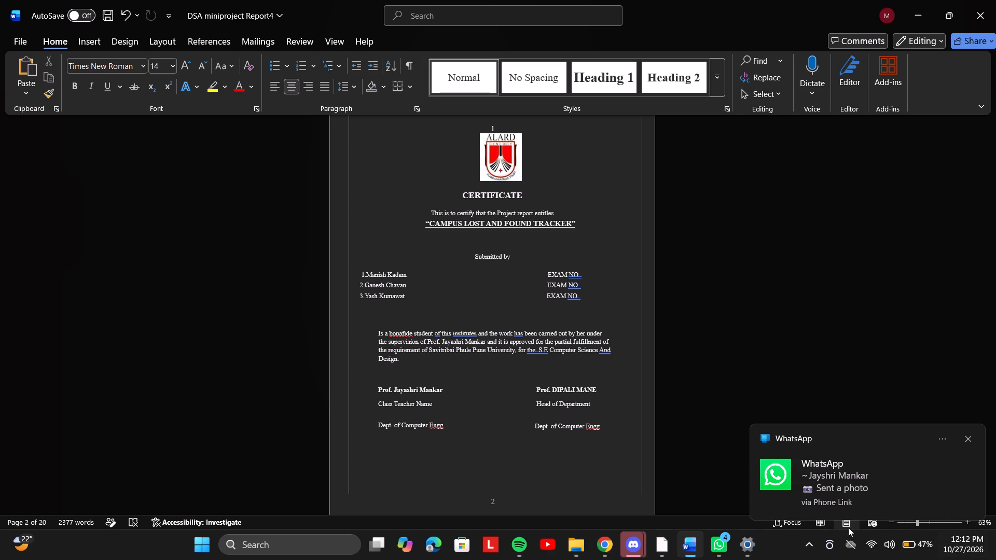
Dismiss the WhatsApp notification that covers the document view controls.
{"action": "left_click", "coordinate": [829, 522]}
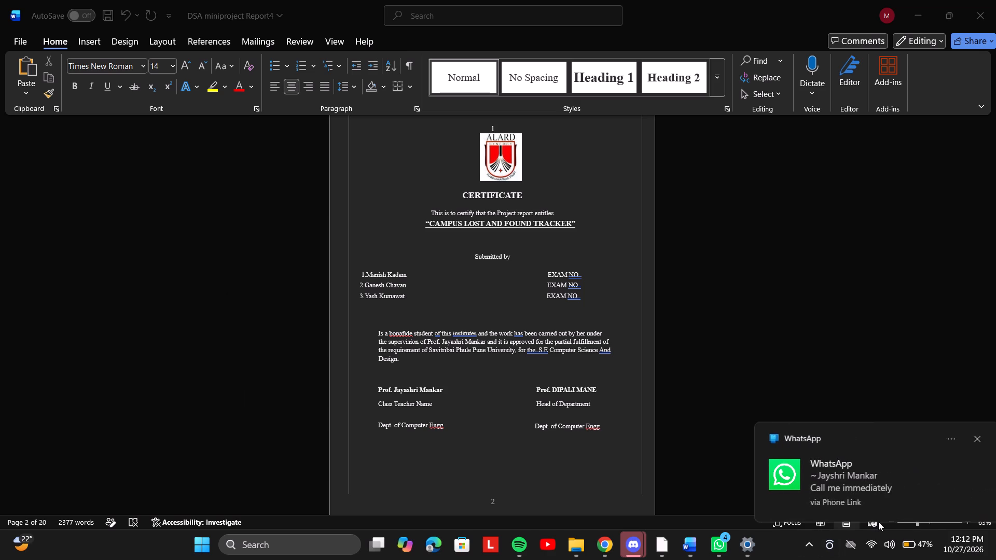
{"action": "left_click", "coordinate": [903, 523]}
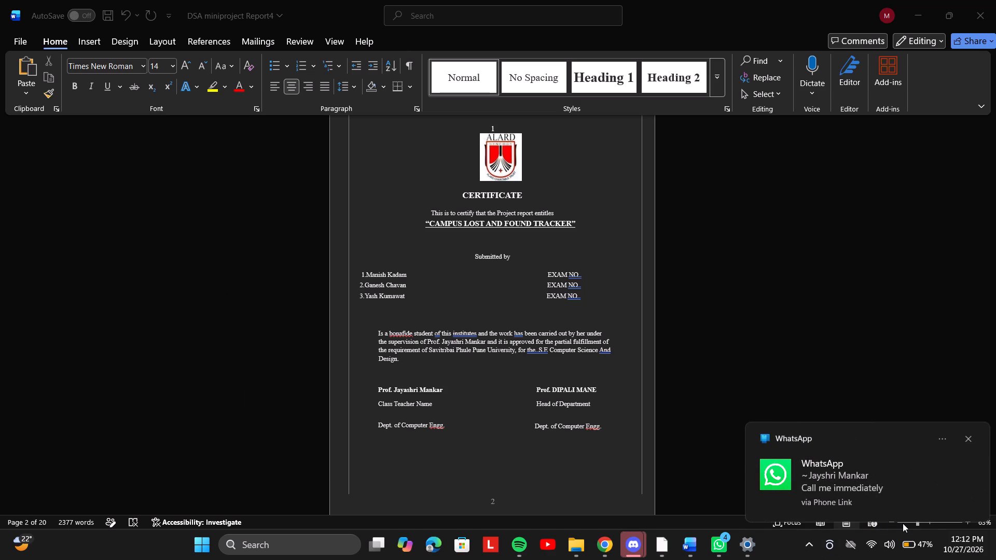
{"action": "left_click", "coordinate": [903, 523]}
{"action": "left_click", "coordinate": [964, 437]}
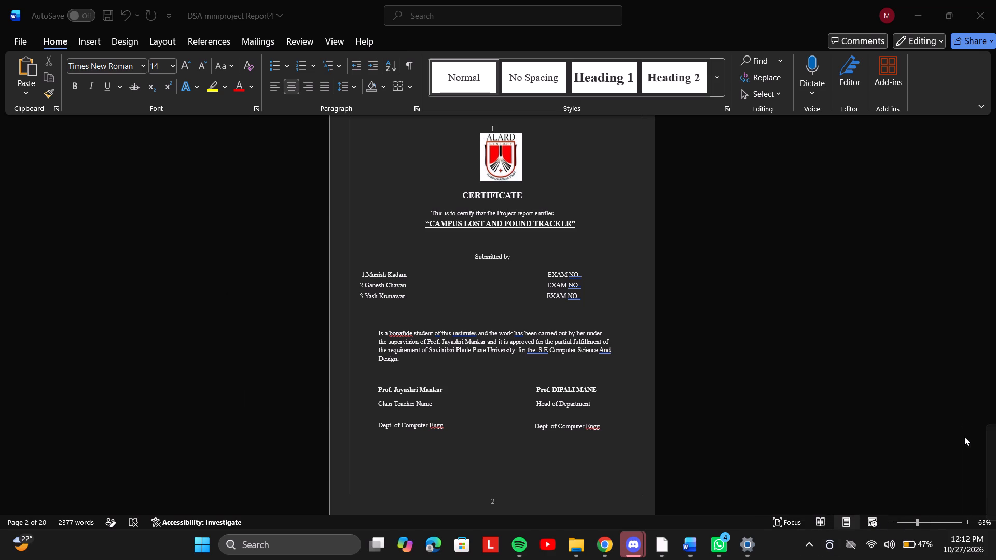
Zoom out to 32% and compare the report's opening pages in Read Mode, Print Layout and Web Layout.
{"action": "left_click", "coordinate": [905, 519]}
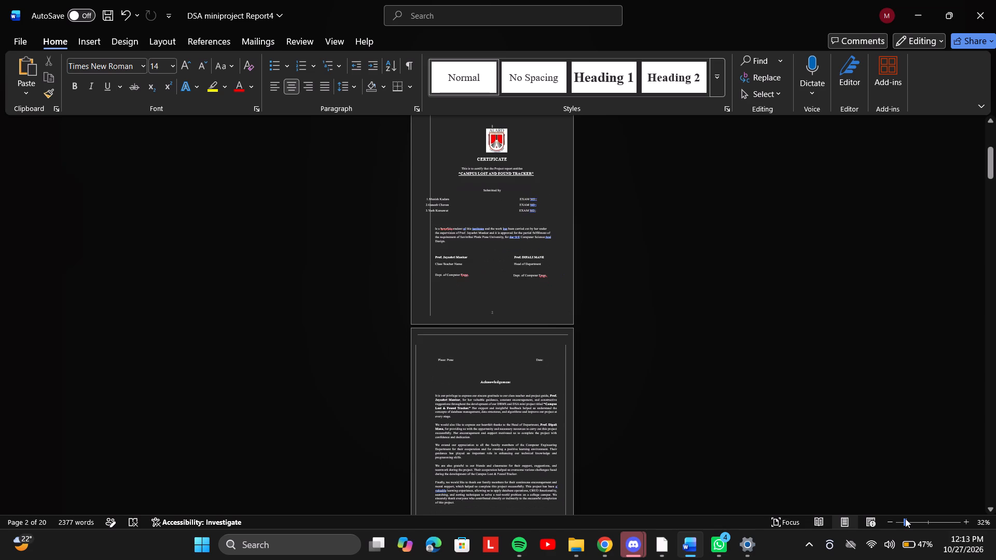
{"action": "left_click", "coordinate": [827, 516]}
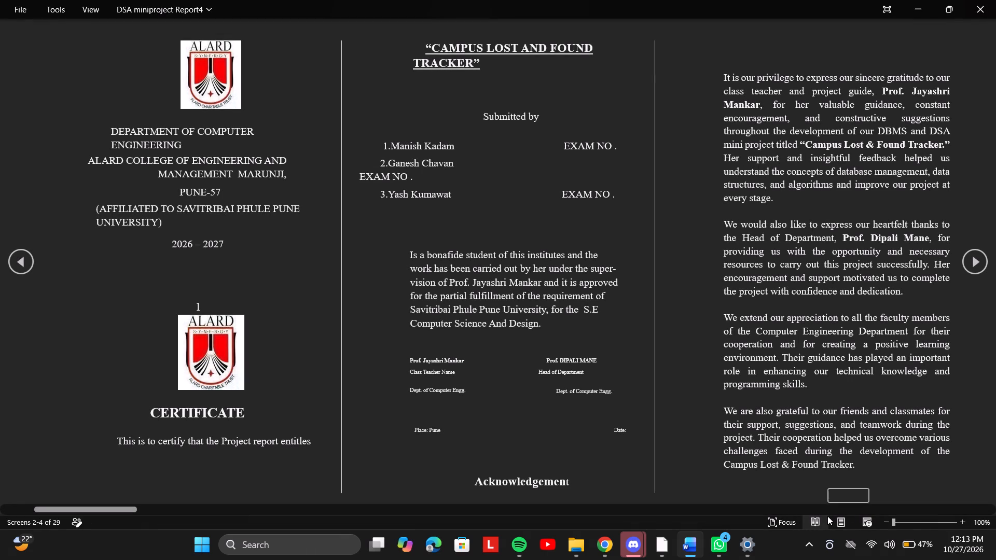
{"action": "left_click", "coordinate": [842, 526]}
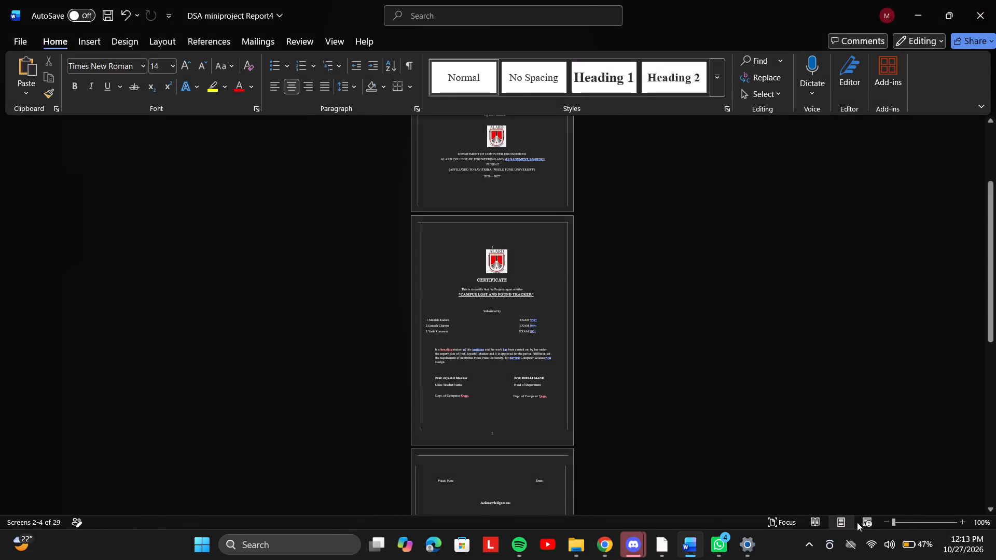
{"action": "left_click", "coordinate": [861, 521]}
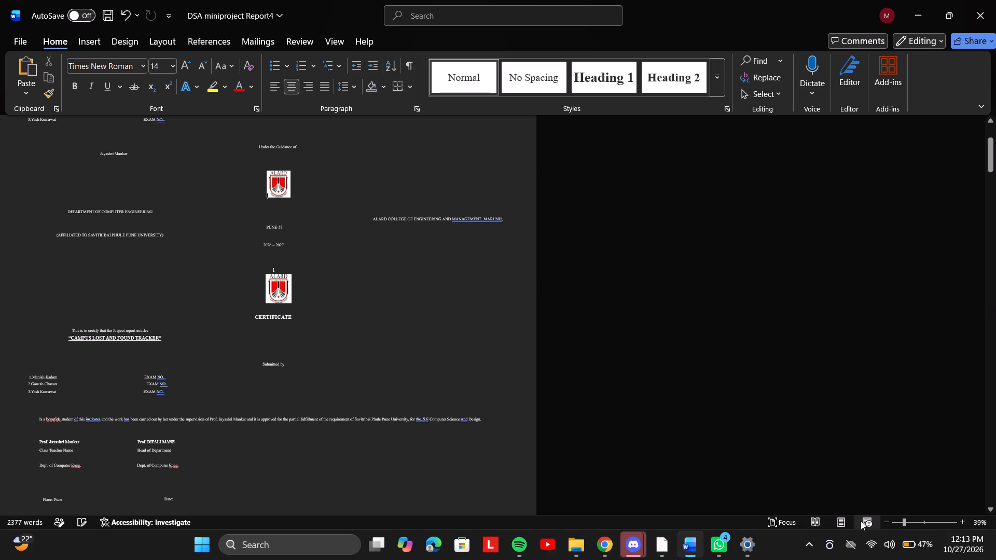
View the report's title page in Read Mode at 145% zoom, return to Print Layout and zoom to 98%.
{"action": "left_click", "coordinate": [815, 525]}
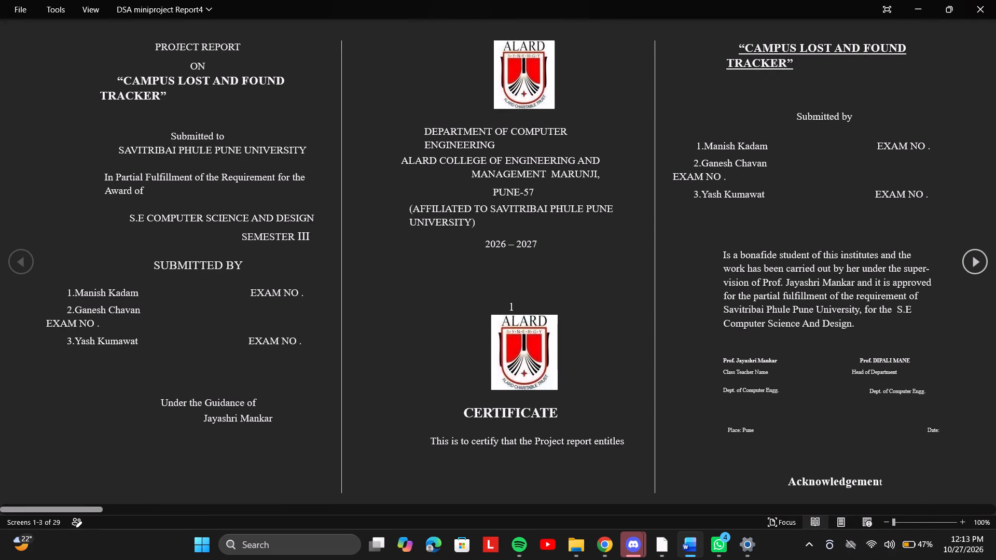
{"action": "left_click", "coordinate": [907, 523]}
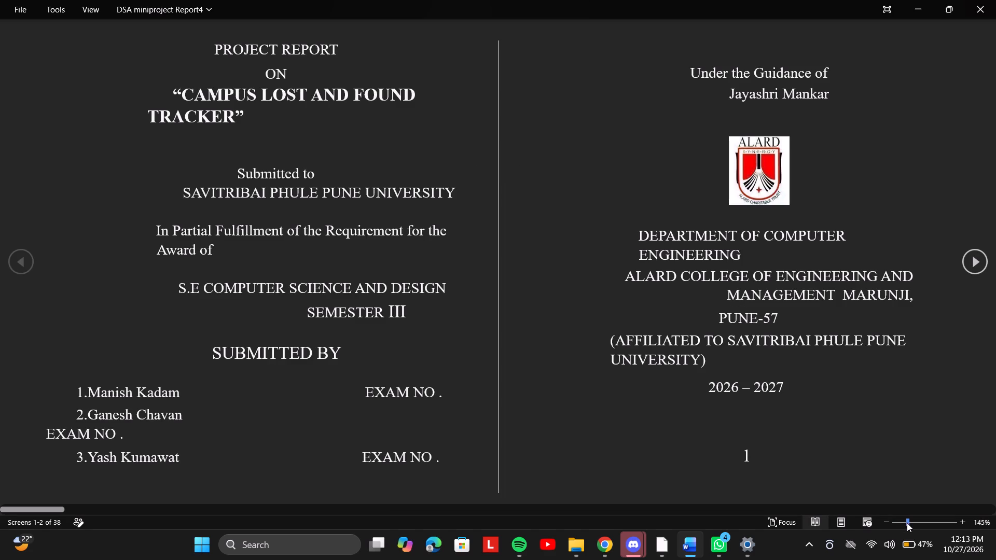
{"action": "left_click", "coordinate": [908, 520]}
{"action": "left_click", "coordinate": [845, 523]}
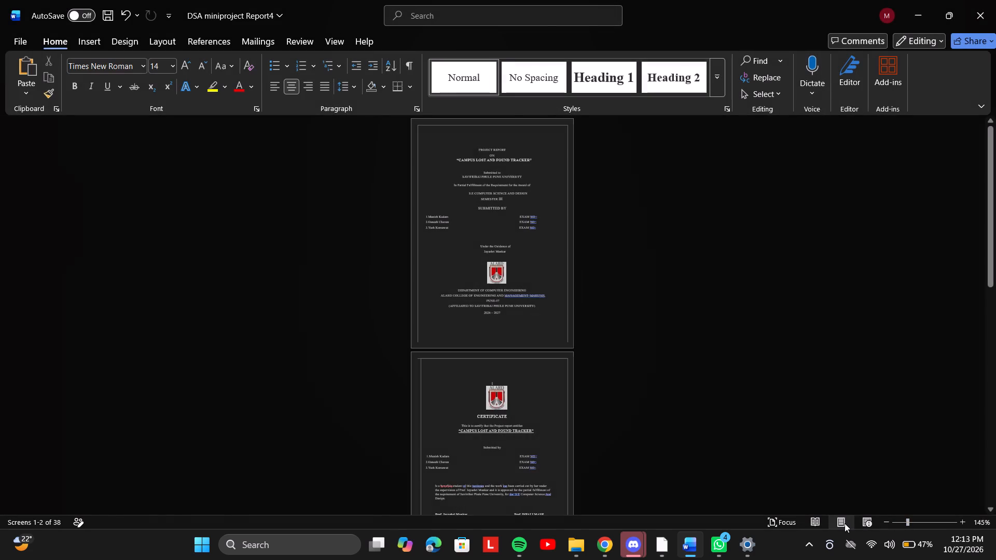
{"action": "left_click", "coordinate": [924, 527]}
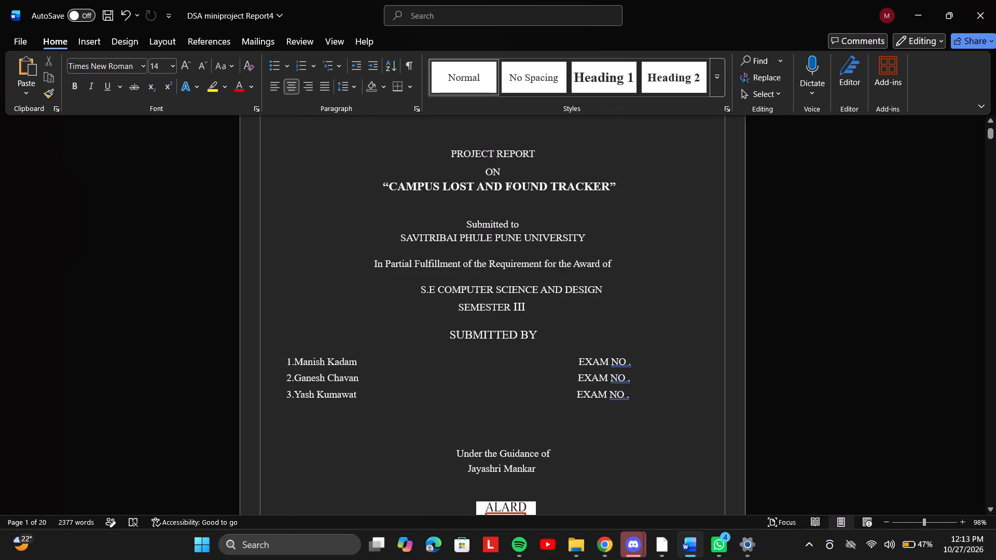
Page through the report in Read Mode from the title page to the Acknowledgement and Abstract, and return to Print Layout.
{"action": "left_click", "coordinate": [344, 43]}
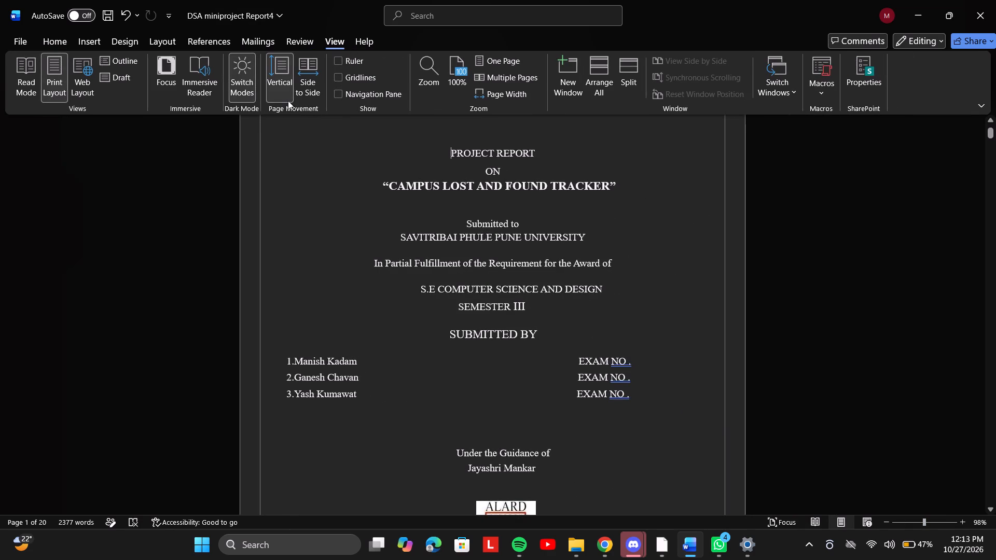
{"action": "left_click", "coordinate": [21, 92]}
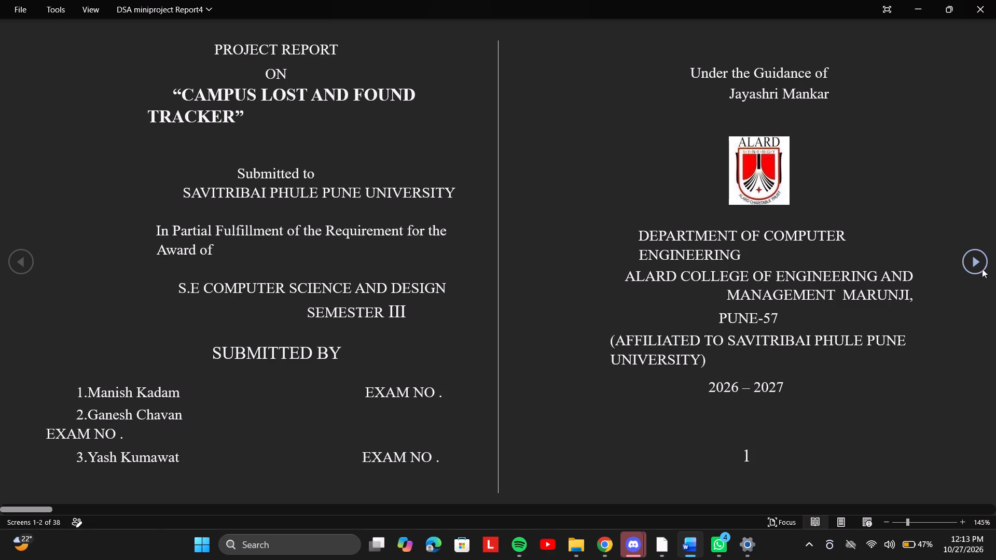
{"action": "left_click", "coordinate": [982, 265]}
{"action": "left_click", "coordinate": [982, 265]}
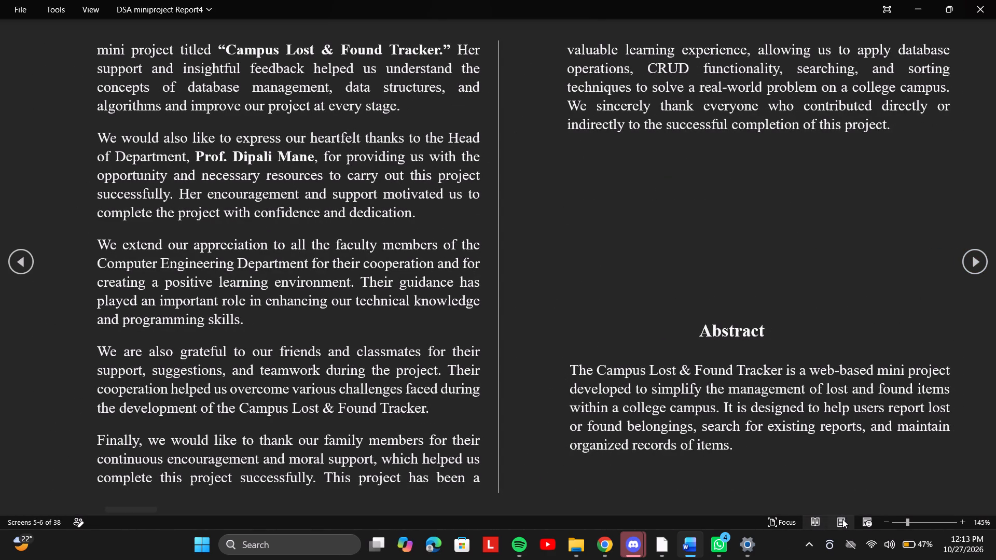
{"action": "left_click", "coordinate": [842, 519]}
Look through the report from the Acknowledgement to the references on the last page, and back past the conclusion and output pages.
{"action": "scroll", "coordinate": [708, 447], "scroll_direction": "up", "scroll_amount": 1}
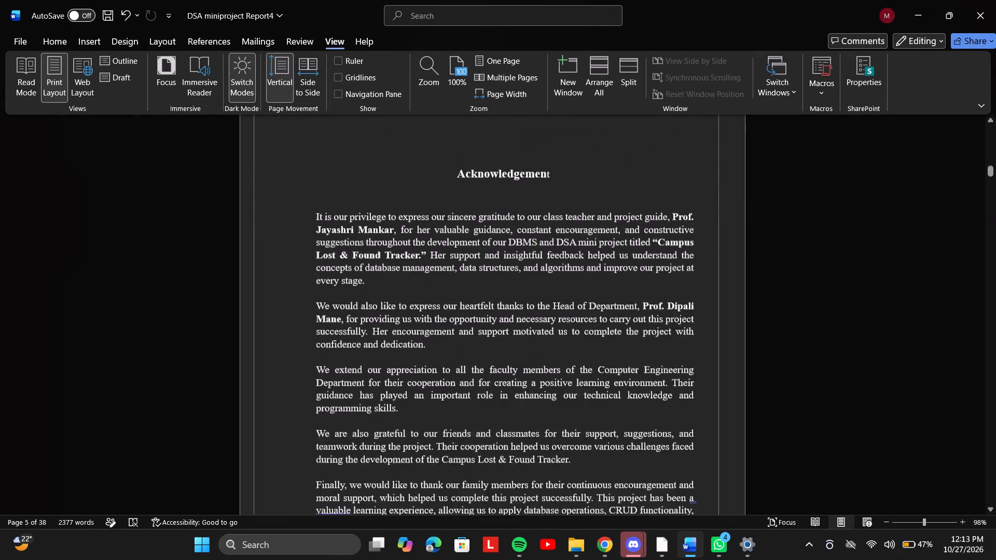
{"action": "scroll", "coordinate": [708, 447], "scroll_direction": "up", "scroll_amount": 1}
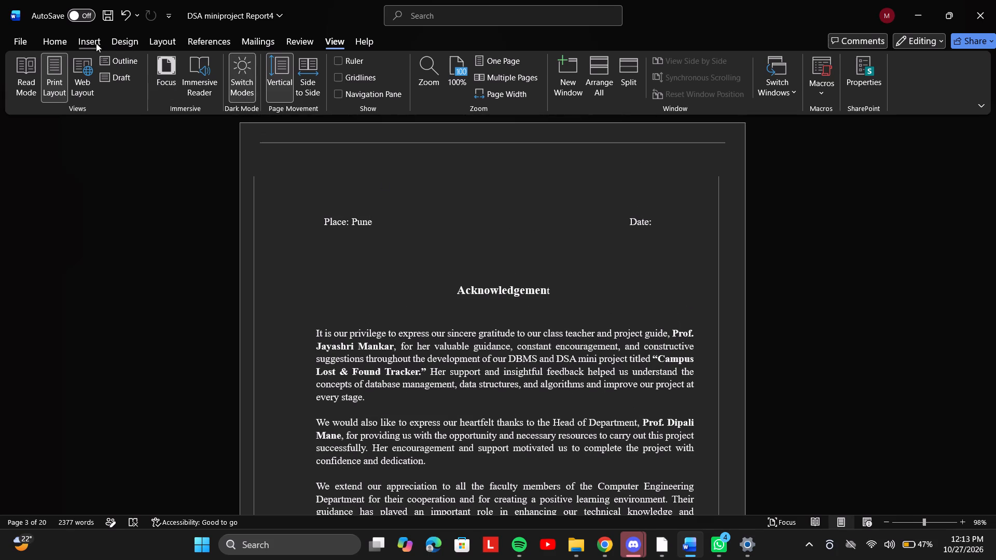
{"action": "left_click", "coordinate": [46, 43]}
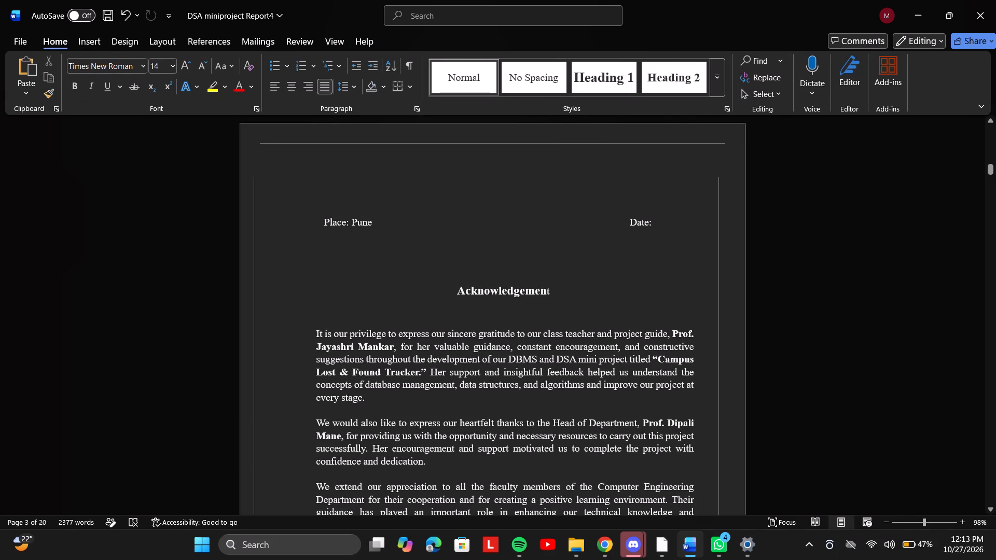
{"action": "scroll", "coordinate": [219, 235], "scroll_direction": "down", "scroll_amount": 10}
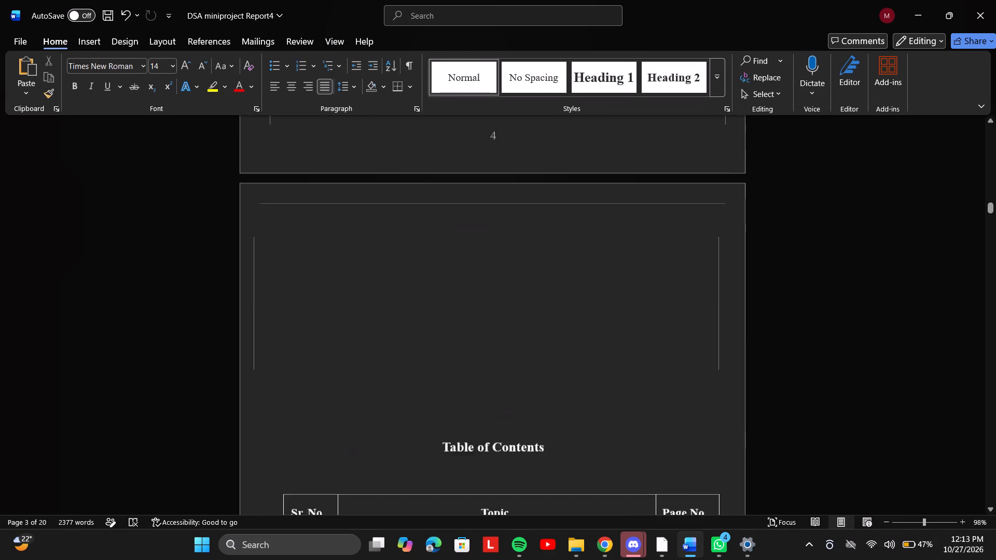
{"action": "scroll", "coordinate": [219, 235], "scroll_direction": "down", "scroll_amount": 20}
{"action": "scroll", "coordinate": [219, 235], "scroll_direction": "down", "scroll_amount": 11}
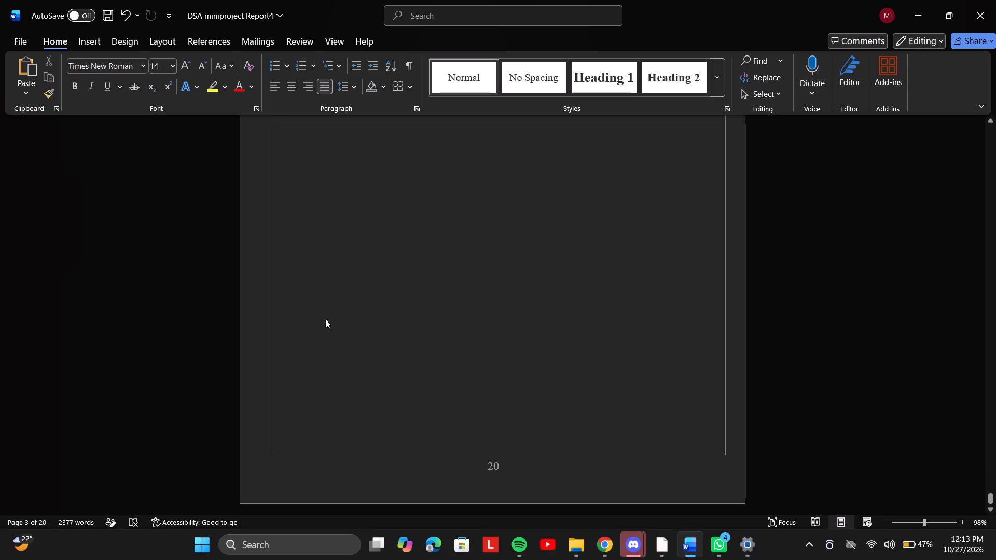
{"action": "scroll", "coordinate": [405, 334], "scroll_direction": "up", "scroll_amount": 4}
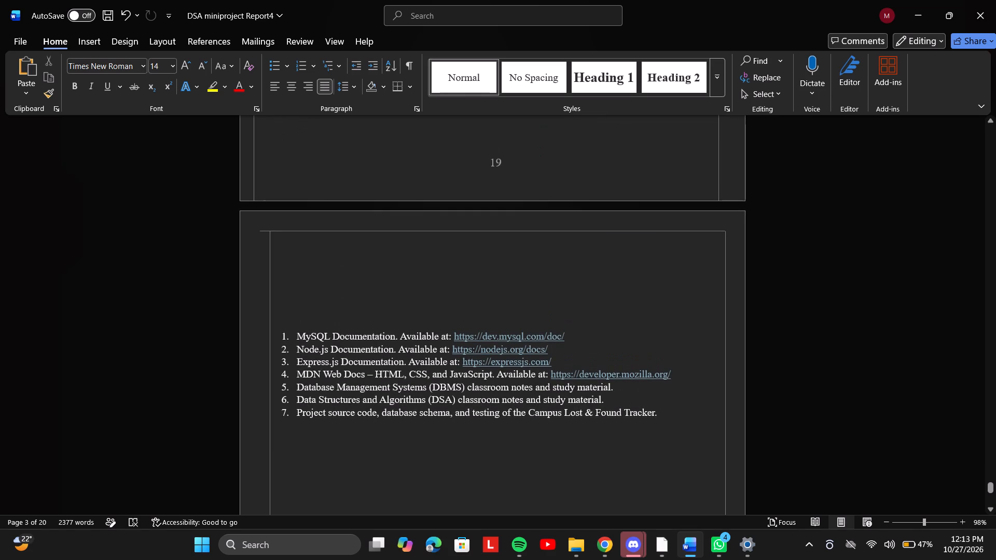
{"action": "scroll", "coordinate": [405, 334], "scroll_direction": "up", "scroll_amount": 6}
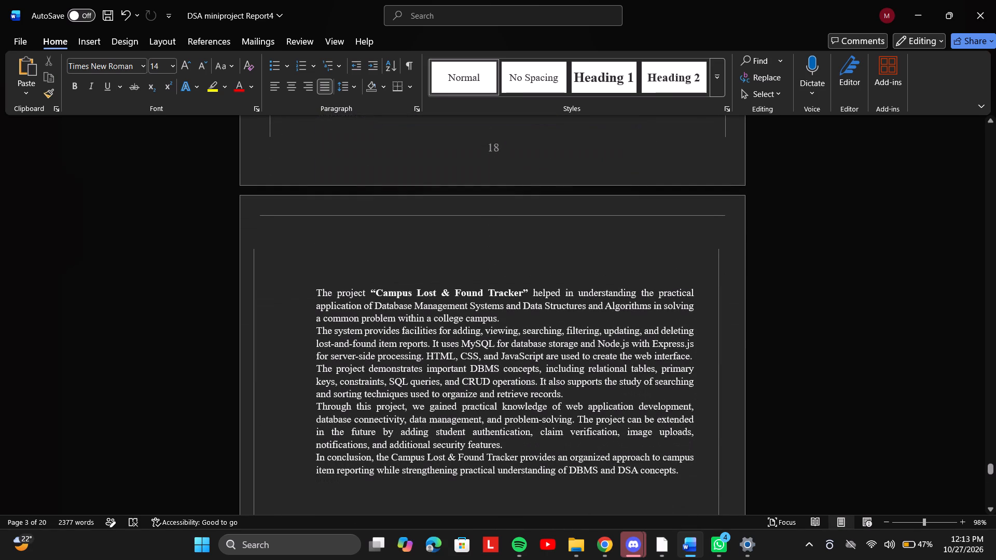
{"action": "scroll", "coordinate": [405, 334], "scroll_direction": "up", "scroll_amount": 6}
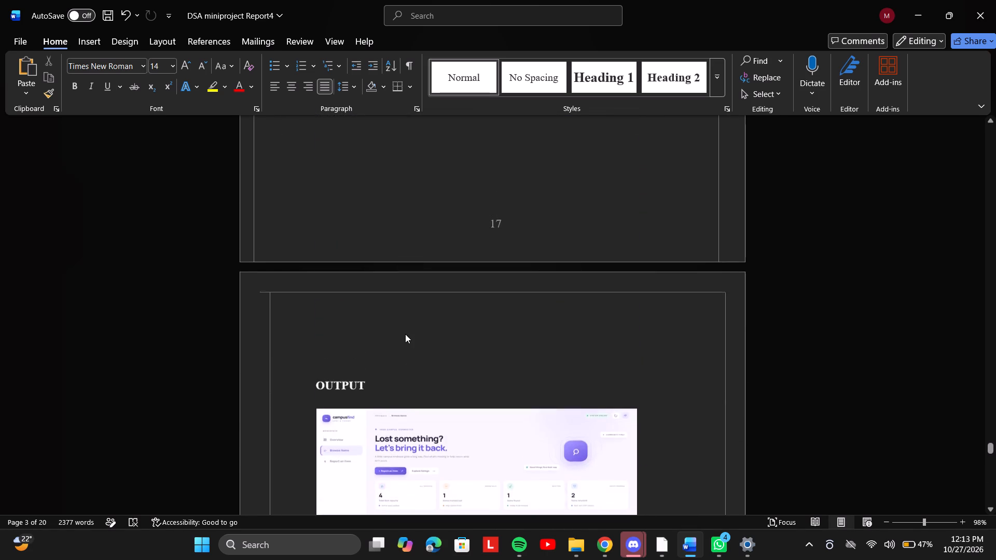
{"action": "scroll", "coordinate": [405, 334], "scroll_direction": "up", "scroll_amount": 2}
{"action": "scroll", "coordinate": [405, 334], "scroll_direction": "down", "scroll_amount": 12}
{"action": "scroll", "coordinate": [405, 334], "scroll_direction": "up", "scroll_amount": 9}
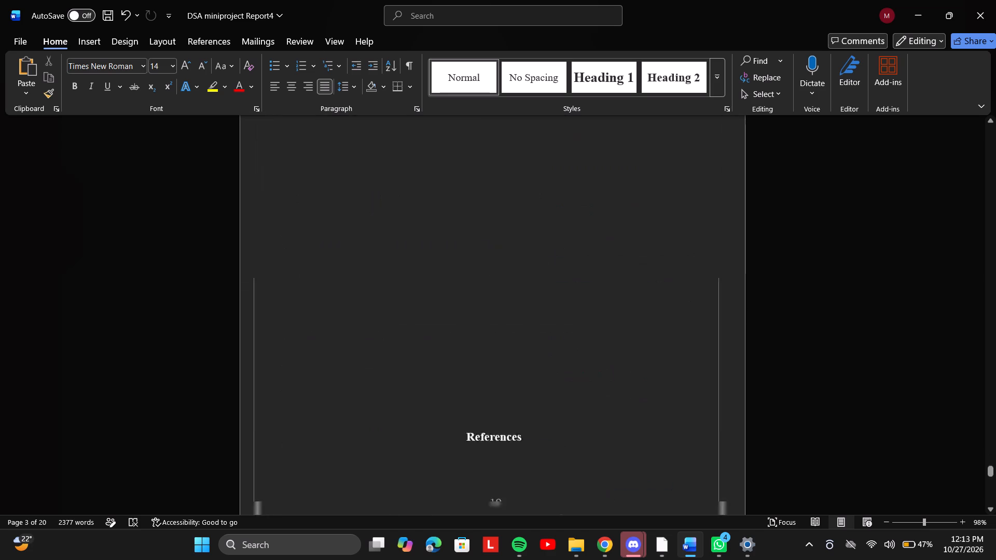
{"action": "scroll", "coordinate": [405, 334], "scroll_direction": "up", "scroll_amount": 18}
{"action": "scroll", "coordinate": [405, 334], "scroll_direction": "up", "scroll_amount": 8}
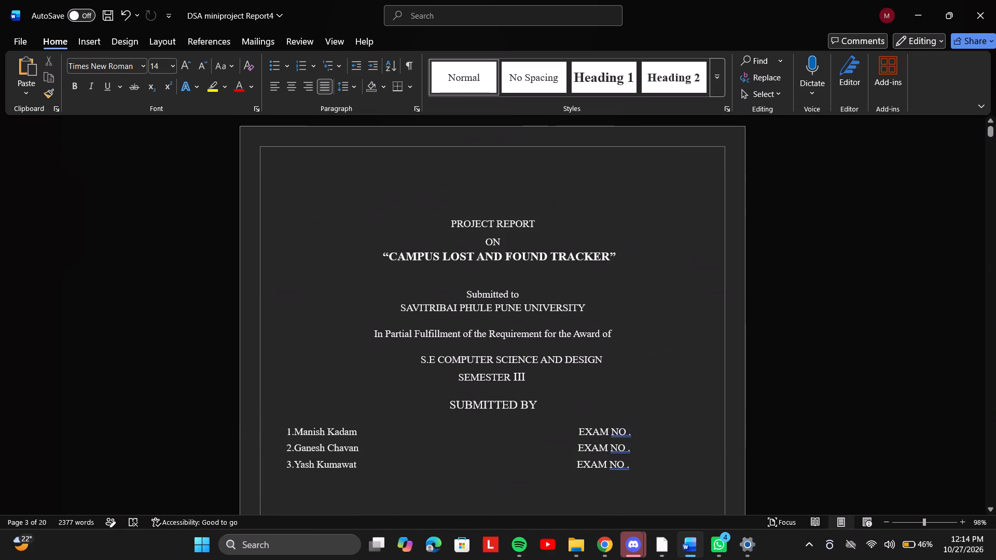
Check the layout of the title page, the certificate, and the Place and Date line above the Acknowledgement.
{"action": "scroll", "coordinate": [405, 334], "scroll_direction": "down", "scroll_amount": 1}
{"action": "scroll", "coordinate": [467, 378], "scroll_direction": "down", "scroll_amount": 1}
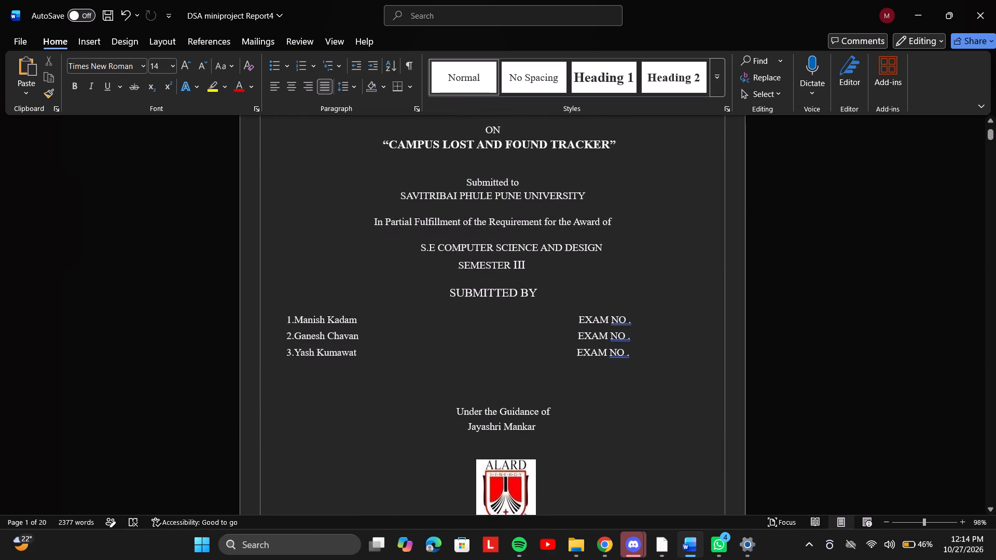
{"action": "scroll", "coordinate": [467, 413], "scroll_direction": "down", "scroll_amount": 3}
{"action": "scroll", "coordinate": [467, 413], "scroll_direction": "up", "scroll_amount": 2}
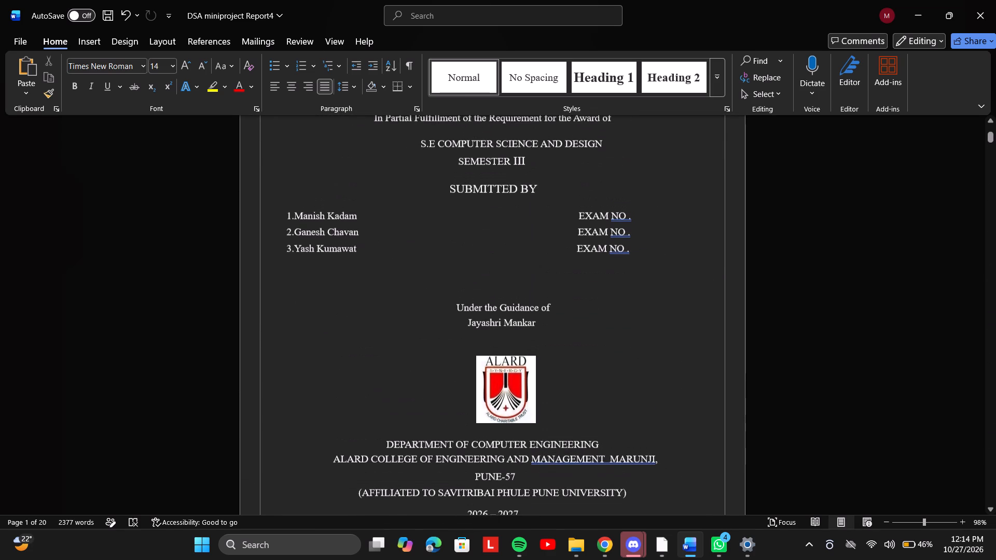
{"action": "scroll", "coordinate": [467, 413], "scroll_direction": "up", "scroll_amount": 1}
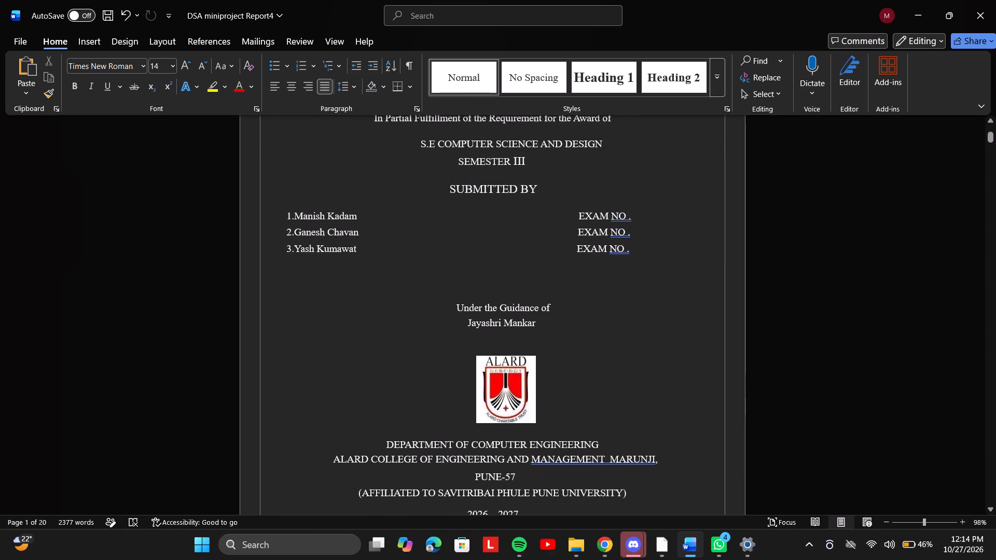
{"action": "scroll", "coordinate": [467, 413], "scroll_direction": "down", "scroll_amount": 5}
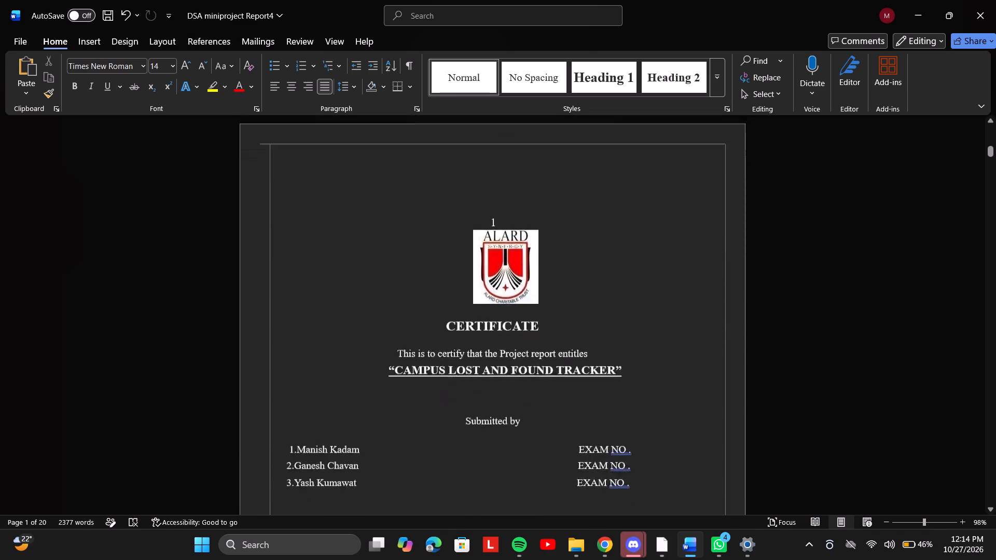
{"action": "scroll", "coordinate": [467, 413], "scroll_direction": "down", "scroll_amount": 2}
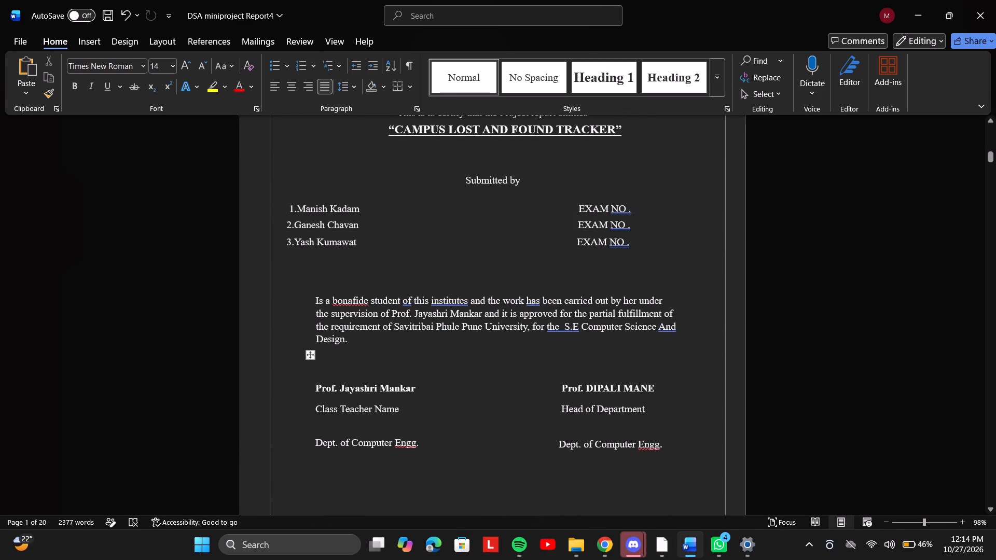
{"action": "scroll", "coordinate": [467, 413], "scroll_direction": "down", "scroll_amount": 2}
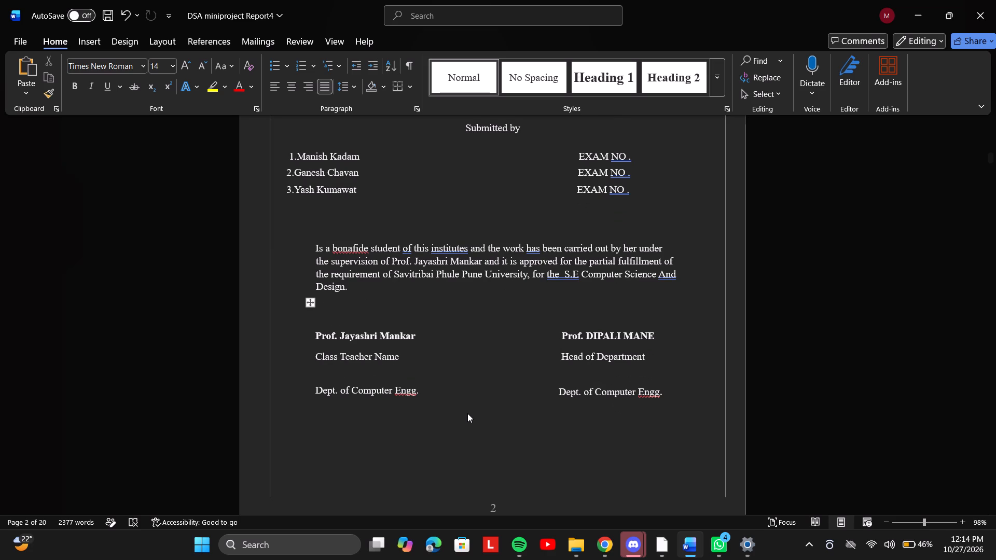
{"action": "scroll", "coordinate": [467, 413], "scroll_direction": "down", "scroll_amount": 5}
{"action": "scroll", "coordinate": [467, 413], "scroll_direction": "up", "scroll_amount": 3}
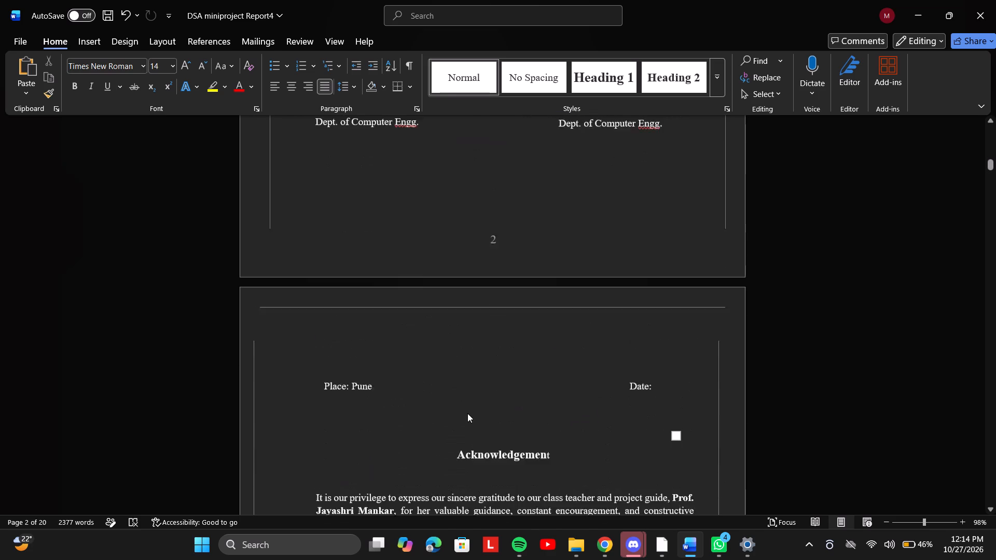
{"action": "scroll", "coordinate": [467, 413], "scroll_direction": "down", "scroll_amount": 1}
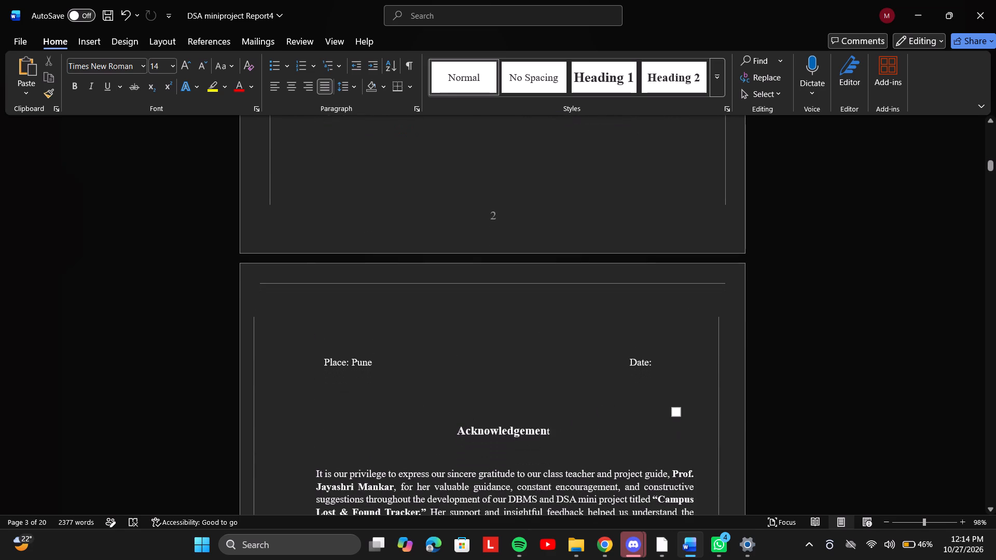
{"action": "scroll", "coordinate": [467, 413], "scroll_direction": "up", "scroll_amount": 6}
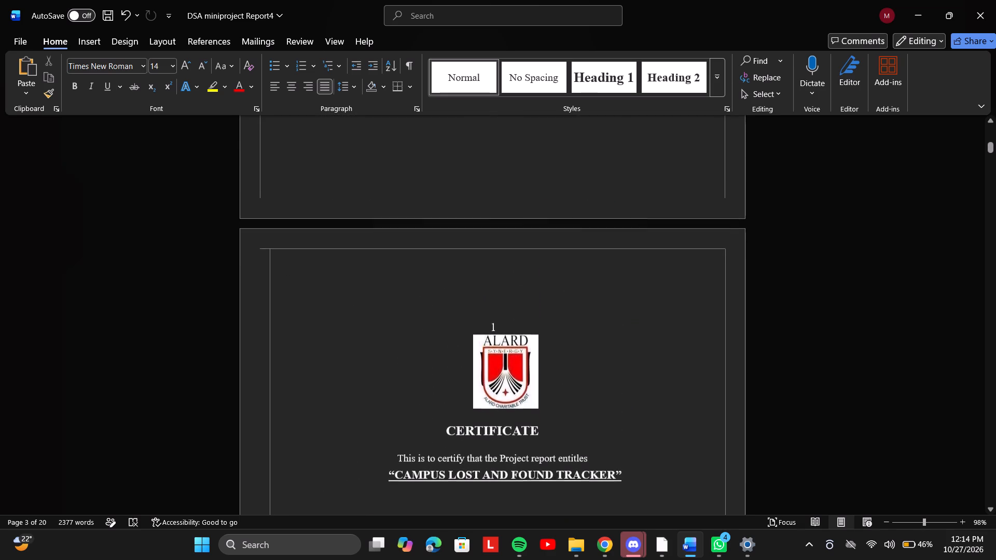
Remove the spacing before the stray 1 above the certificate's logo, pulling it back onto the title page's 2026 – 2027 line.
{"action": "left_click", "coordinate": [430, 313]}
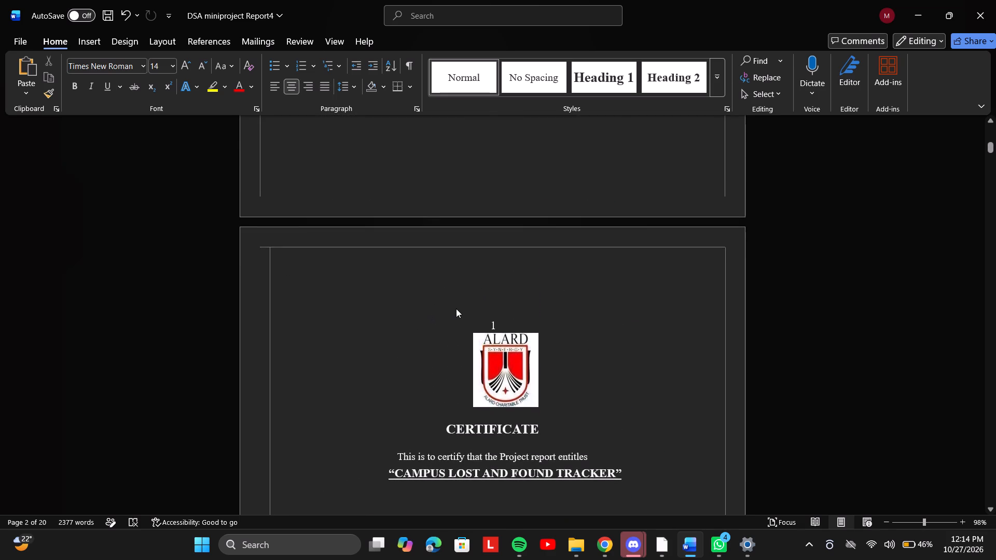
{"action": "key", "text": "BackSpace"}
{"action": "key", "text": "BackSpace"}
{"action": "key", "text": "BackSpace"}
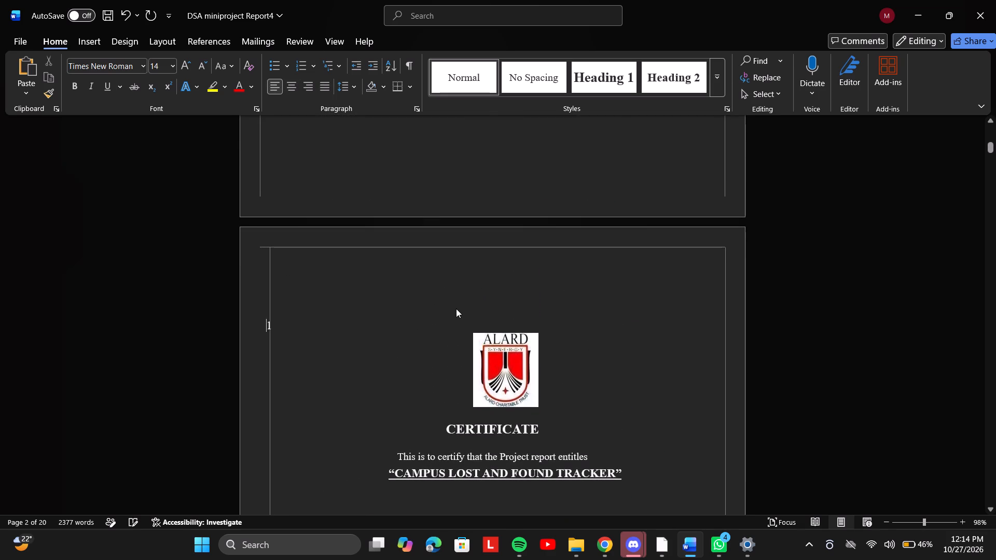
{"action": "key", "text": "BackSpace"}
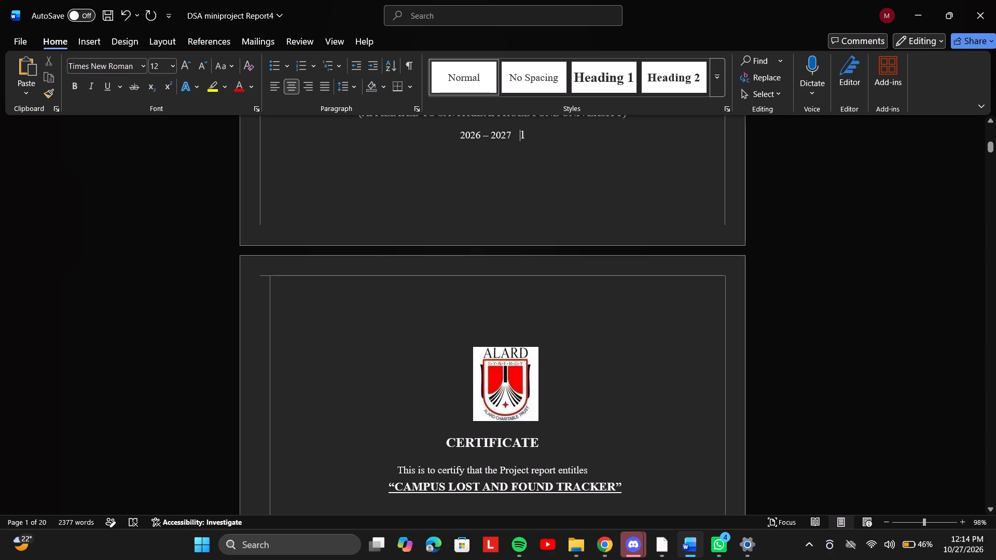
{"action": "scroll", "coordinate": [456, 309], "scroll_direction": "down", "scroll_amount": 5}
{"action": "scroll", "coordinate": [456, 309], "scroll_direction": "up", "scroll_amount": 2}
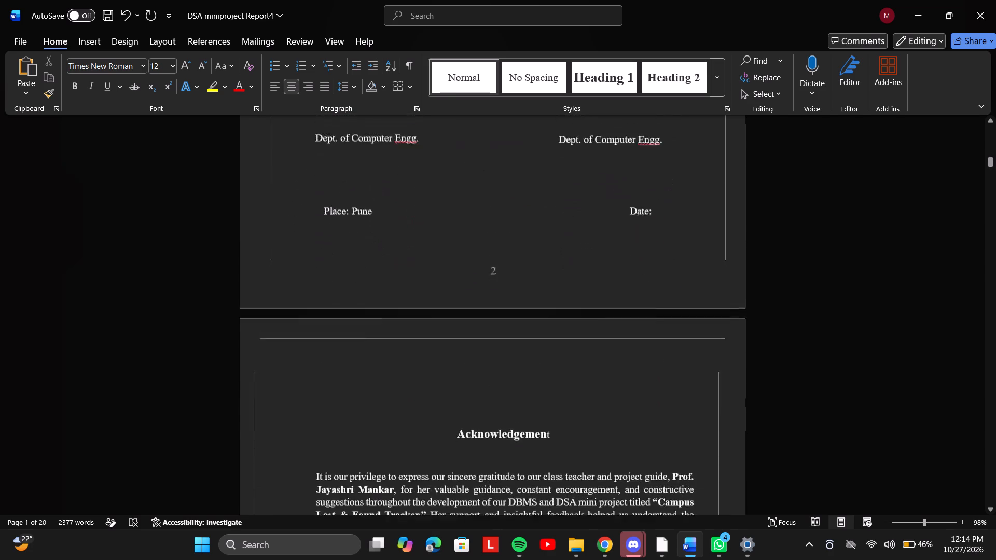
{"action": "scroll", "coordinate": [456, 309], "scroll_direction": "up", "scroll_amount": 1}
{"action": "scroll", "coordinate": [406, 330], "scroll_direction": "up", "scroll_amount": 1}
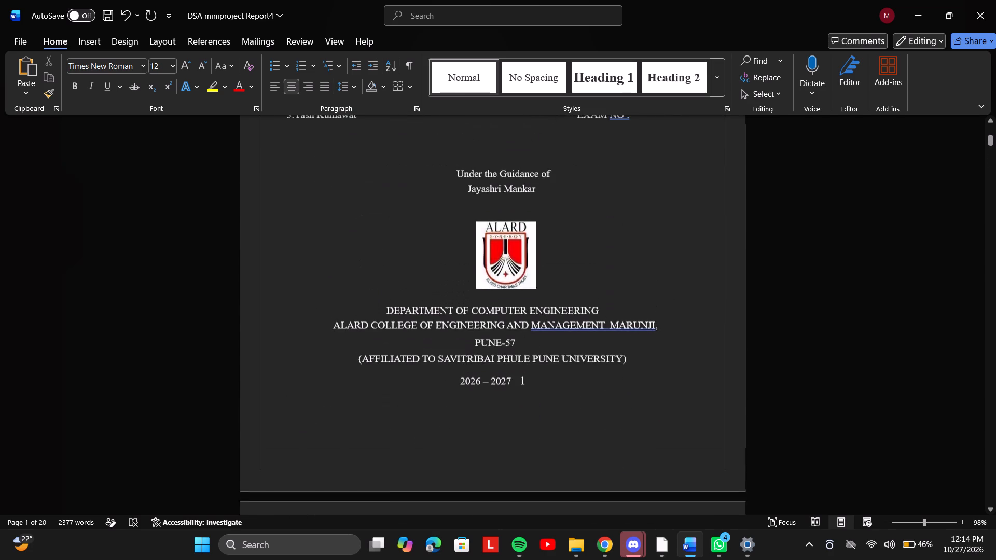
Delete the stray 1 after 2026 – 2027 at the bottom of the title page.
{"action": "scroll", "coordinate": [406, 330], "scroll_direction": "up", "scroll_amount": 1}
{"action": "left_click", "coordinate": [526, 386]}
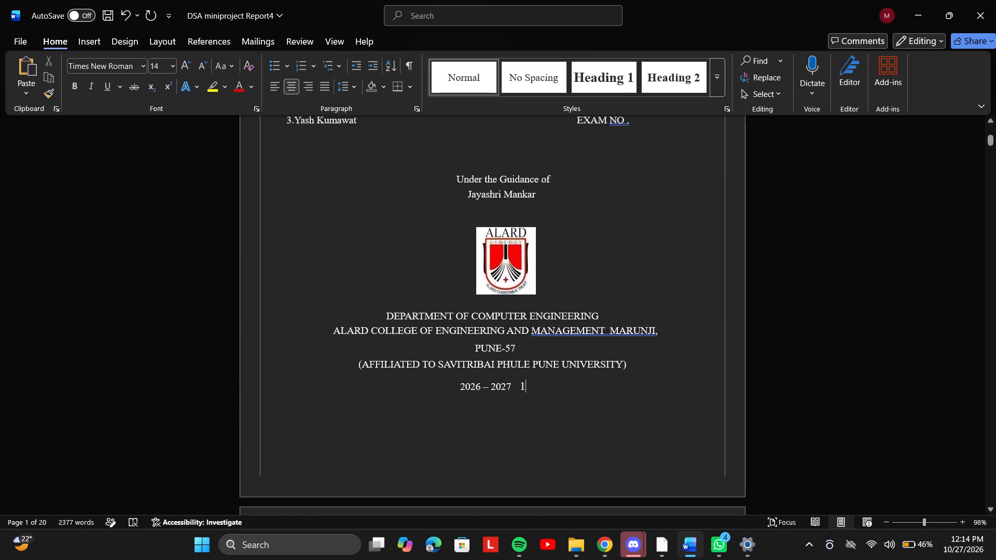
{"action": "key", "text": "BackSpace"}
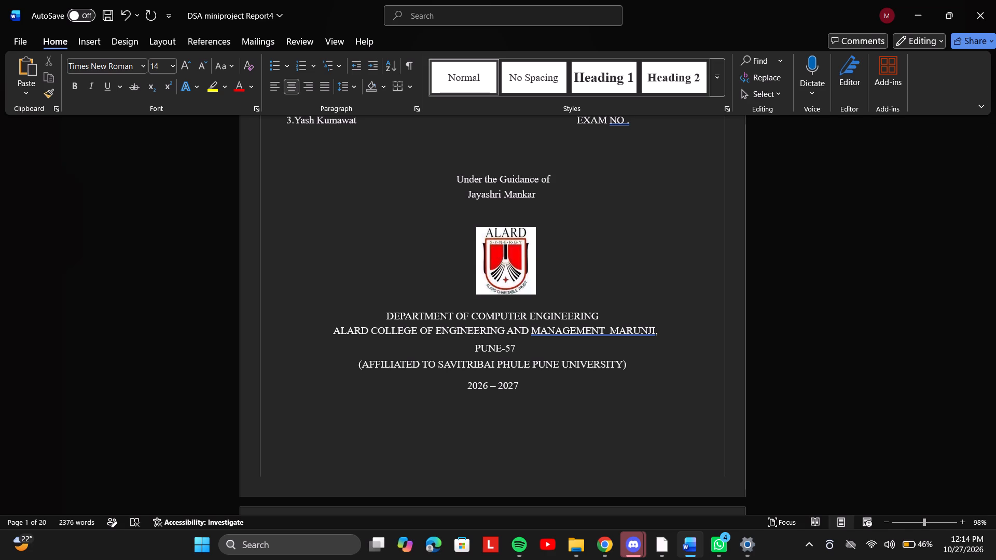
Check the page layout and page numbers of the certificate, the Acknowledgement and the page after it.
{"action": "scroll", "coordinate": [526, 386], "scroll_direction": "down", "scroll_amount": 3}
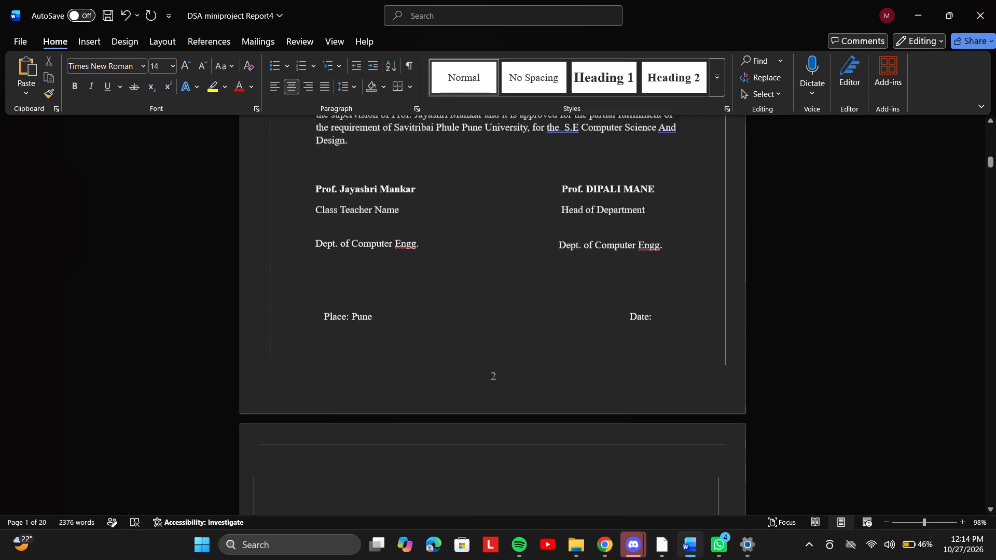
{"action": "scroll", "coordinate": [526, 386], "scroll_direction": "down", "scroll_amount": 1}
{"action": "scroll", "coordinate": [526, 386], "scroll_direction": "up", "scroll_amount": 1}
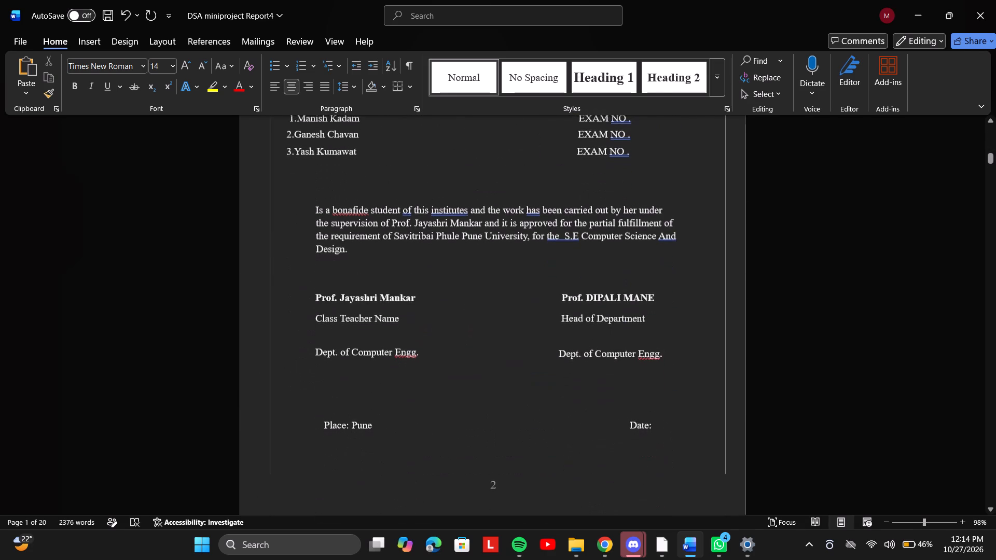
{"action": "scroll", "coordinate": [526, 386], "scroll_direction": "up", "scroll_amount": 1}
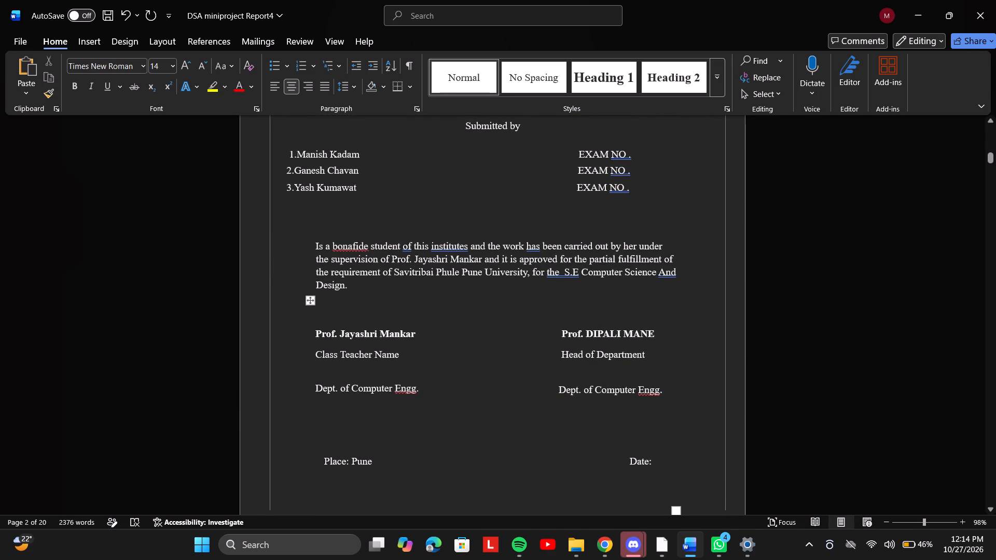
{"action": "scroll", "coordinate": [438, 372], "scroll_direction": "down", "scroll_amount": 2}
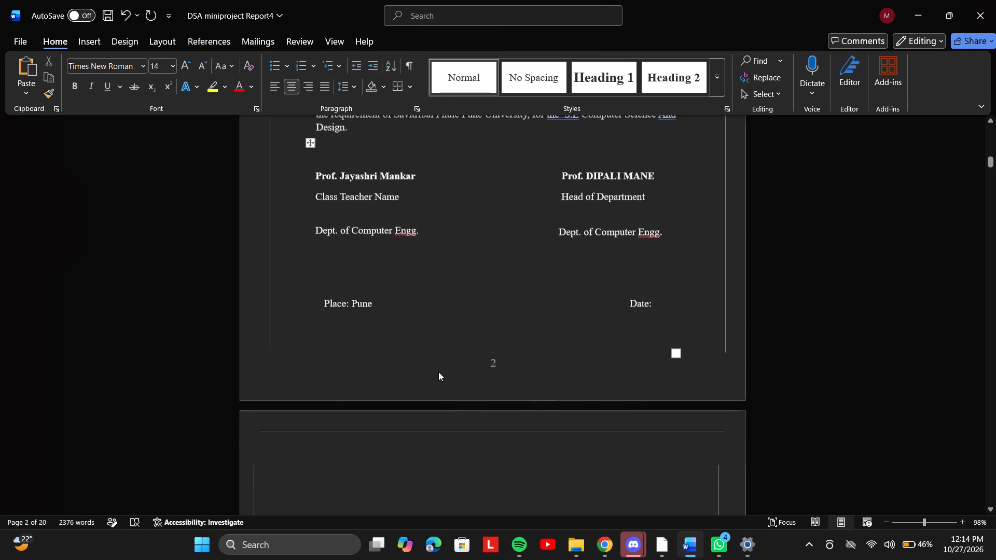
{"action": "scroll", "coordinate": [438, 372], "scroll_direction": "down", "scroll_amount": 5}
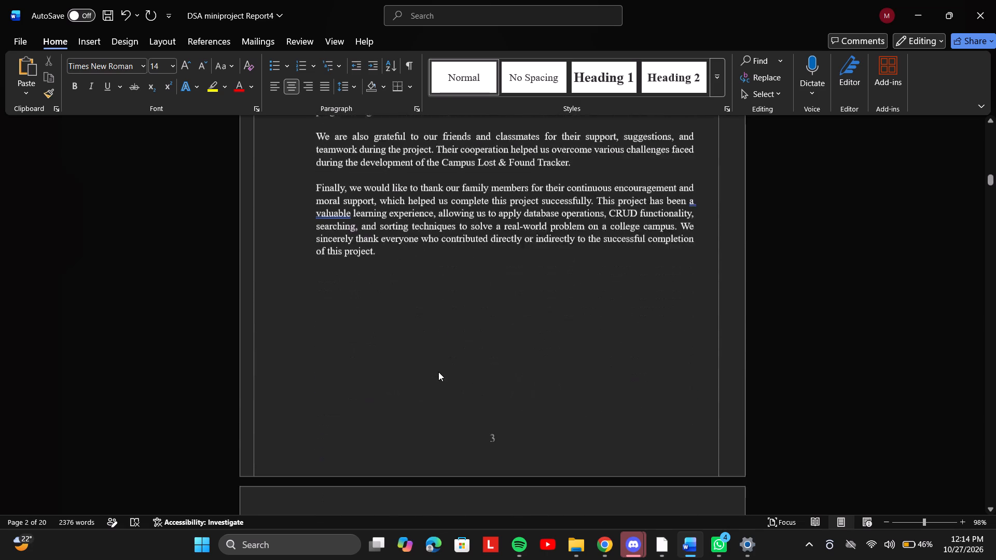
{"action": "scroll", "coordinate": [438, 372], "scroll_direction": "down", "scroll_amount": 10}
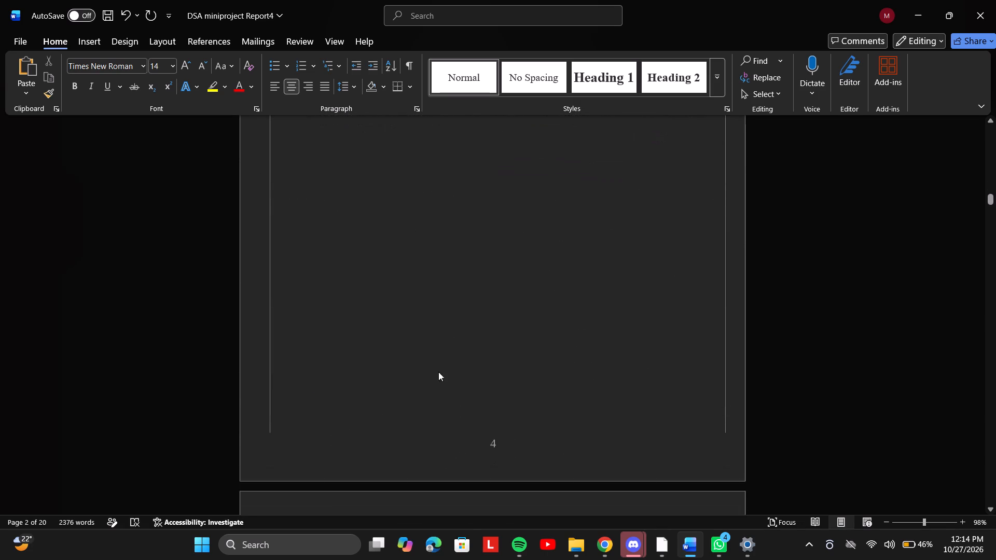
Delete the entire numbered list of seven references on the report's last page.
{"action": "scroll", "coordinate": [438, 372], "scroll_direction": "down", "scroll_amount": 7}
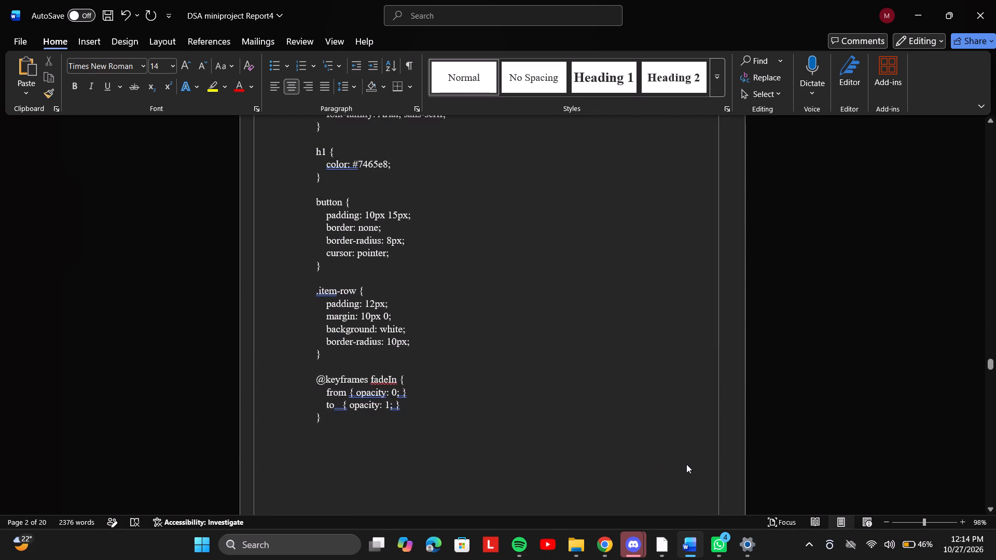
{"action": "scroll", "coordinate": [612, 444], "scroll_direction": "down", "scroll_amount": 20}
{"action": "scroll", "coordinate": [612, 444], "scroll_direction": "down", "scroll_amount": 1}
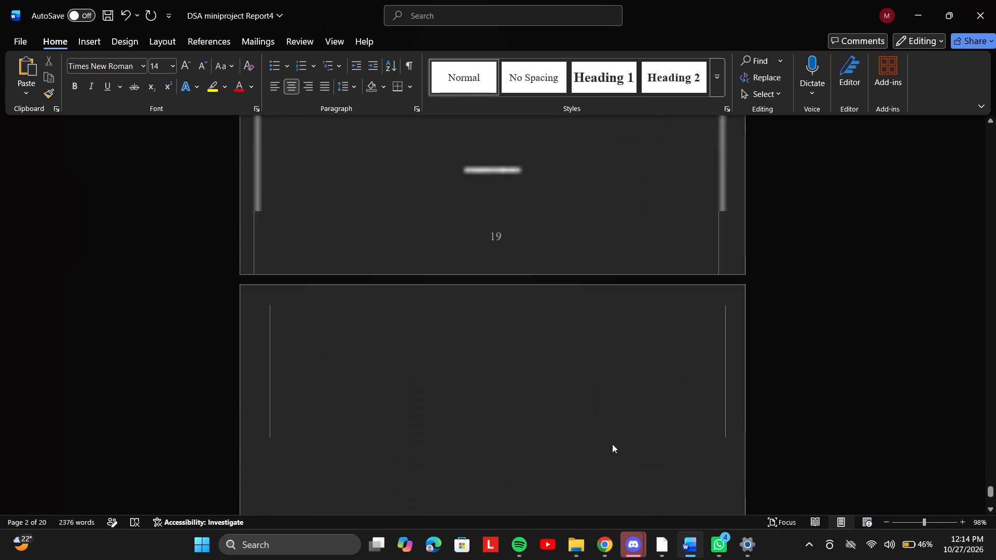
{"action": "scroll", "coordinate": [612, 444], "scroll_direction": "down", "scroll_amount": 10}
{"action": "scroll", "coordinate": [612, 444], "scroll_direction": "right", "scroll_amount": 5}
{"action": "scroll", "coordinate": [549, 346], "scroll_direction": "up", "scroll_amount": 4}
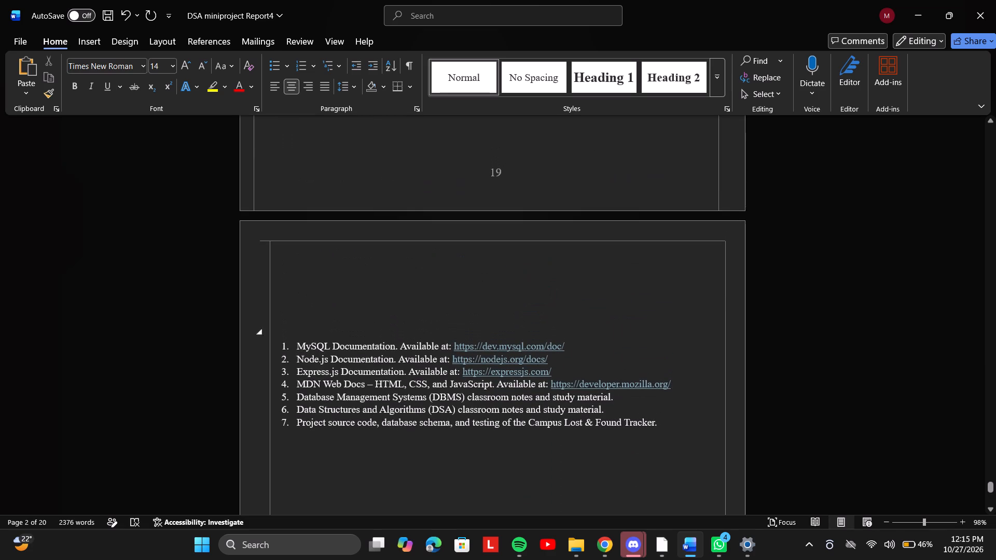
{"action": "left_click_drag", "start_coordinate": [282, 343], "coordinate": [564, 423]}
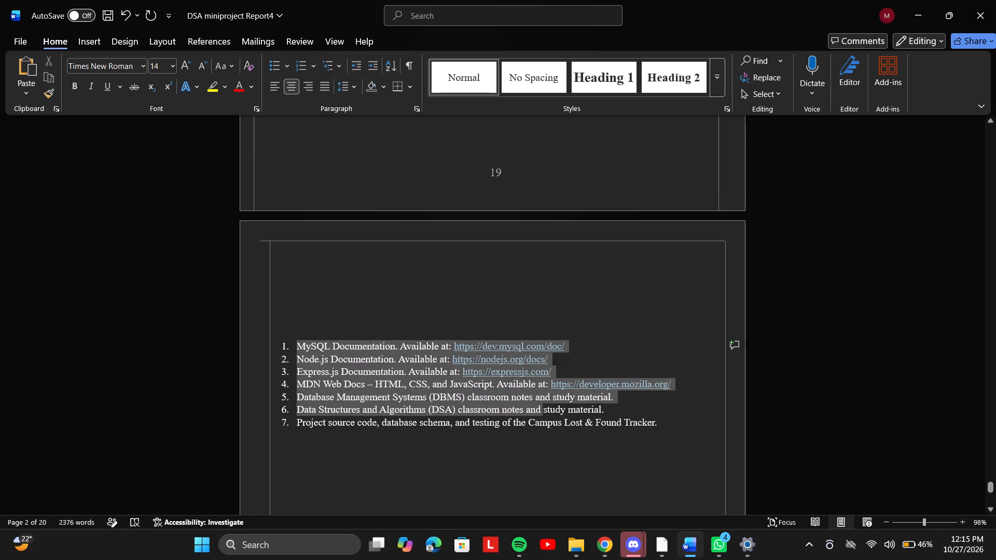
{"action": "left_click_drag", "start_coordinate": [564, 423], "coordinate": [661, 433]}
{"action": "key", "text": "BackSpace"}
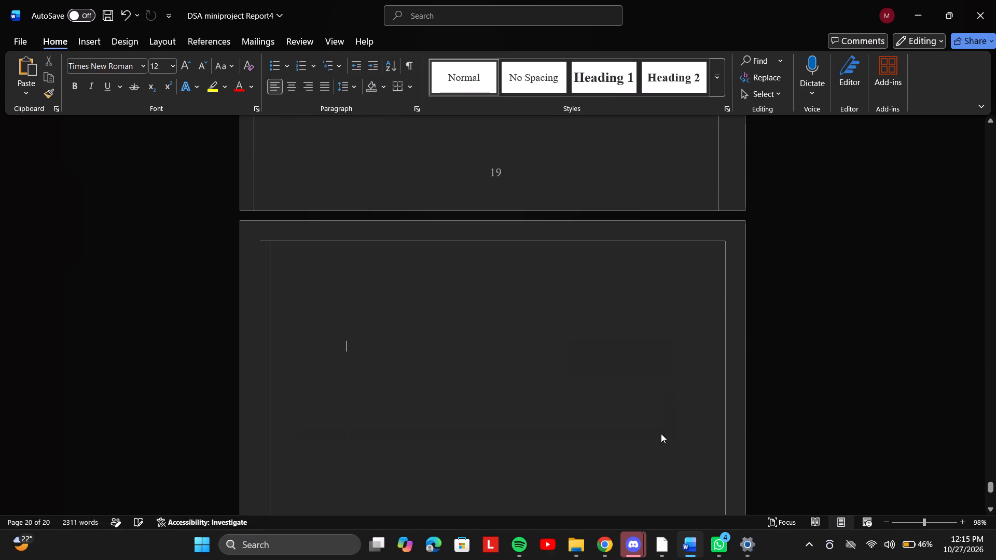
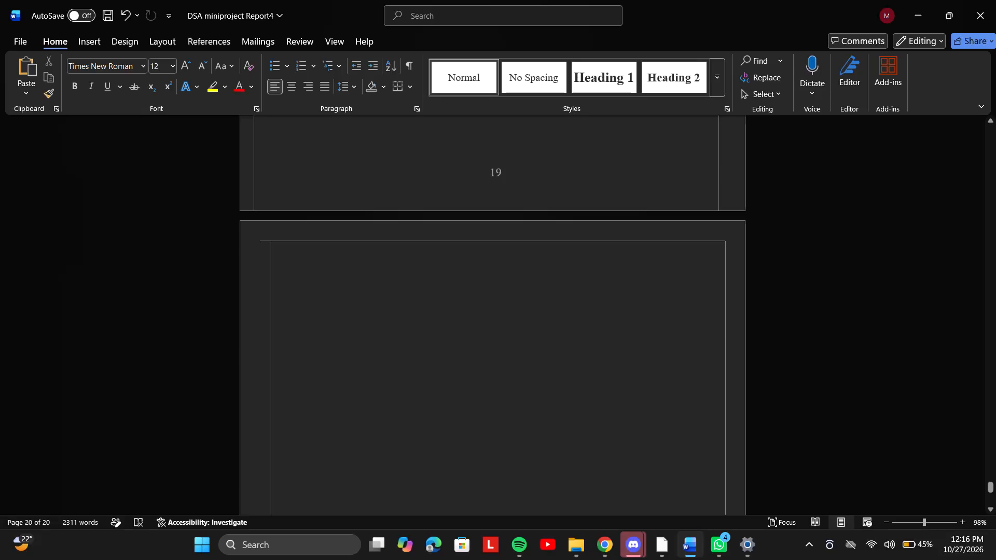
Paste the copied list of three numbered references onto the blank page 20 and justify its text.
{"action": "left_click", "coordinate": [308, 340]}
{"action": "key", "text": "ctrl+v"}
{"action": "left_click_drag", "start_coordinate": [341, 339], "coordinate": [452, 489]}
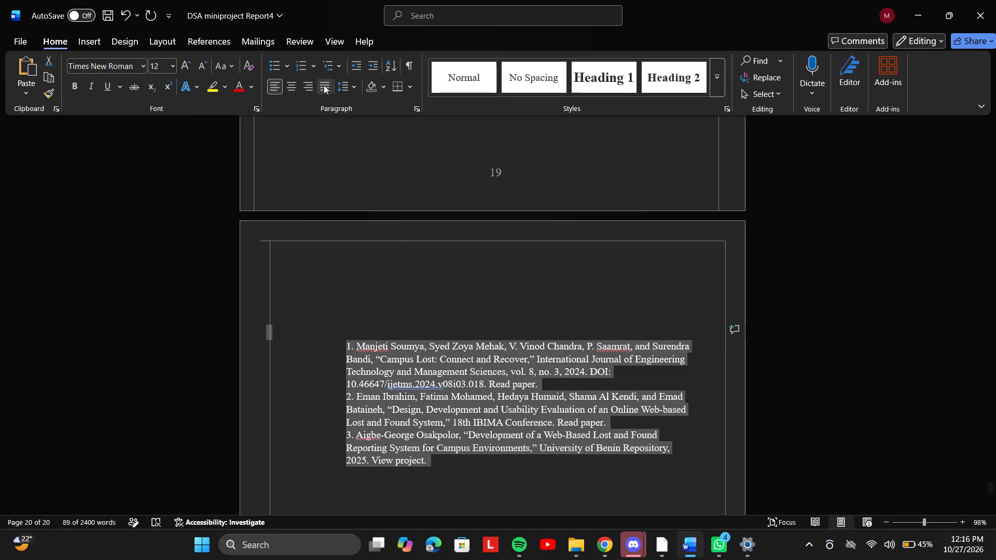
{"action": "left_click", "coordinate": [324, 85]}
{"action": "left_click", "coordinate": [311, 301]}
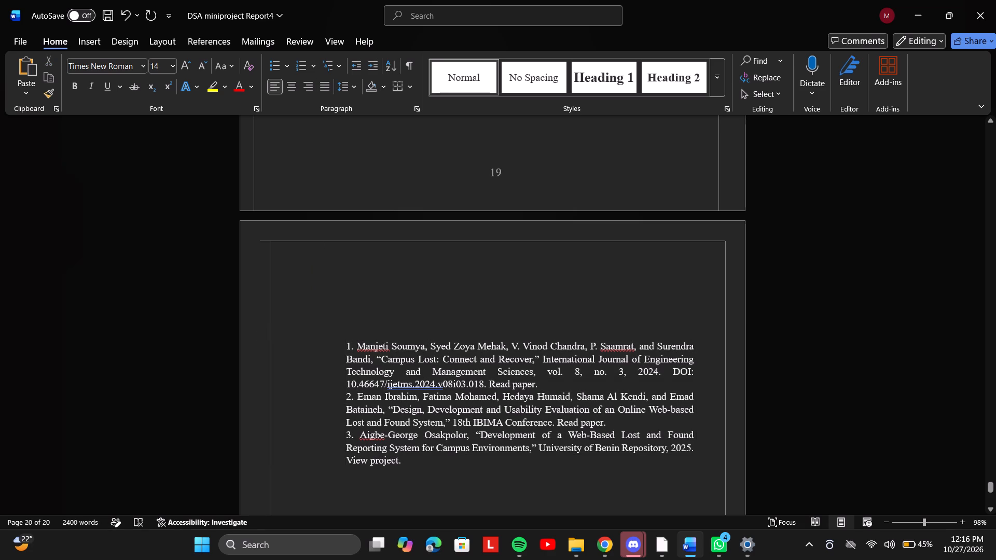
Add an empty line after the first and the second entry in the reference list on the last page.
{"action": "left_click", "coordinate": [547, 383]}
{"action": "key", "text": "Return"}
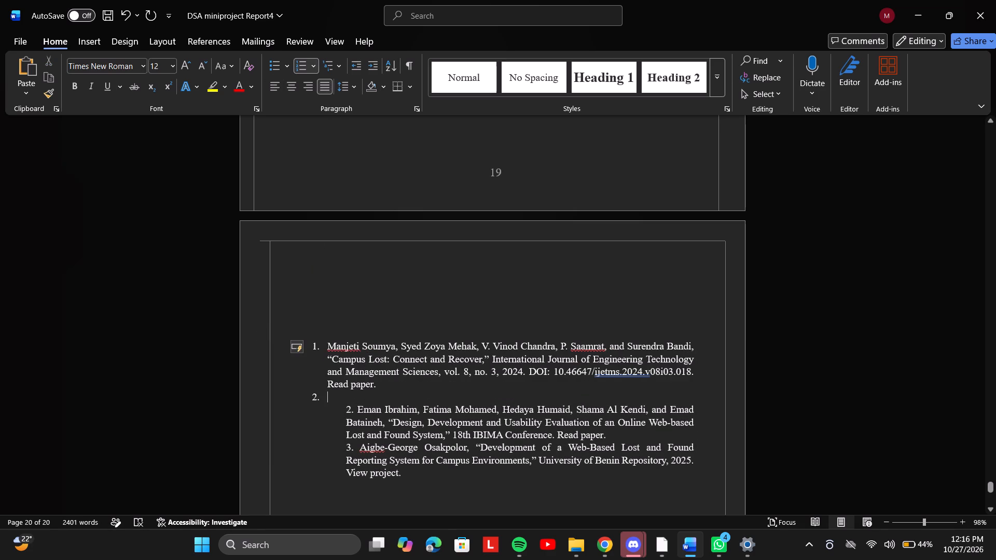
{"action": "left_click", "coordinate": [608, 439]}
{"action": "key", "text": "Return"}
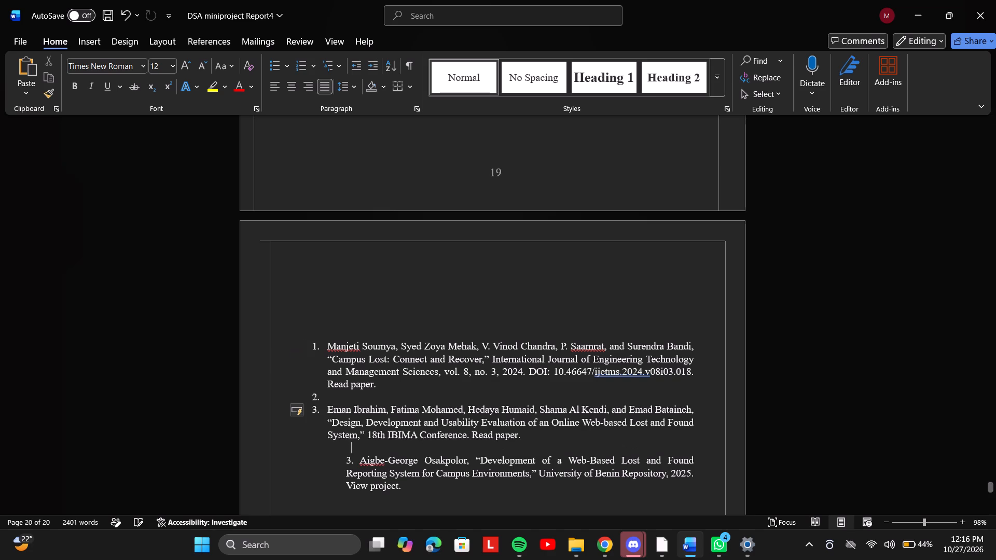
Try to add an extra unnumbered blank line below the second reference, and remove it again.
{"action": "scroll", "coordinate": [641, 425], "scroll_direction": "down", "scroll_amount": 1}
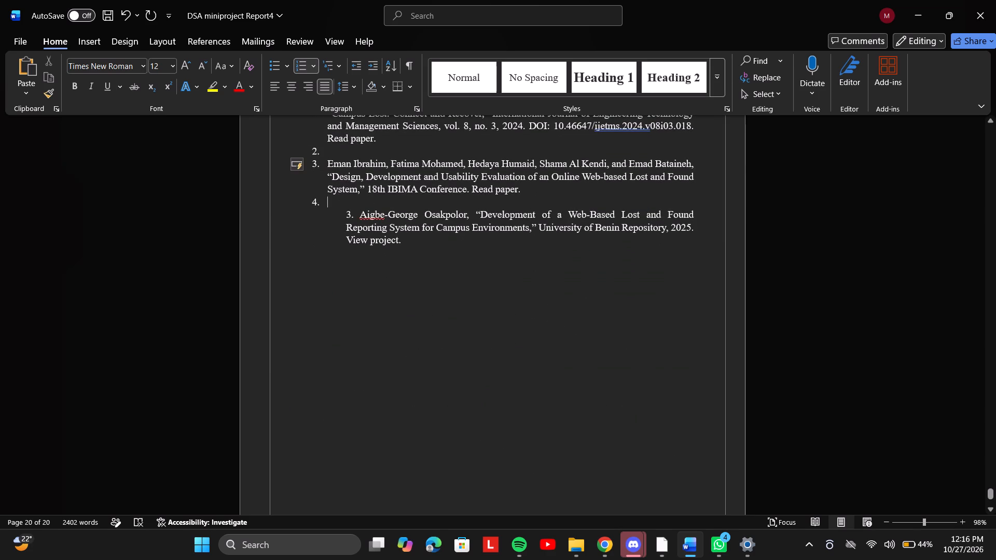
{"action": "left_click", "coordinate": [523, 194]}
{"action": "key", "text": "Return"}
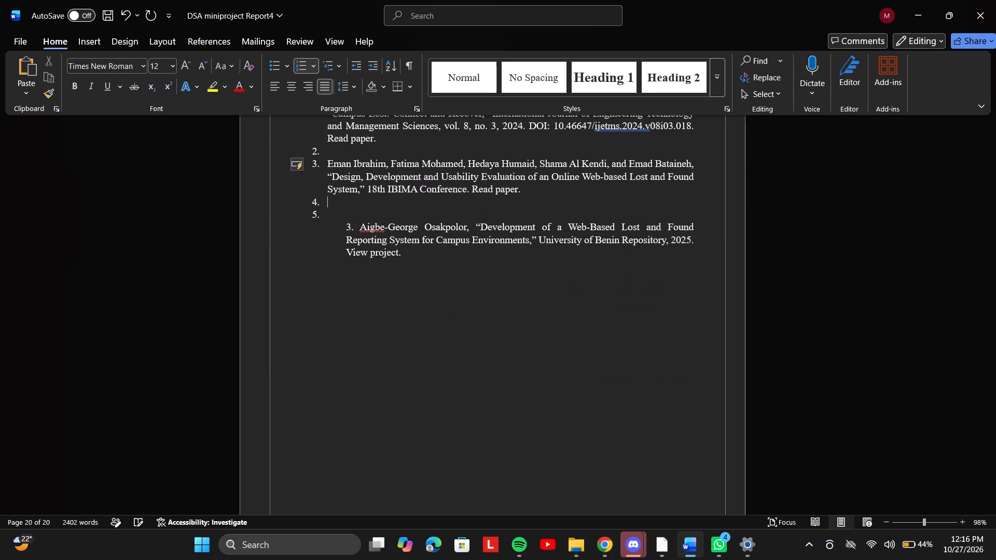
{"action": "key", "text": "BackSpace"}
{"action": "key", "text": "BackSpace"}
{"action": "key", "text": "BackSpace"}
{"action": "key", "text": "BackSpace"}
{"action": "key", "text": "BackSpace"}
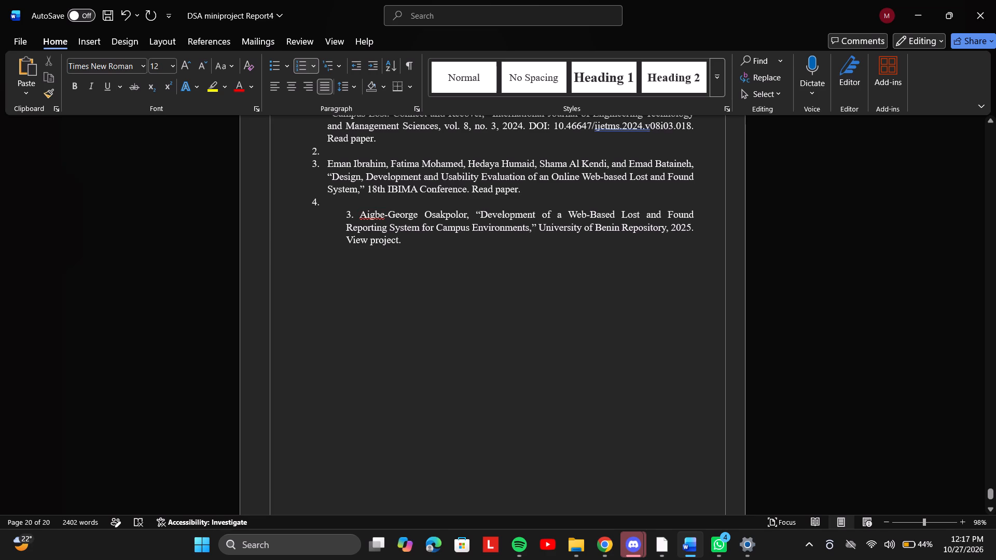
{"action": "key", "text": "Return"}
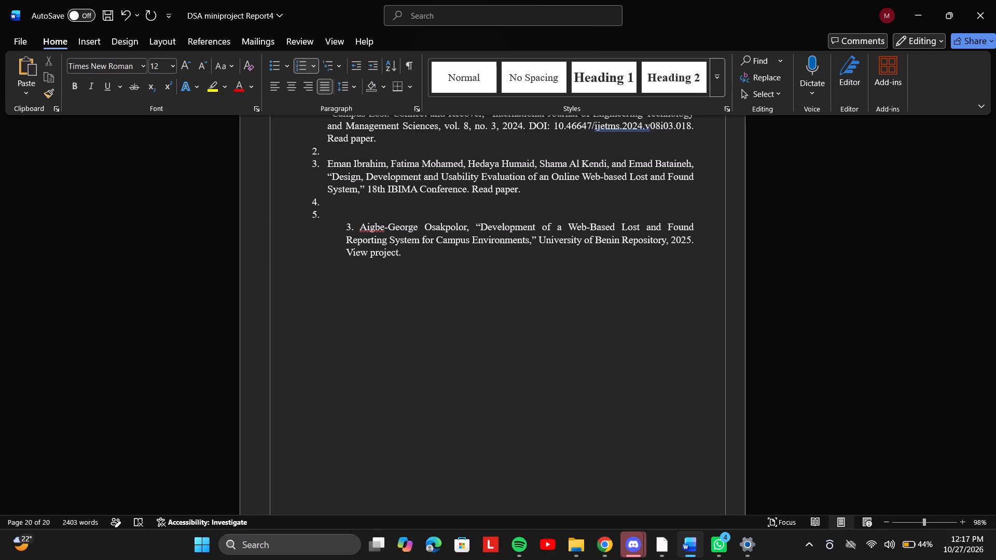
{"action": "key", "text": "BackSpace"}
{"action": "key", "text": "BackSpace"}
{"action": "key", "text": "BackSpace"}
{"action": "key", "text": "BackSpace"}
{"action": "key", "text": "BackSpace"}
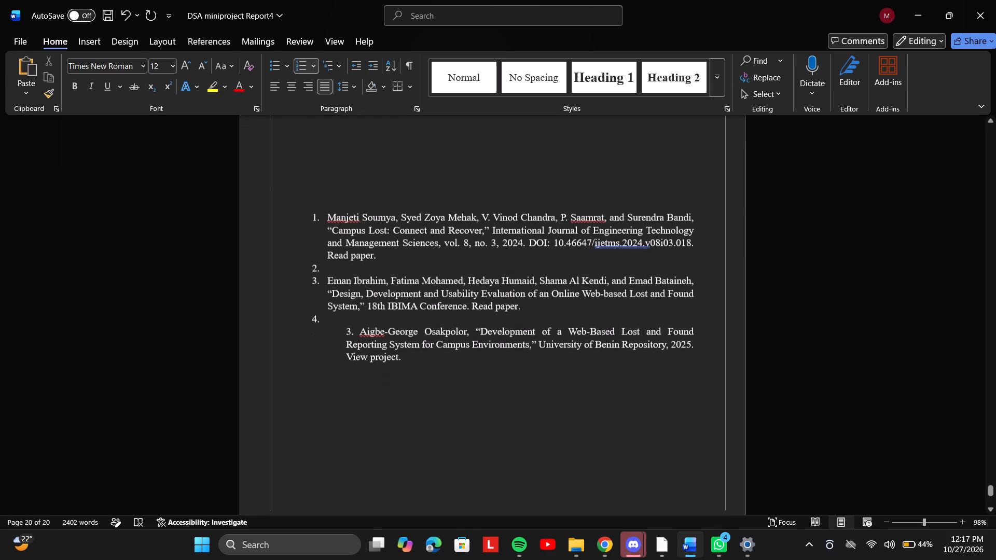
Remove the list number from the empty line between the first and second references, keeping the blank line.
{"action": "left_click", "coordinate": [320, 250]}
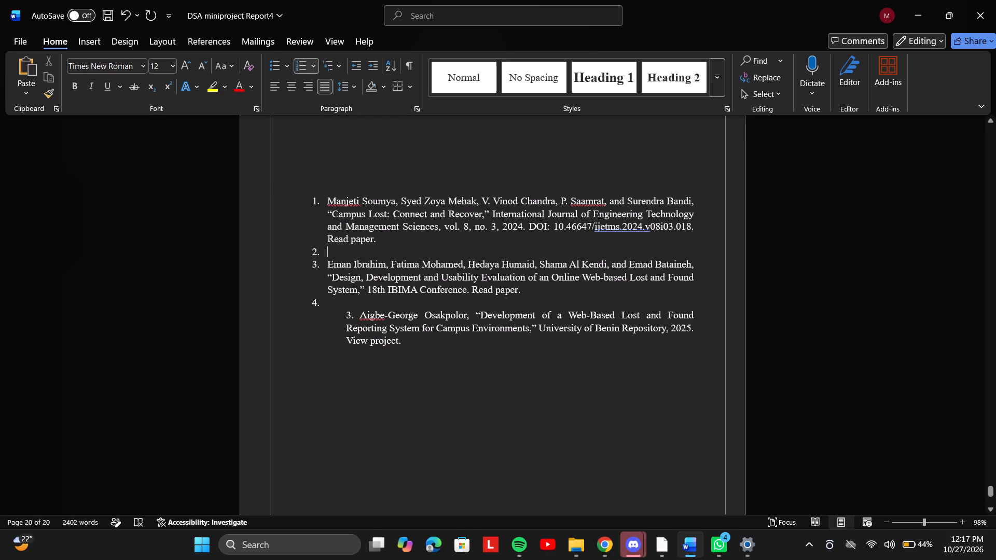
{"action": "key", "text": "BackSpace"}
Delete the manually typed 3. in front of the third reference's text.
{"action": "left_click", "coordinate": [353, 312]}
{"action": "key", "text": "BackSpace"}
{"action": "key", "text": "BackSpace"}
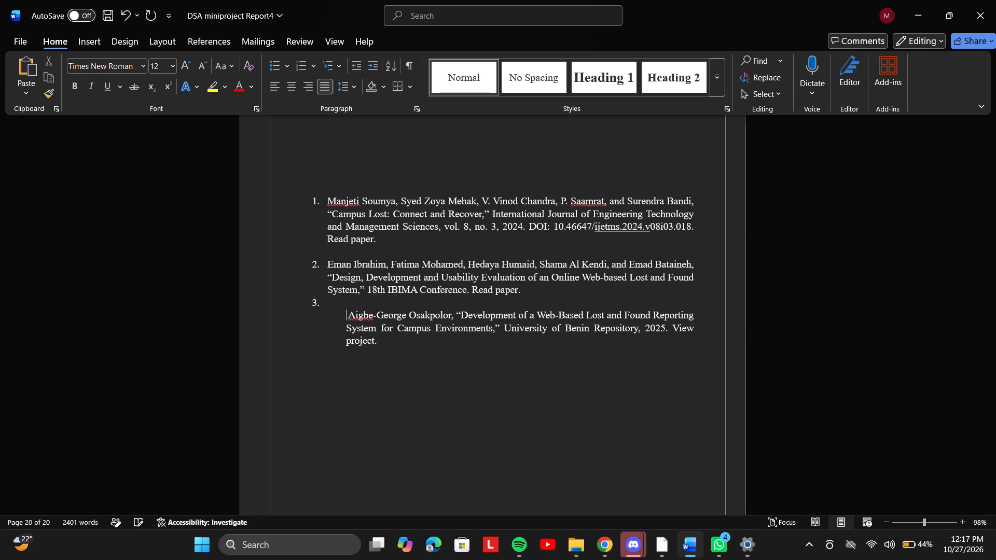
Re-indent both lines of the third reference so they line up with the text of the numbered entries above.
{"action": "key", "text": "BackSpace"}
{"action": "key", "text": "Tab"}
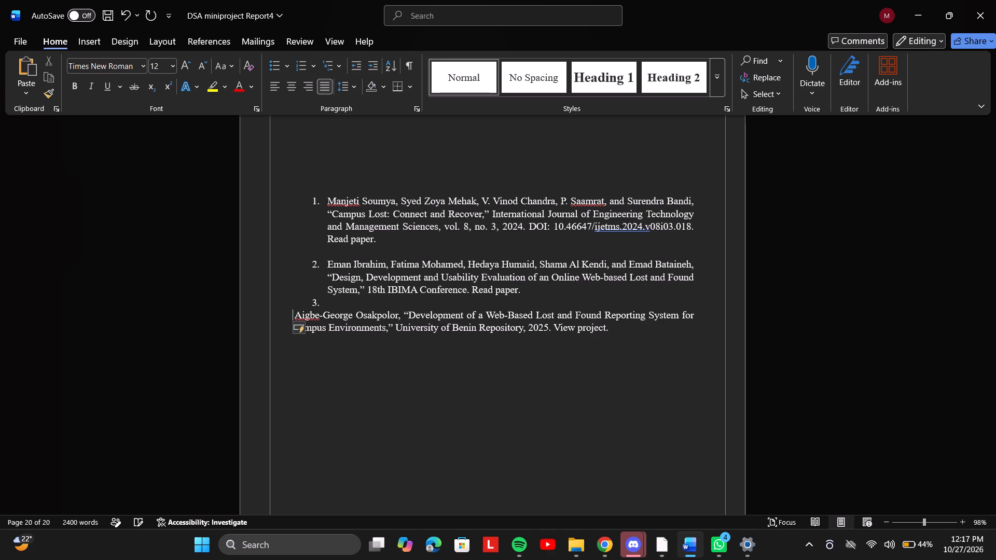
{"action": "key", "text": "Tab"}
{"action": "key", "text": "Tab"}
{"action": "key", "text": "Tab"}
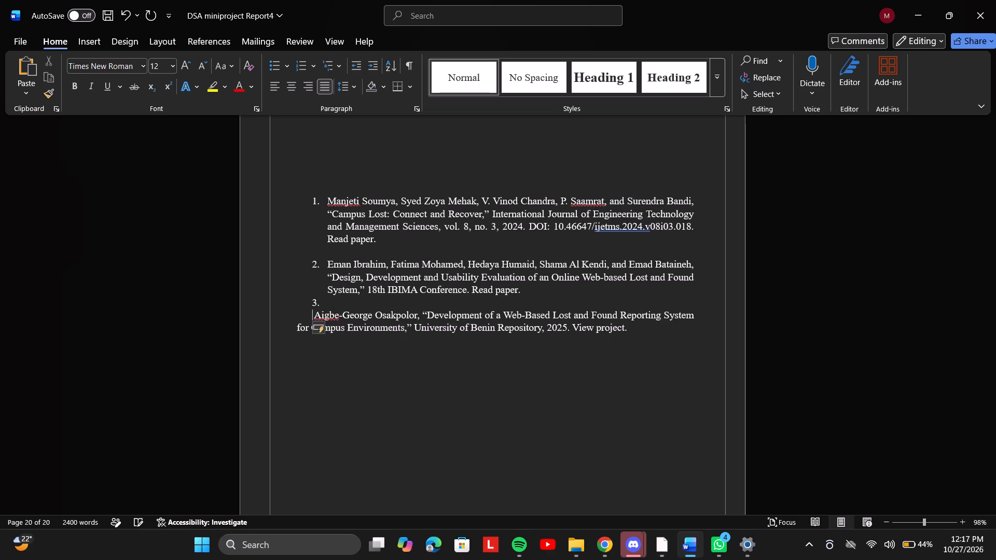
{"action": "key", "text": "Tab"}
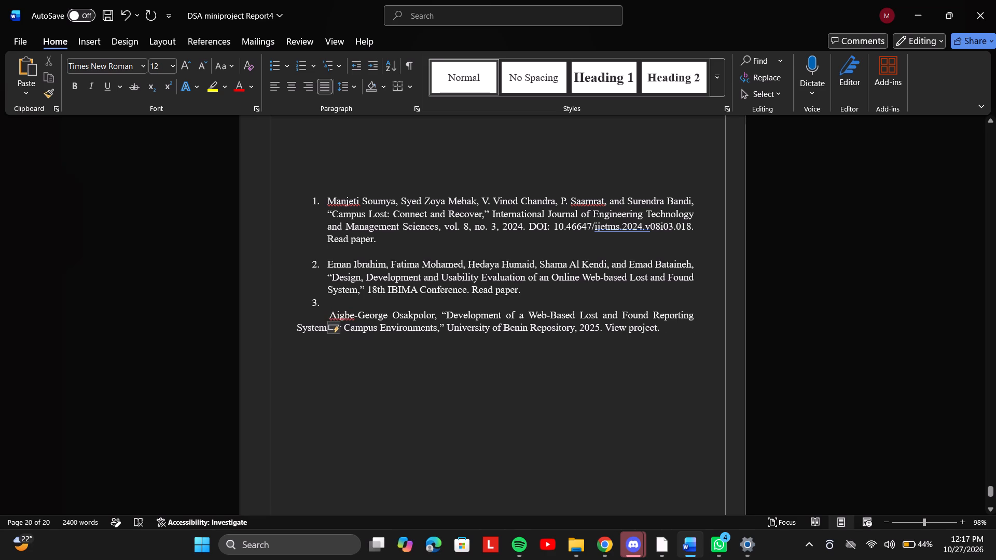
{"action": "left_click", "coordinate": [295, 326]}
{"action": "key", "text": "space"}
{"action": "key", "text": "space"}
{"action": "key", "text": "space"}
{"action": "key", "text": "space"}
{"action": "key", "text": "Tab"}
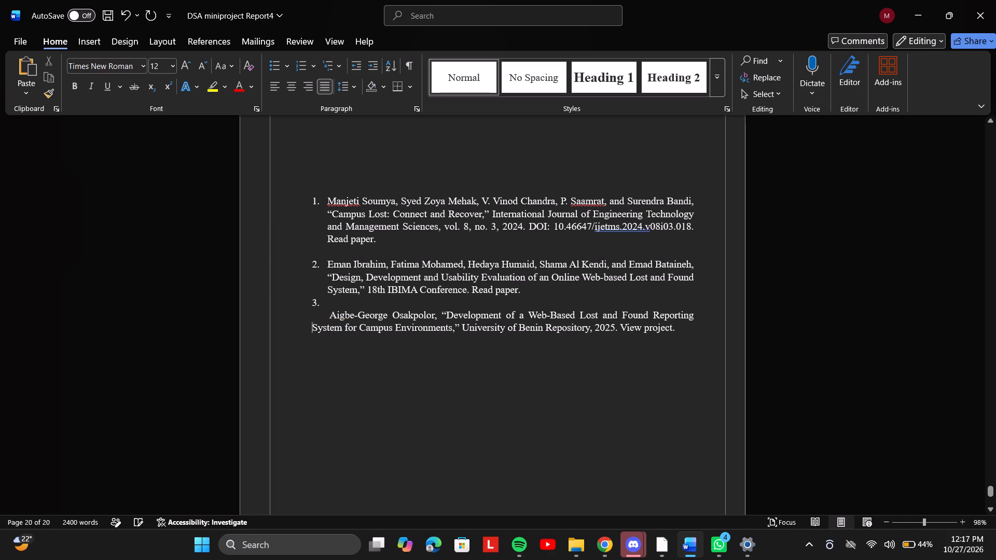
{"action": "key", "text": "Tab"}
{"action": "key", "text": "Tab"}
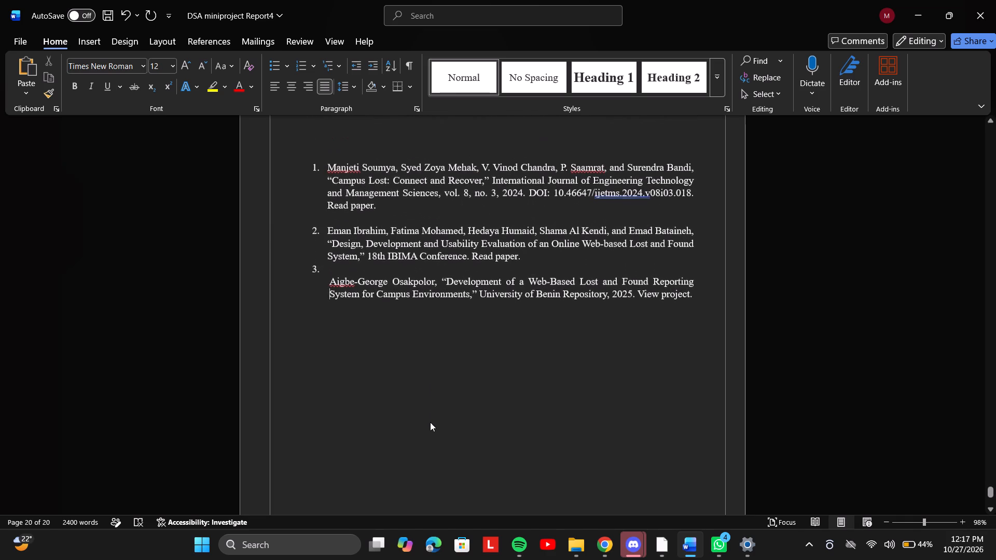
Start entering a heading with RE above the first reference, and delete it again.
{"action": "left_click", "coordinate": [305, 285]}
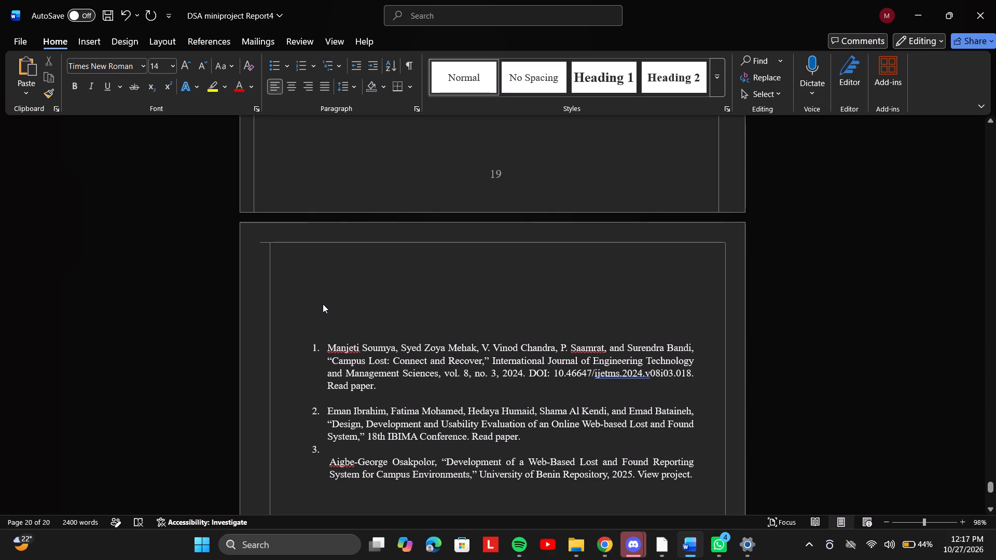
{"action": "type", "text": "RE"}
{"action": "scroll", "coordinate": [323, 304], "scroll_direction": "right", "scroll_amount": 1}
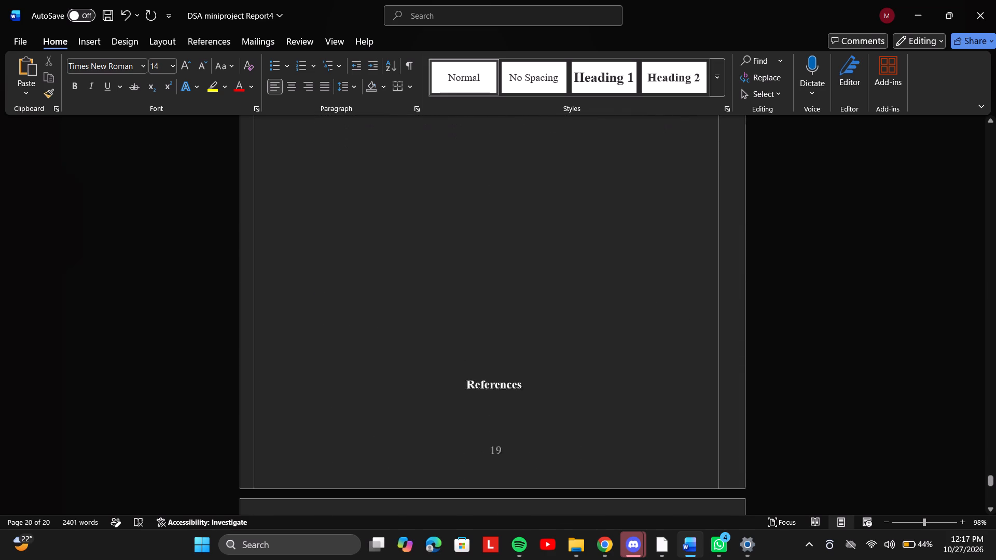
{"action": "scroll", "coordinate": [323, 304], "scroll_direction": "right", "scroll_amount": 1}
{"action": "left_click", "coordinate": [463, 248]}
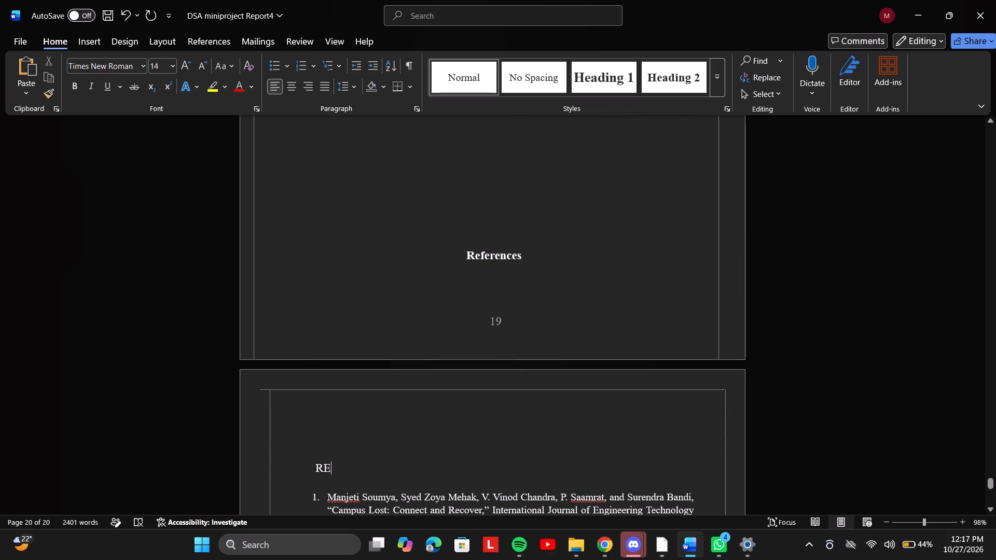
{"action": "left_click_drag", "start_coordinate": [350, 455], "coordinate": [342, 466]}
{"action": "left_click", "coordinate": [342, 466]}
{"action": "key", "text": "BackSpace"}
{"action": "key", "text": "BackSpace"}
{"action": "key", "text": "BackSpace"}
Push the References heading from the bottom of page 19 onto the last page, above the reference list.
{"action": "left_click", "coordinate": [465, 259]}
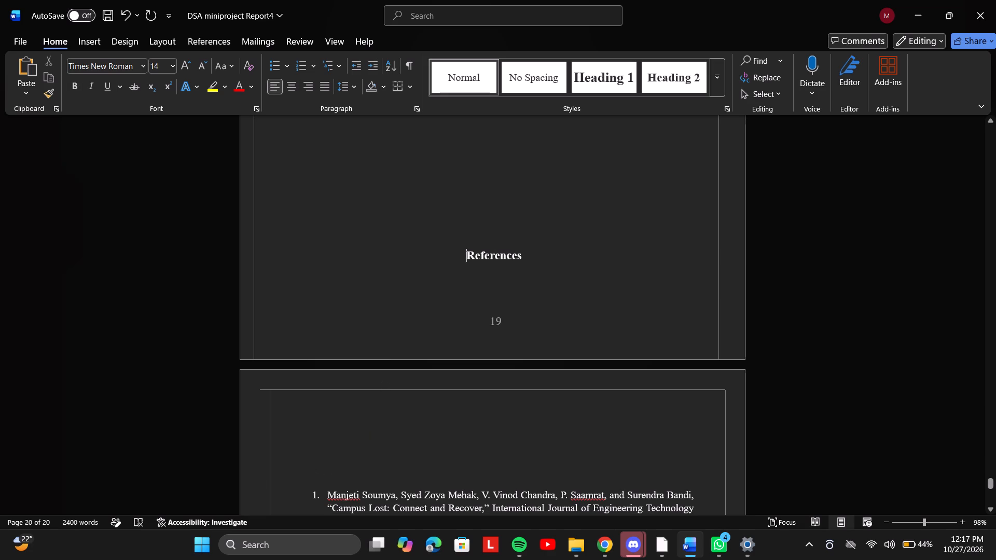
{"action": "key", "text": "Return"}
{"action": "key", "text": "Return"}
Push the Conclusion heading from below the output image on page 18 to the top of page 19.
{"action": "scroll", "coordinate": [465, 259], "scroll_direction": "up", "scroll_amount": 1}
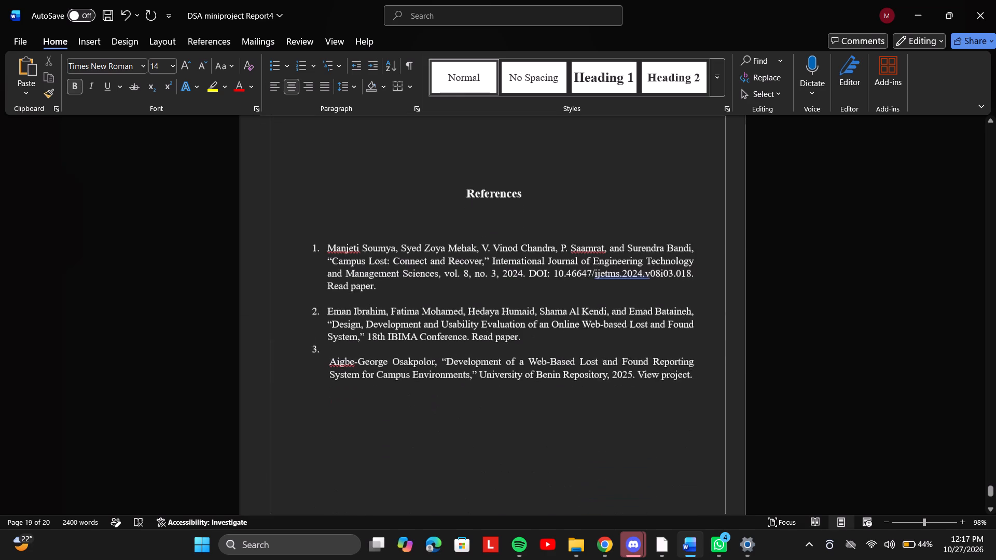
{"action": "scroll", "coordinate": [465, 259], "scroll_direction": "up", "scroll_amount": 1}
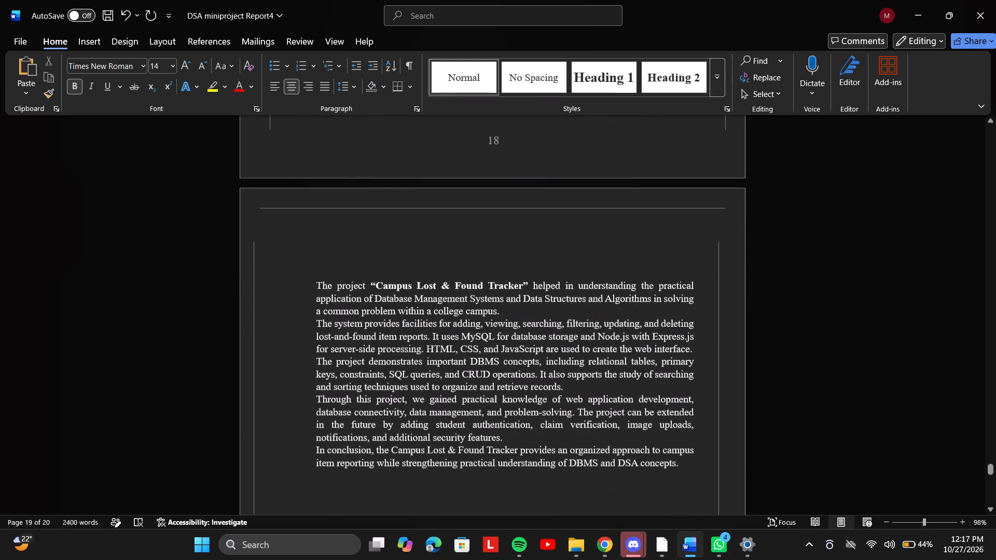
{"action": "scroll", "coordinate": [465, 259], "scroll_direction": "up", "scroll_amount": 1}
{"action": "left_click", "coordinate": [317, 195]}
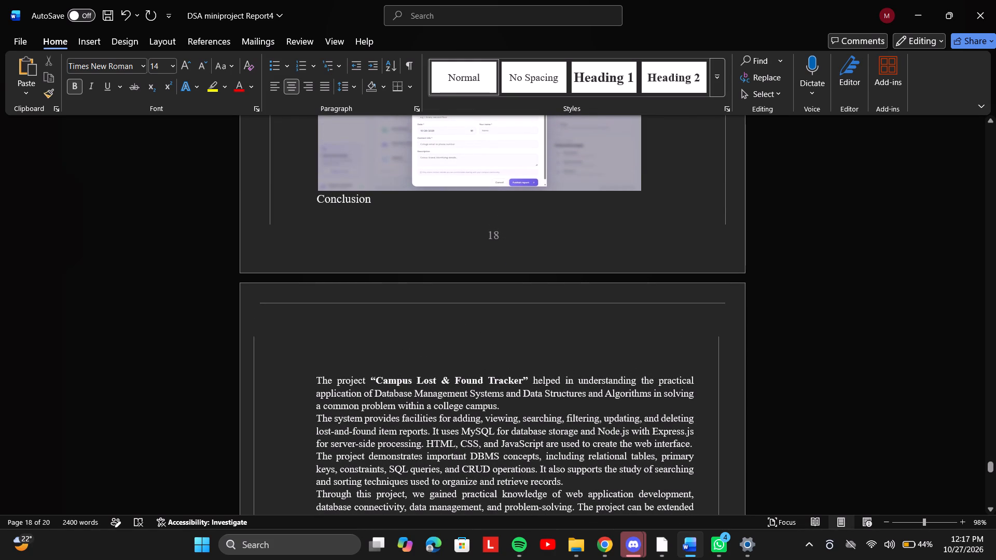
{"action": "key", "text": "Return"}
{"action": "key", "text": "Return"}
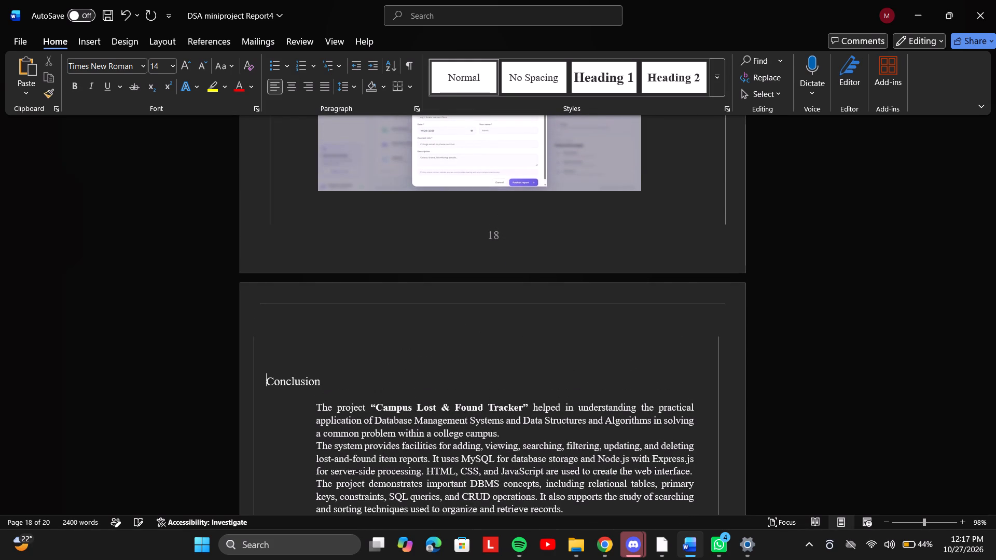
Move the Conclusion heading inward from the page border with nine leading spaces.
{"action": "key", "text": "space"}
{"action": "key", "text": "space"}
{"action": "key", "text": "space"}
{"action": "key", "text": "space"}
{"action": "key", "text": "space"}
{"action": "key", "text": "space"}
{"action": "key", "text": "space"}
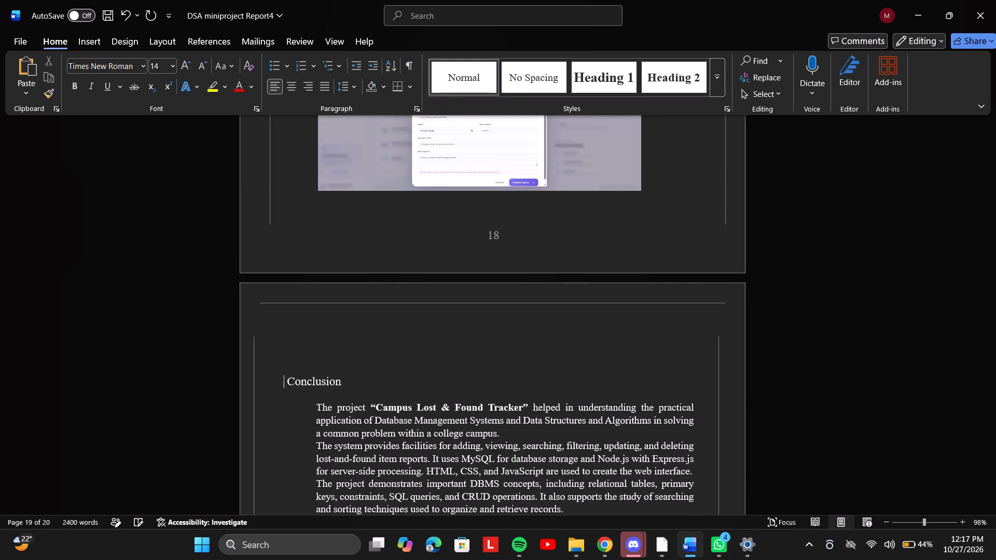
{"action": "key", "text": "space"}
{"action": "key", "text": "space"}
Add a blank line at the end of the Conclusion heading, above the conclusion text.
{"action": "scroll", "coordinate": [283, 242], "scroll_direction": "down", "scroll_amount": 1}
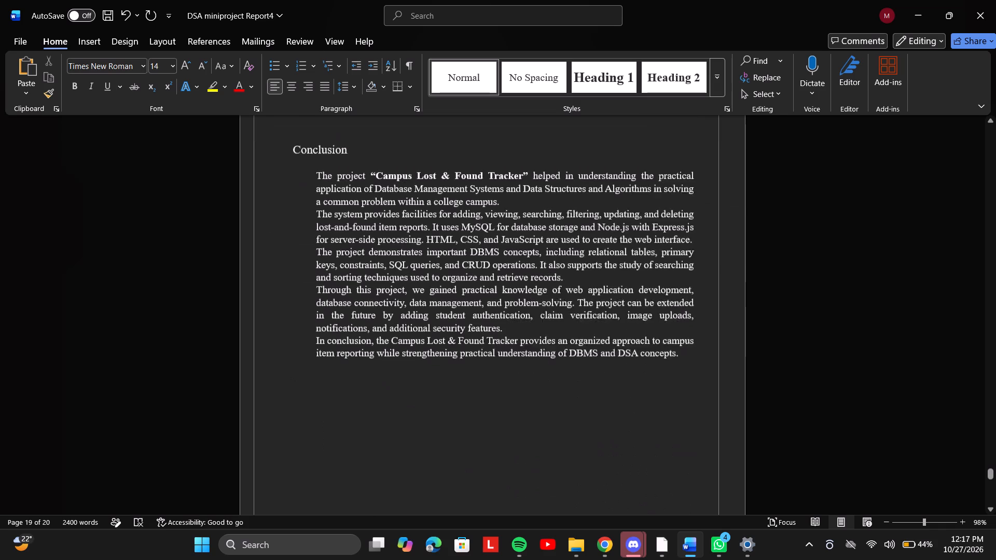
{"action": "scroll", "coordinate": [283, 242], "scroll_direction": "down", "scroll_amount": 1}
{"action": "scroll", "coordinate": [283, 242], "scroll_direction": "up", "scroll_amount": 1}
{"action": "left_click", "coordinate": [351, 200]}
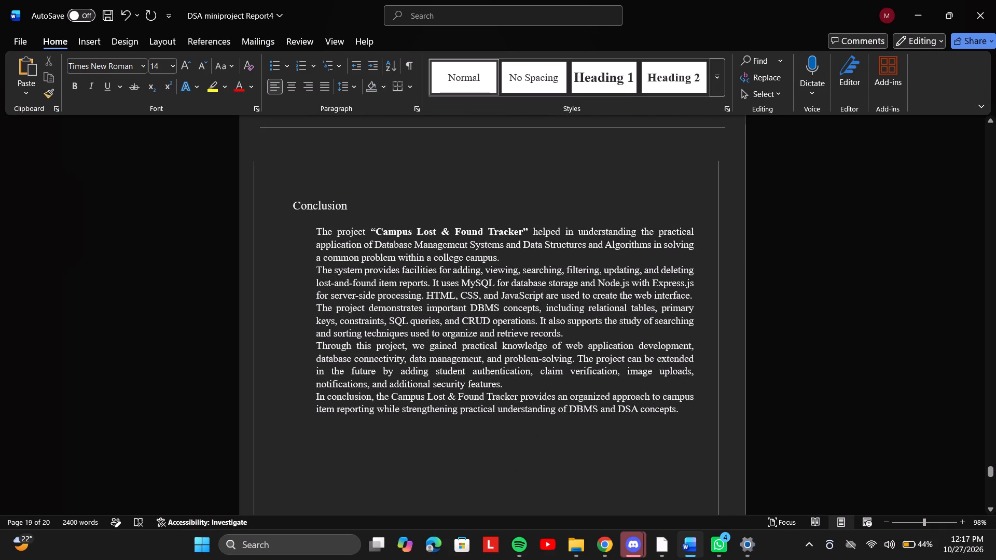
{"action": "key", "text": "Return"}
Check the layout of the output and code pages, going back from the Conclusion to the Server Program section.
{"action": "scroll", "coordinate": [351, 200], "scroll_direction": "up", "scroll_amount": 5}
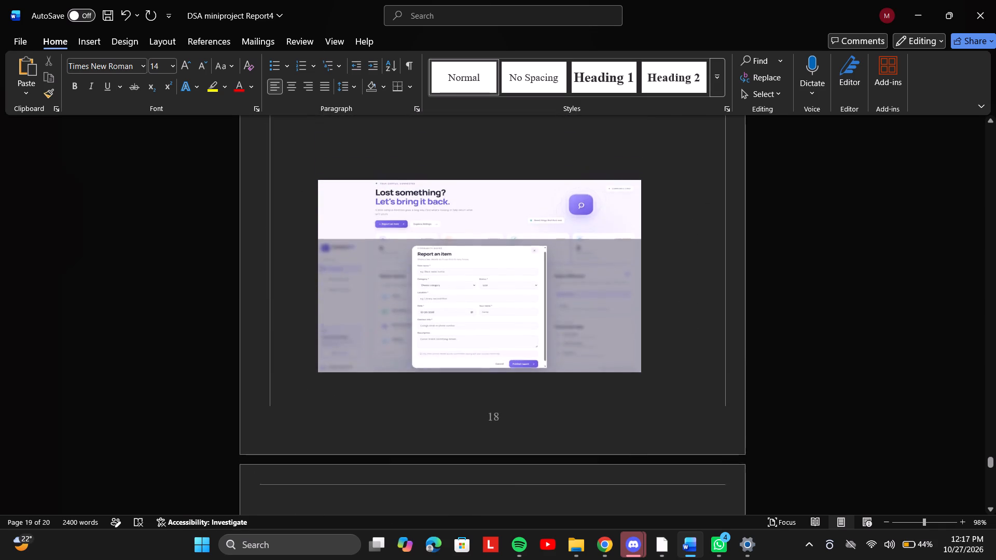
{"action": "scroll", "coordinate": [351, 200], "scroll_direction": "up", "scroll_amount": 7}
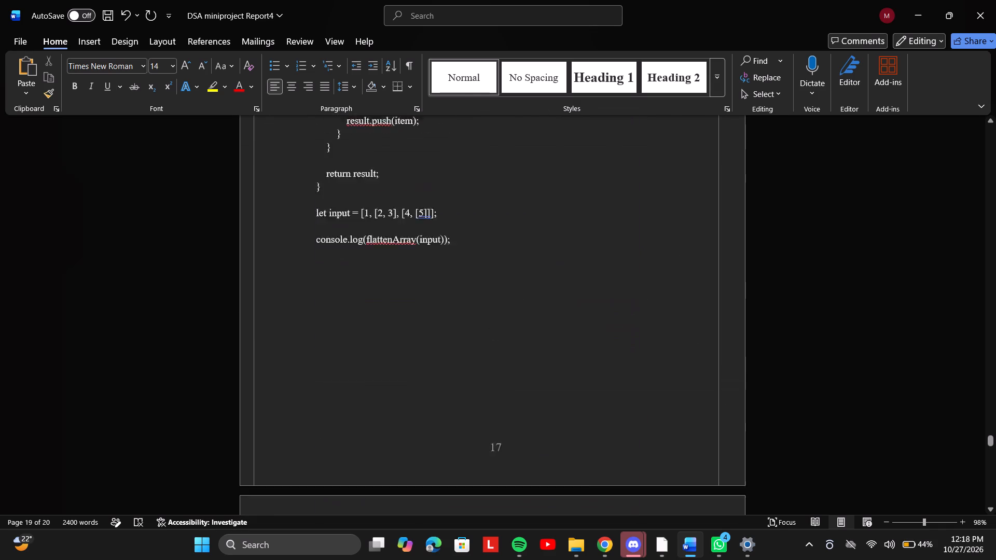
{"action": "scroll", "coordinate": [351, 200], "scroll_direction": "up", "scroll_amount": 6}
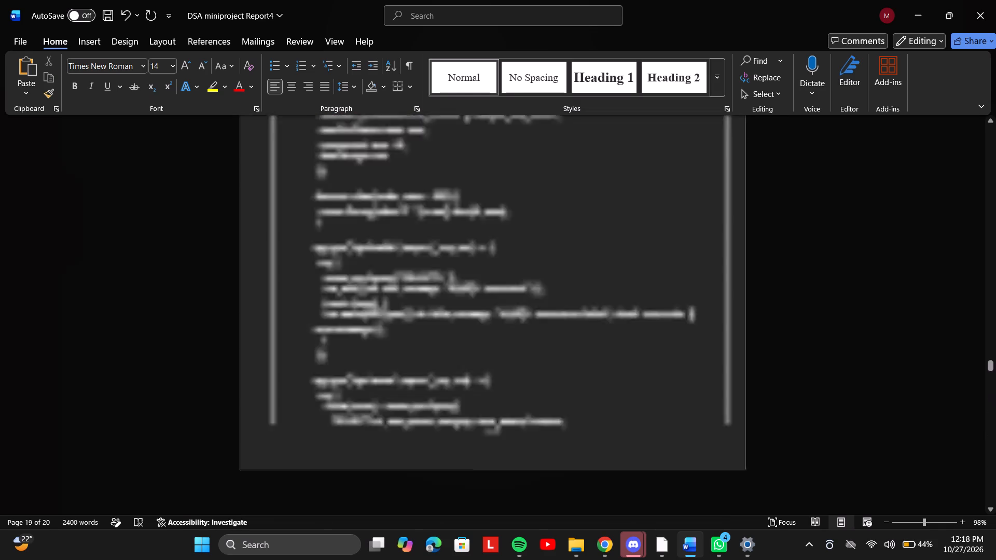
{"action": "scroll", "coordinate": [351, 200], "scroll_direction": "up", "scroll_amount": 3}
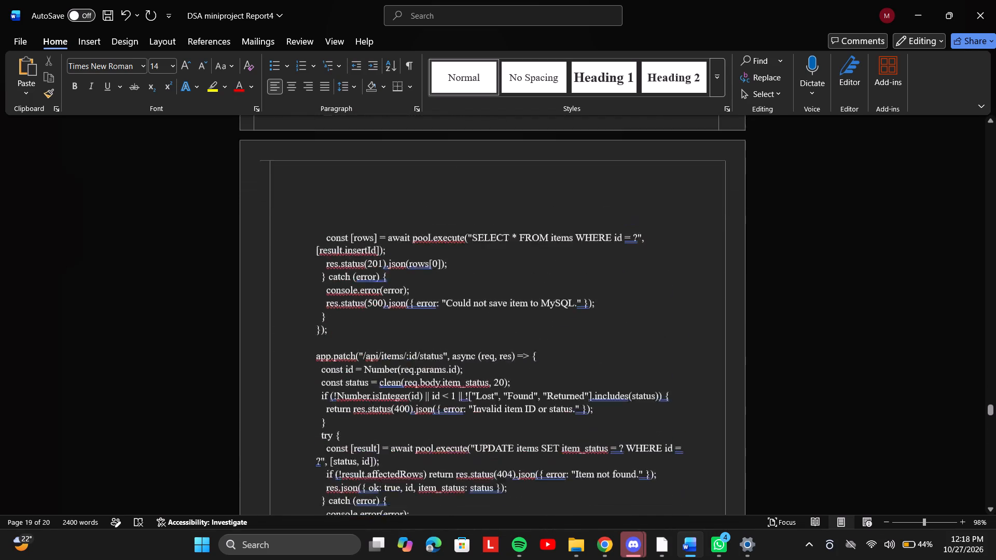
{"action": "scroll", "coordinate": [351, 200], "scroll_direction": "up", "scroll_amount": 5}
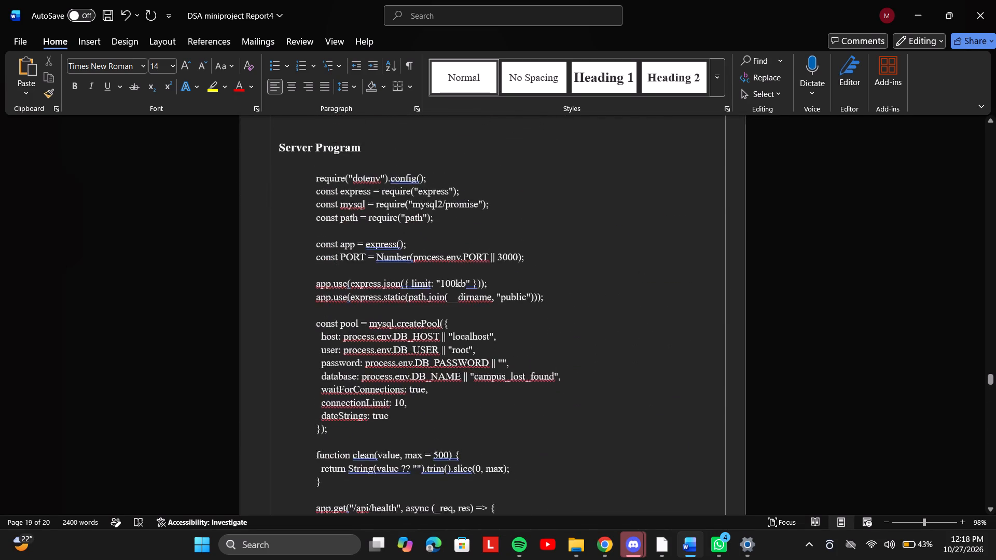
{"action": "scroll", "coordinate": [351, 200], "scroll_direction": "up", "scroll_amount": 3}
{"action": "scroll", "coordinate": [351, 200], "scroll_direction": "down", "scroll_amount": 2}
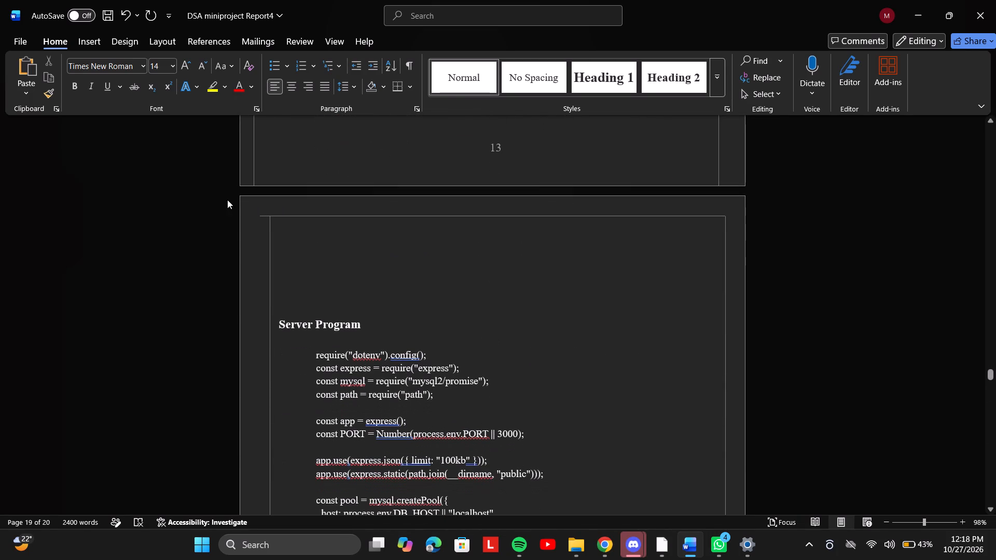
Add two leading spaces before the Server Program heading on page 14 to move it inward from the page border.
{"action": "left_click", "coordinate": [278, 323]}
{"action": "key", "text": "space"}
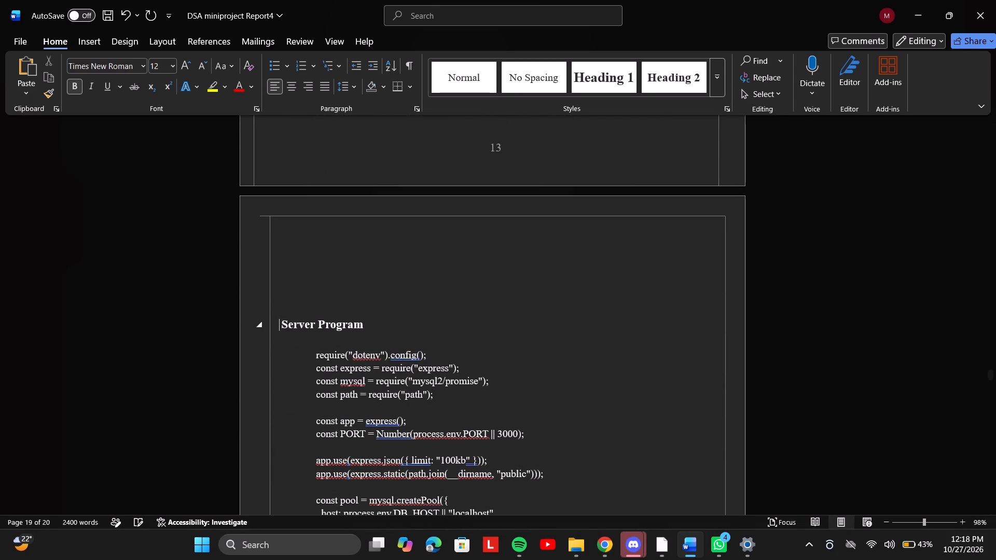
{"action": "key", "text": "space"}
Check the layout of the output pages, the title page and the certificate page.
{"action": "scroll", "coordinate": [278, 323], "scroll_direction": "up", "scroll_amount": 3}
{"action": "scroll", "coordinate": [278, 323], "scroll_direction": "down", "scroll_amount": 16}
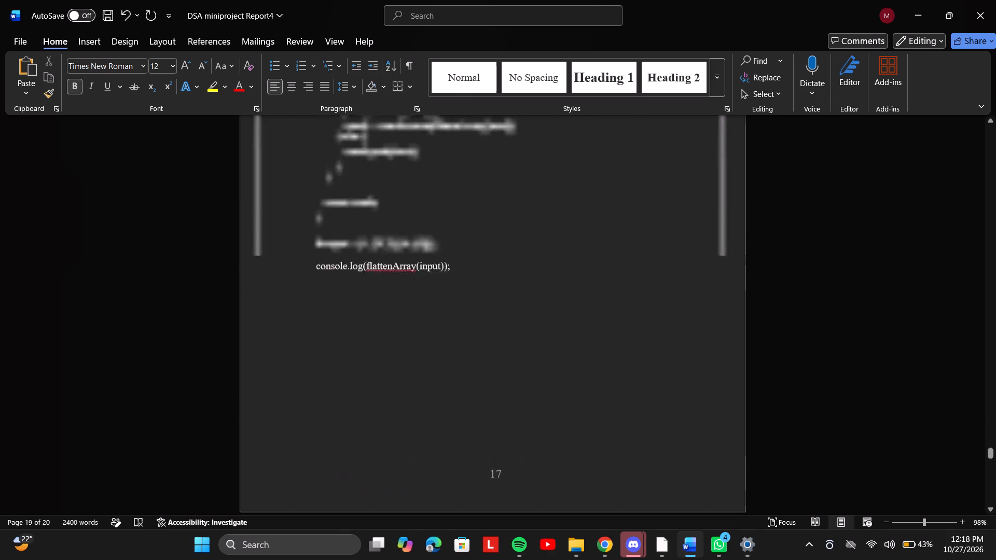
{"action": "scroll", "coordinate": [278, 323], "scroll_direction": "down", "scroll_amount": 4}
{"action": "scroll", "coordinate": [278, 323], "scroll_direction": "up", "scroll_amount": 11}
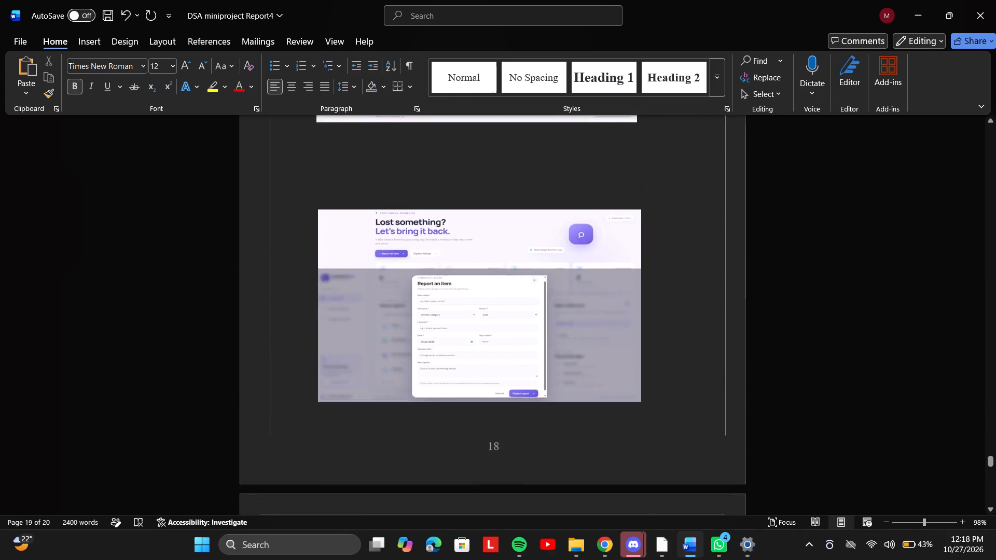
{"action": "scroll", "coordinate": [278, 323], "scroll_direction": "up", "scroll_amount": 12}
{"action": "scroll", "coordinate": [278, 323], "scroll_direction": "up", "scroll_amount": 20}
{"action": "scroll", "coordinate": [278, 323], "scroll_direction": "up", "scroll_amount": 20}
{"action": "scroll", "coordinate": [278, 323], "scroll_direction": "up", "scroll_amount": 20}
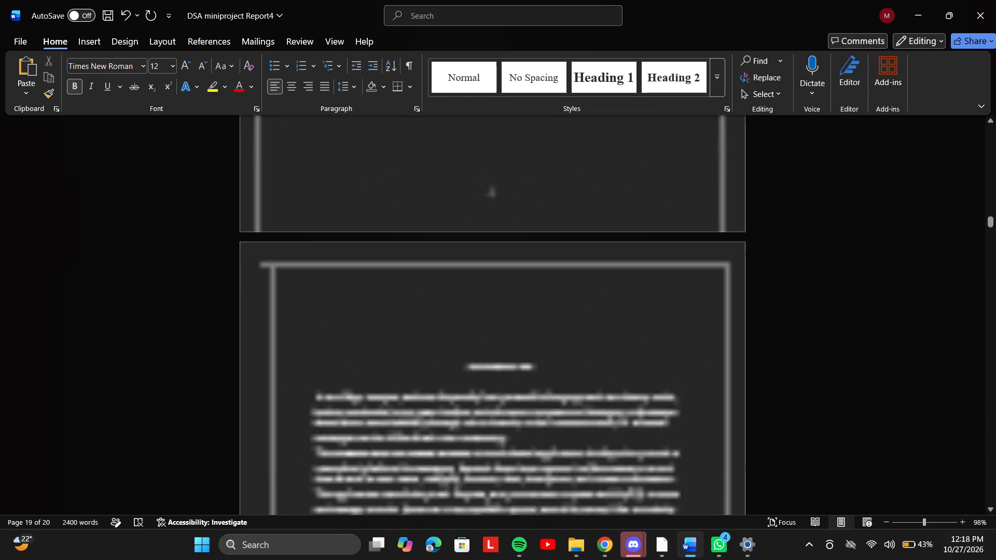
{"action": "scroll", "coordinate": [278, 323], "scroll_direction": "right", "scroll_amount": 1}
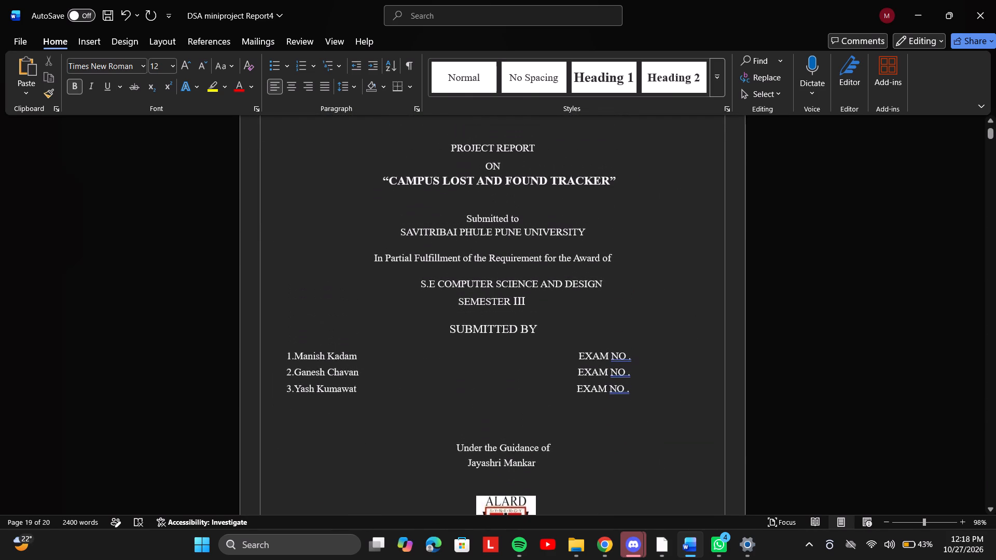
{"action": "scroll", "coordinate": [278, 323], "scroll_direction": "down", "scroll_amount": 1}
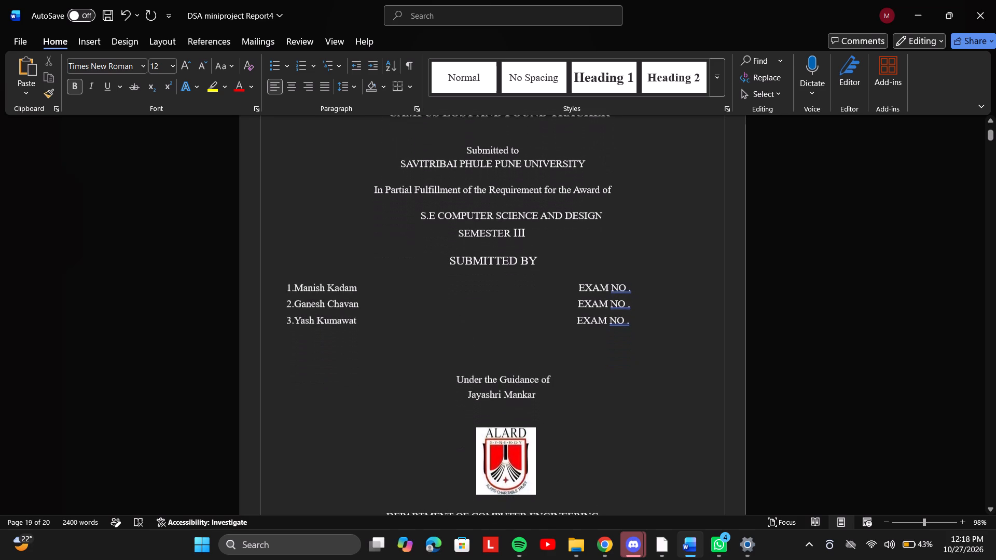
{"action": "scroll", "coordinate": [278, 323], "scroll_direction": "down", "scroll_amount": 1}
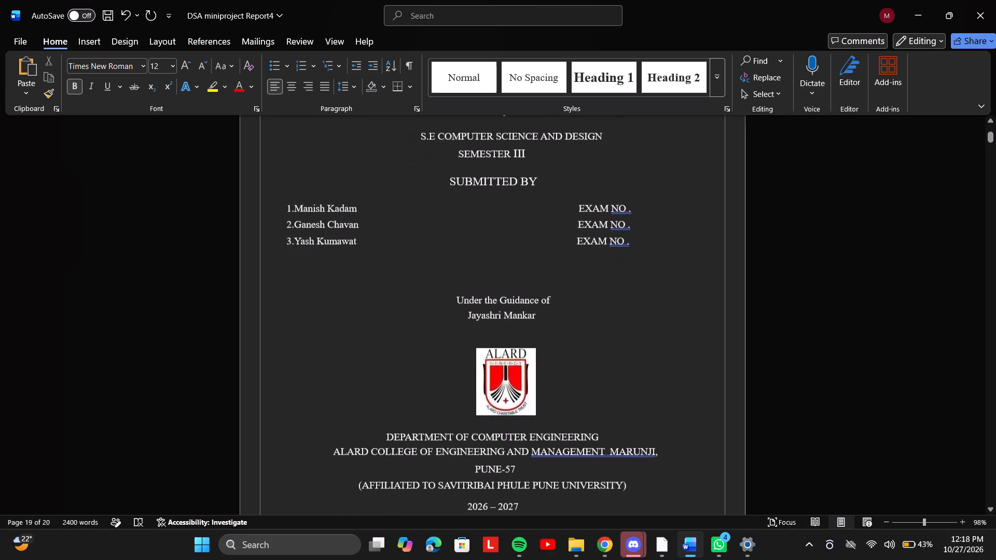
{"action": "scroll", "coordinate": [278, 323], "scroll_direction": "down", "scroll_amount": 3}
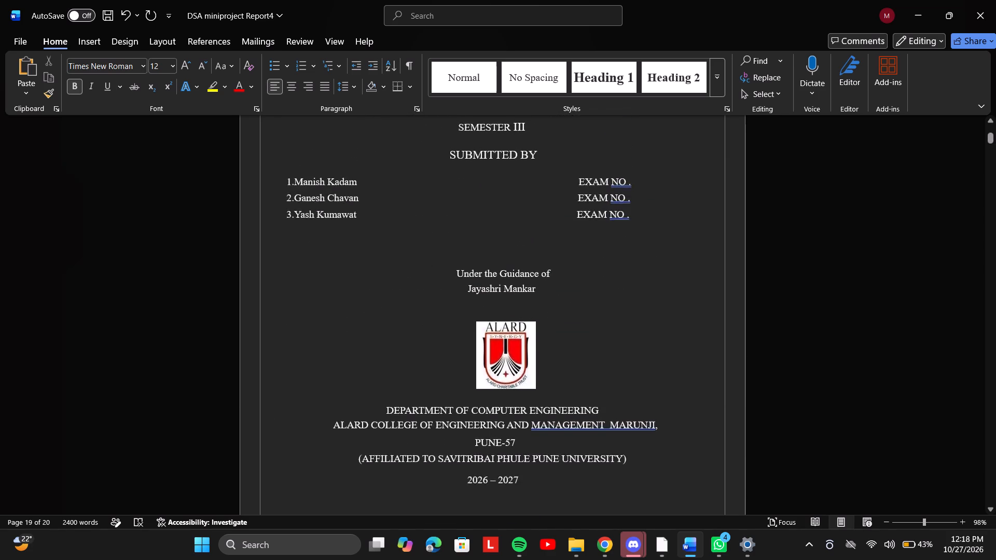
{"action": "scroll", "coordinate": [278, 323], "scroll_direction": "down", "scroll_amount": 2}
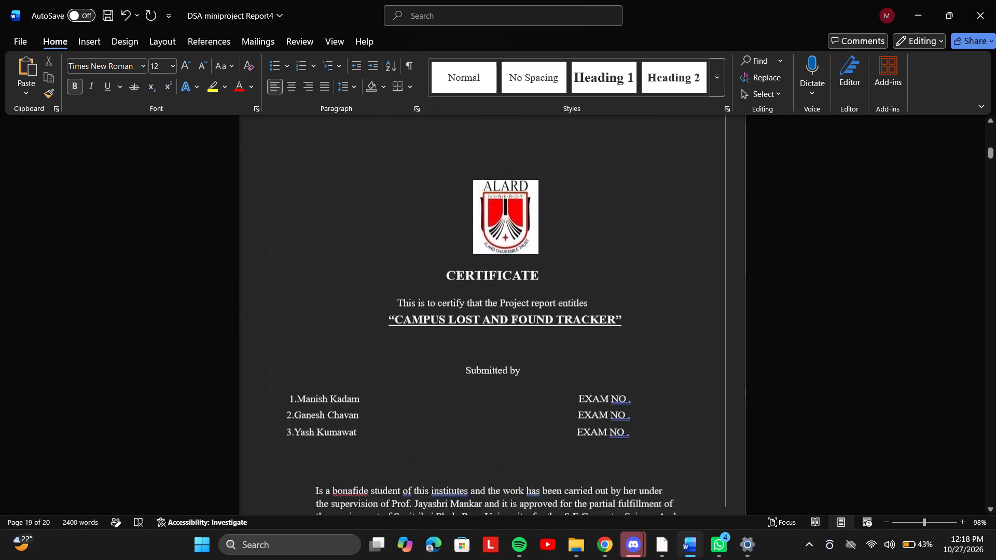
{"action": "scroll", "coordinate": [278, 323], "scroll_direction": "down", "scroll_amount": 3}
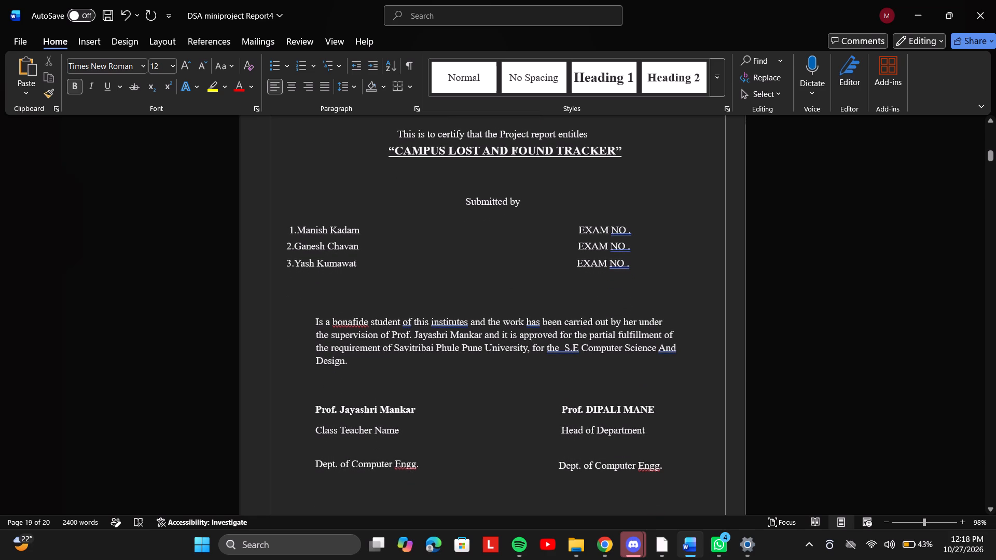
{"action": "scroll", "coordinate": [278, 323], "scroll_direction": "down", "scroll_amount": 2}
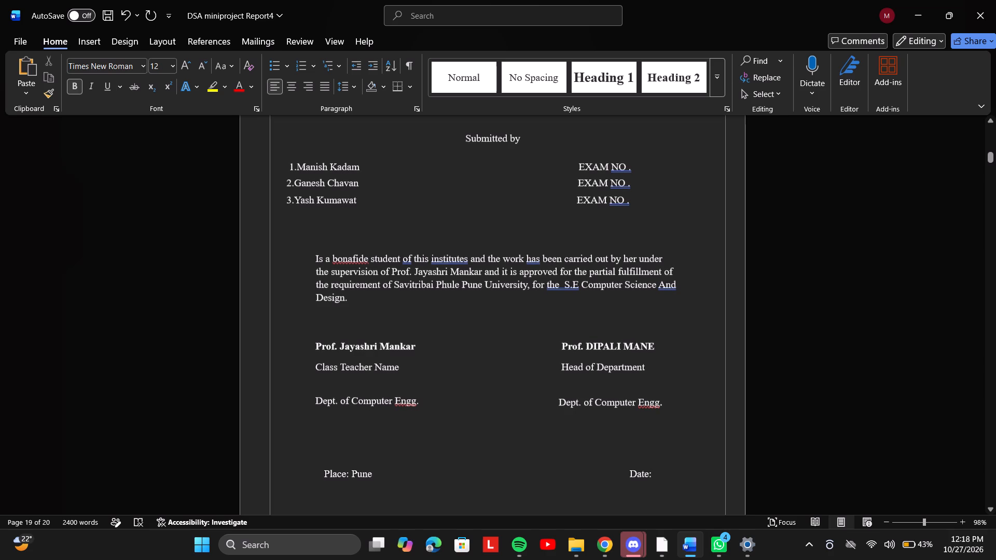
Remove the extra space before the first student's entry on the certificate page to align it with the other entries.
{"action": "left_click", "coordinate": [289, 164]}
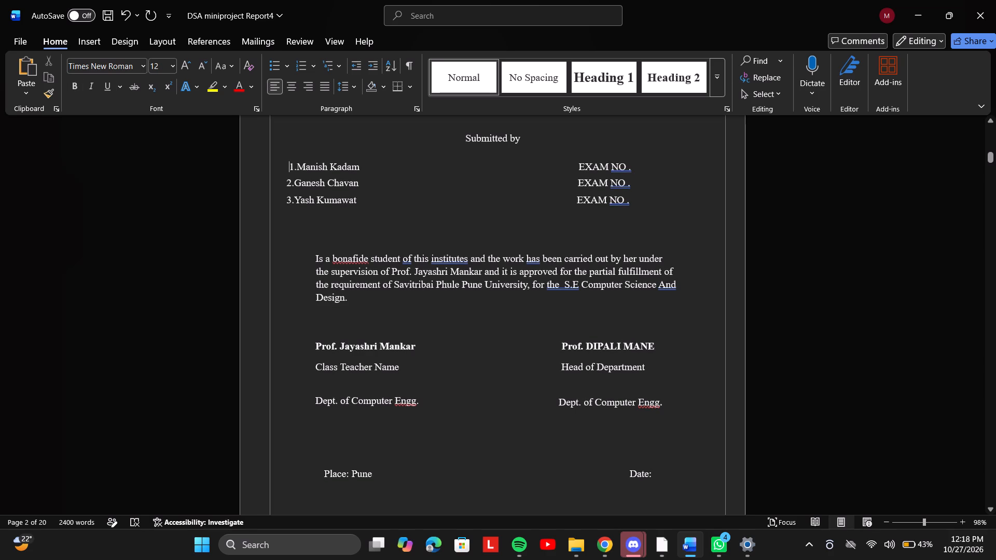
{"action": "key", "text": "BackSpace"}
Check the layout from the certificate page through the acknowledgement, Table of Contents and Introduction to the Objectives page.
{"action": "scroll", "coordinate": [369, 267], "scroll_direction": "down", "scroll_amount": 1}
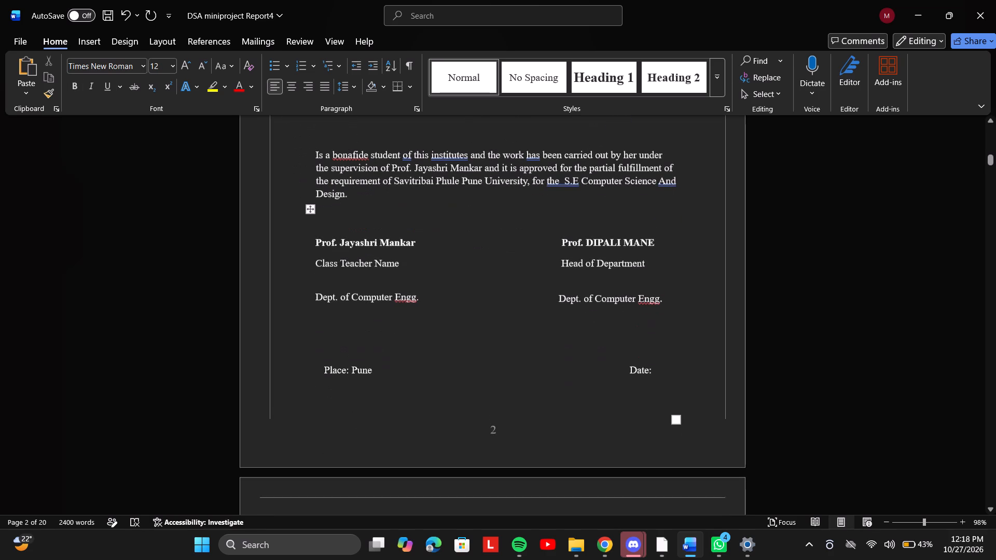
{"action": "scroll", "coordinate": [369, 267], "scroll_direction": "down", "scroll_amount": 1}
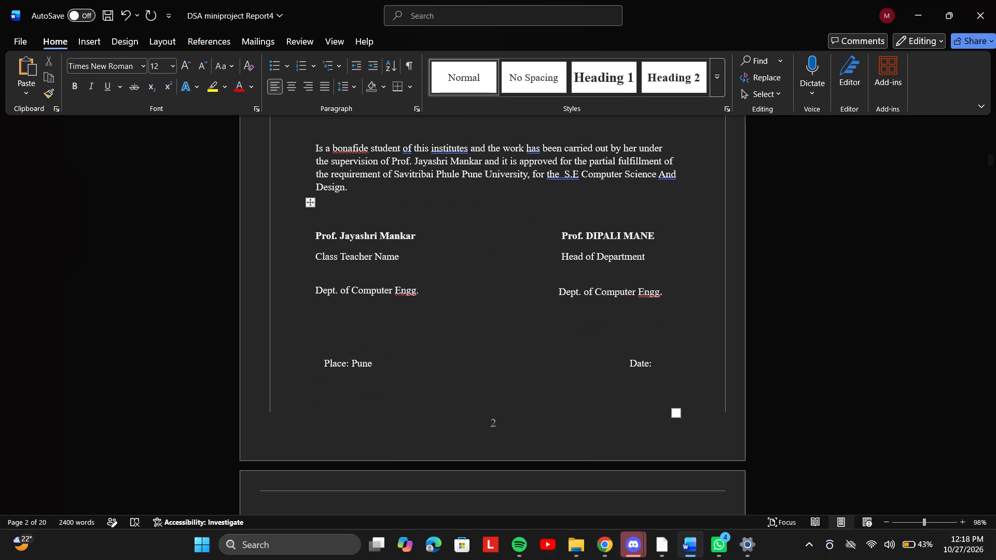
{"action": "scroll", "coordinate": [369, 267], "scroll_direction": "down", "scroll_amount": 4}
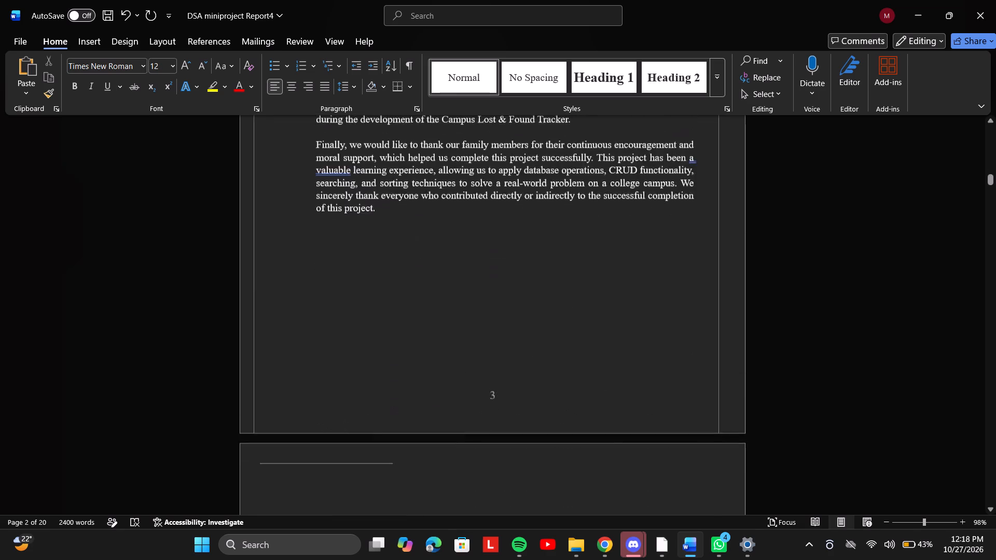
{"action": "scroll", "coordinate": [369, 267], "scroll_direction": "up", "scroll_amount": 7}
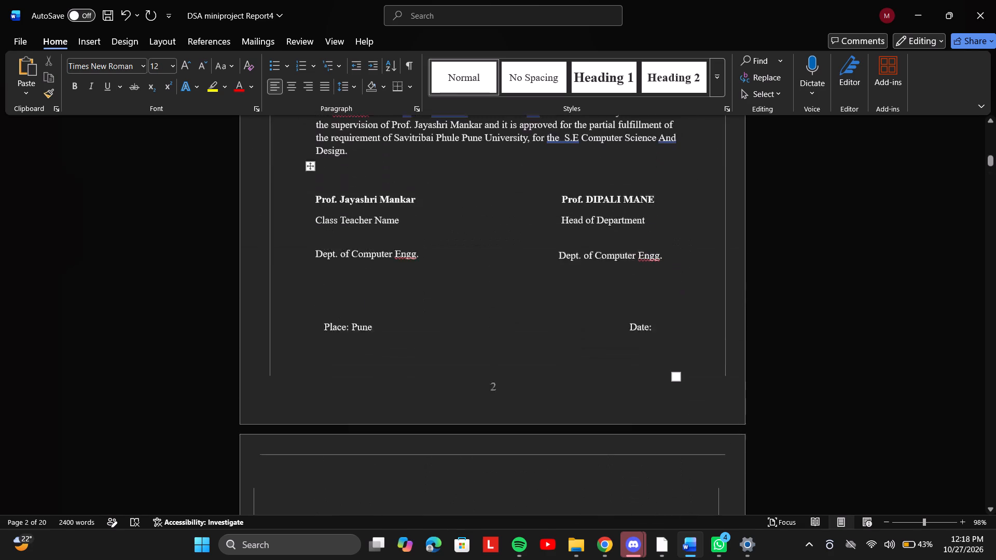
{"action": "scroll", "coordinate": [369, 267], "scroll_direction": "up", "scroll_amount": 2}
{"action": "scroll", "coordinate": [369, 267], "scroll_direction": "down", "scroll_amount": 1}
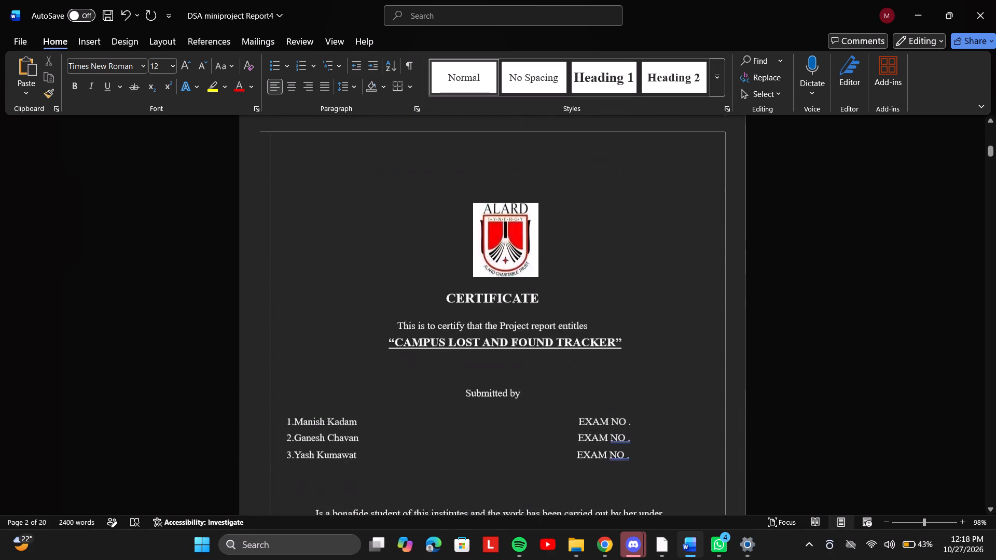
{"action": "scroll", "coordinate": [369, 267], "scroll_direction": "down", "scroll_amount": 3}
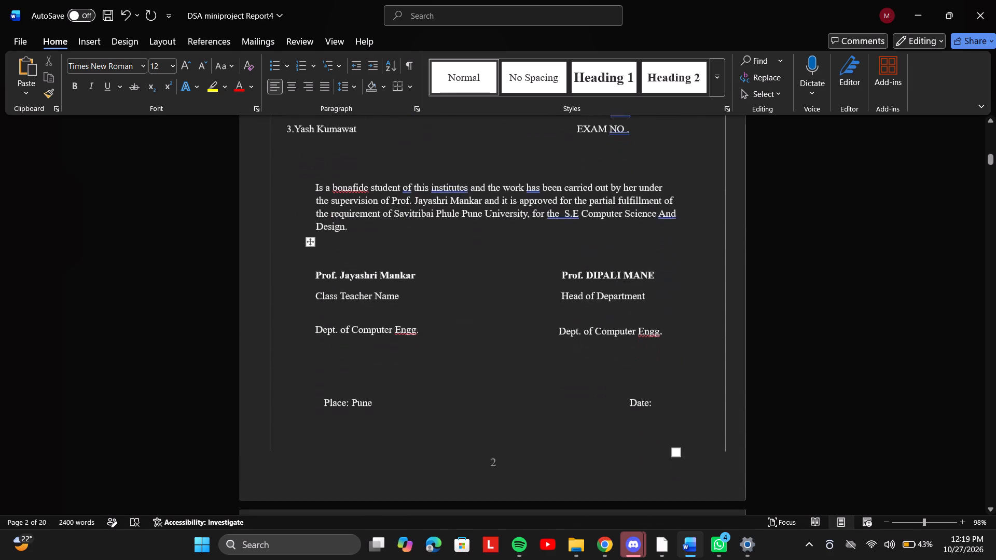
{"action": "scroll", "coordinate": [369, 267], "scroll_direction": "down", "scroll_amount": 3}
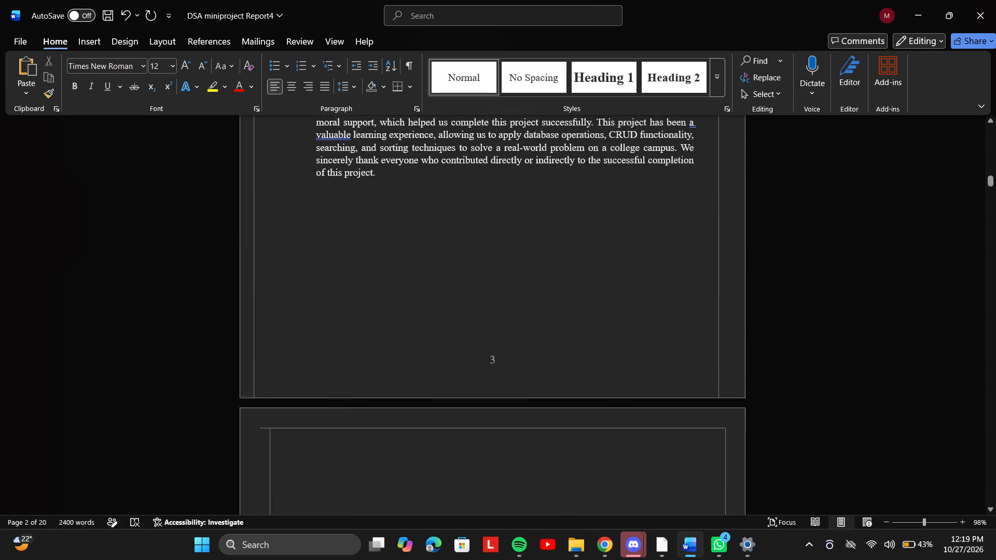
{"action": "scroll", "coordinate": [369, 267], "scroll_direction": "down", "scroll_amount": 6}
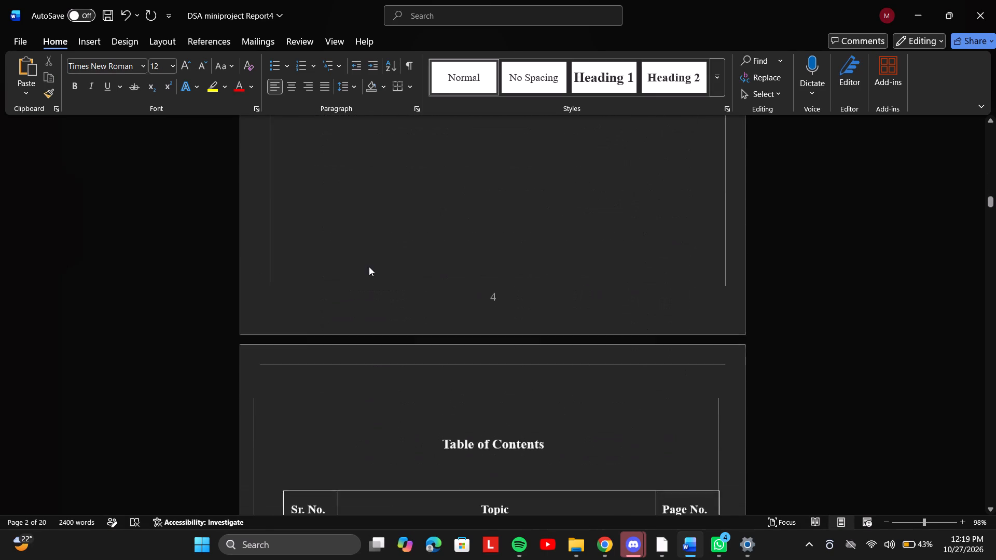
{"action": "scroll", "coordinate": [369, 267], "scroll_direction": "down", "scroll_amount": 5}
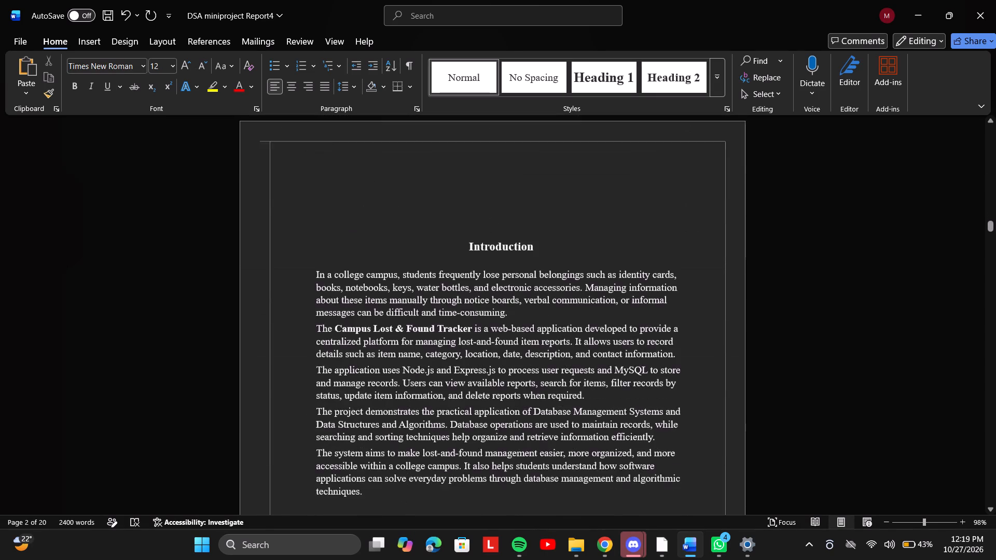
{"action": "scroll", "coordinate": [369, 267], "scroll_direction": "down", "scroll_amount": 4}
{"action": "scroll", "coordinate": [369, 267], "scroll_direction": "right", "scroll_amount": 1}
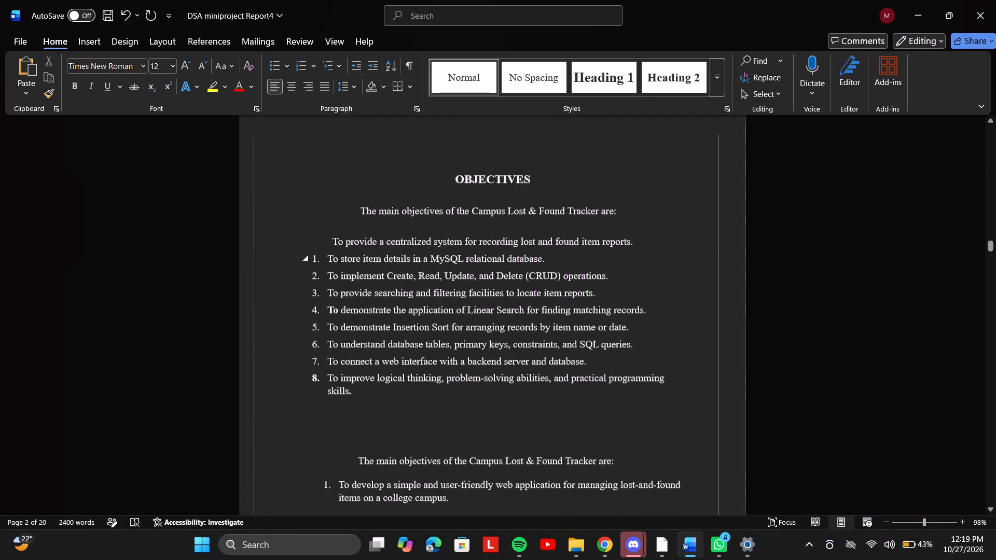
{"action": "scroll", "coordinate": [369, 267], "scroll_direction": "right", "scroll_amount": 1}
{"action": "scroll", "coordinate": [369, 267], "scroll_direction": "down", "scroll_amount": 1}
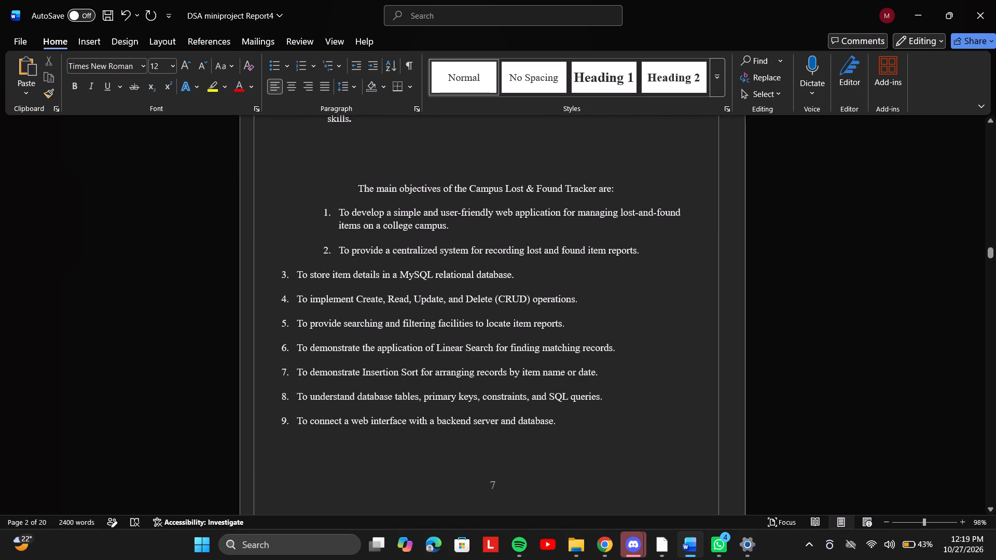
Indent the second objectives list on page 7 by two tab steps, with its first two items selected.
{"action": "left_click_drag", "start_coordinate": [314, 208], "coordinate": [627, 257]}
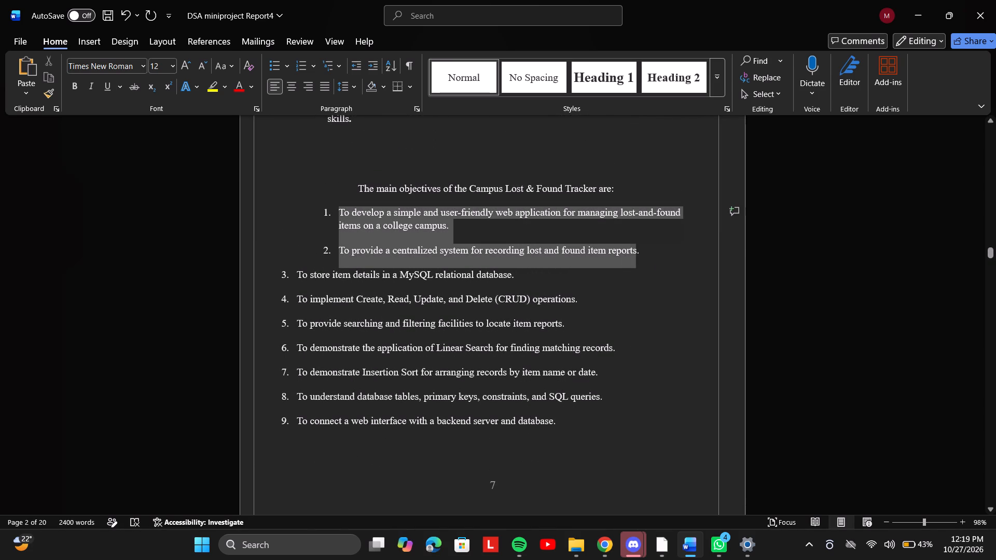
{"action": "left_click_drag", "start_coordinate": [627, 257], "coordinate": [639, 255]}
{"action": "key", "text": "Tab"}
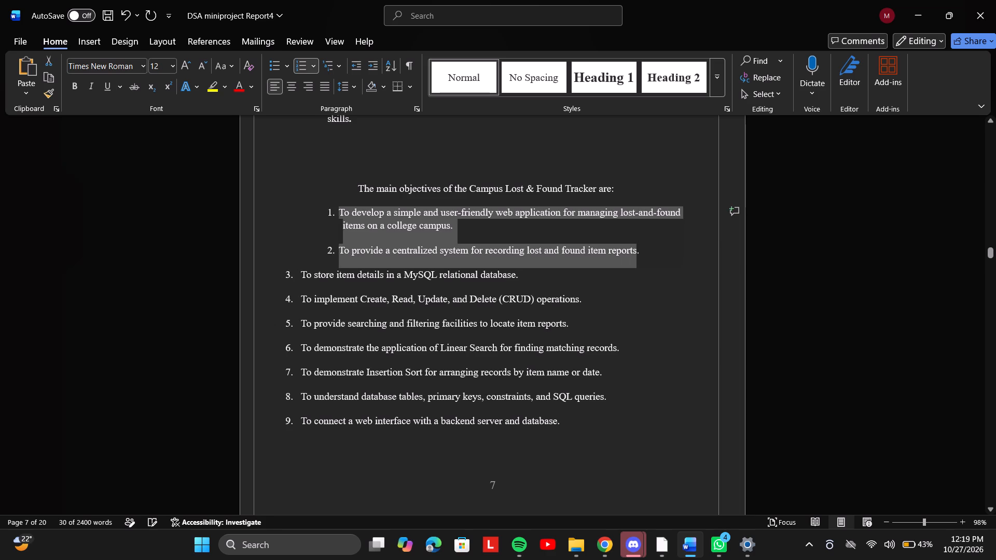
{"action": "key", "text": "Tab"}
Delete the first two items of the second objectives list, about developing a user-friendly web application and providing a centralized system.
{"action": "left_click", "coordinate": [327, 222]}
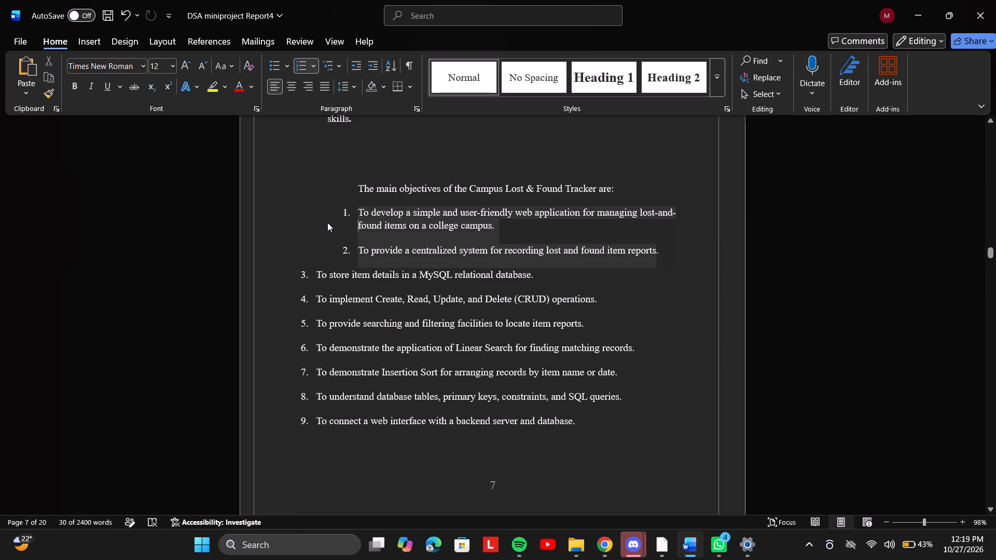
{"action": "left_click_drag", "start_coordinate": [337, 215], "coordinate": [643, 267]}
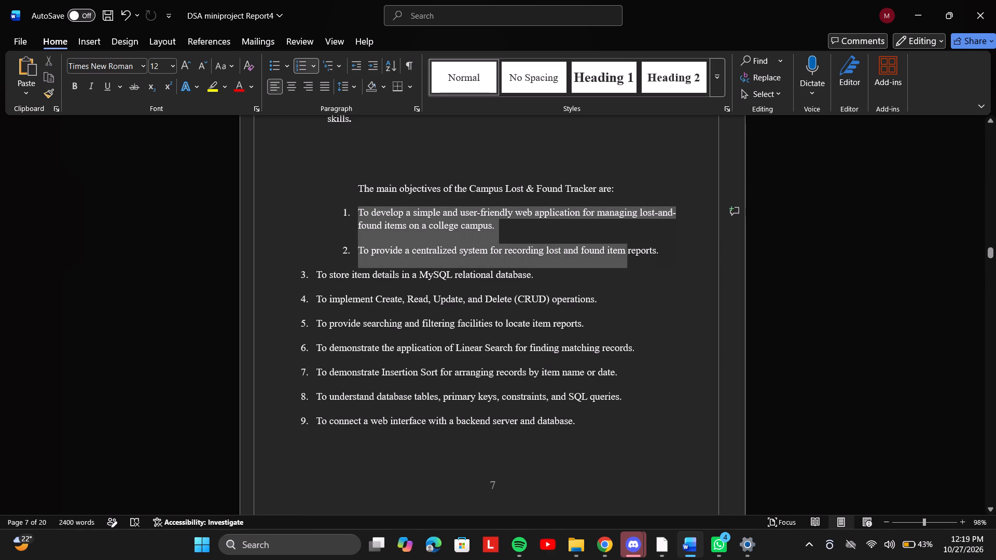
{"action": "left_click_drag", "start_coordinate": [643, 267], "coordinate": [688, 267]}
{"action": "key", "text": "BackSpace"}
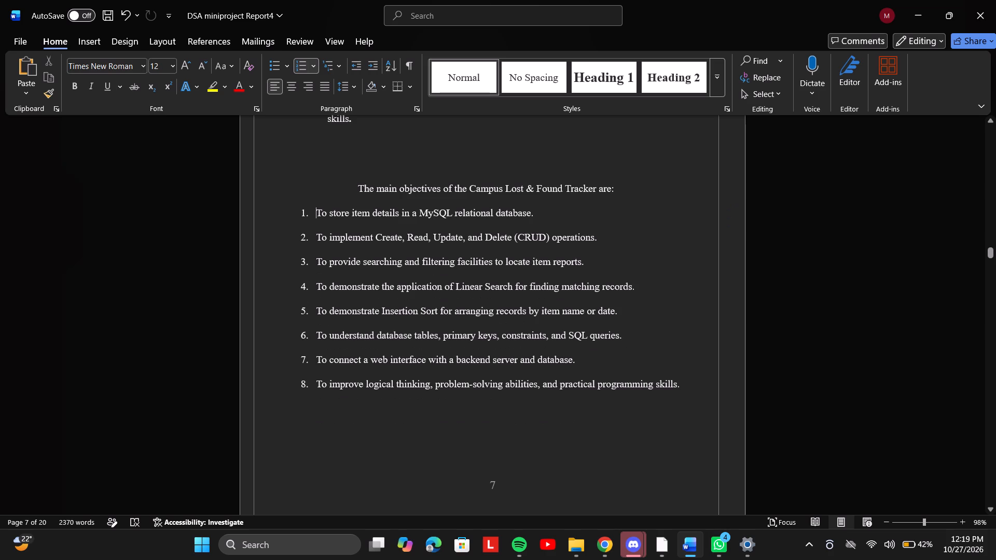
Compare the two objectives lists on page 7 and check the layout of the System Requirements page that follows.
{"action": "scroll", "coordinate": [688, 267], "scroll_direction": "up", "scroll_amount": 3}
{"action": "scroll", "coordinate": [688, 267], "scroll_direction": "right", "scroll_amount": 1}
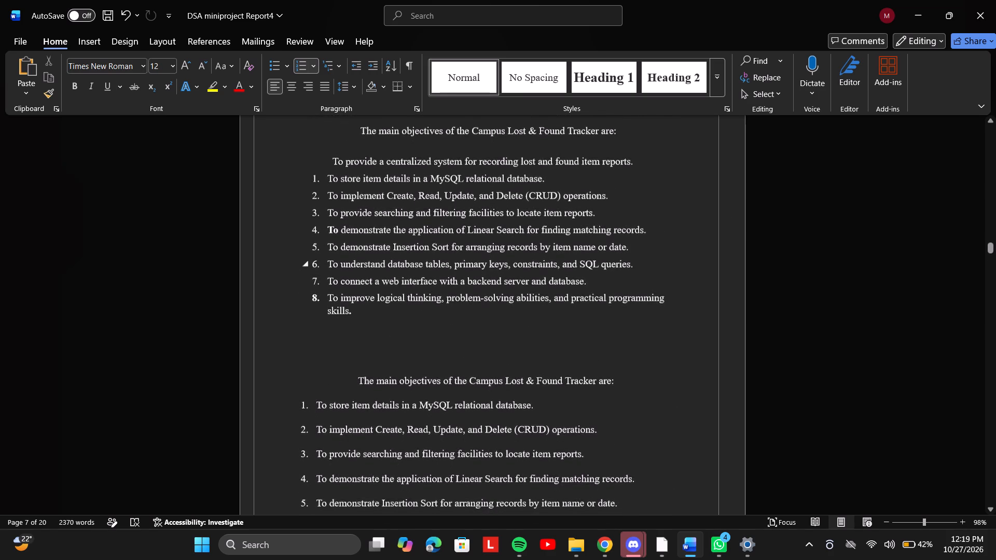
{"action": "scroll", "coordinate": [688, 267], "scroll_direction": "right", "scroll_amount": 2}
{"action": "scroll", "coordinate": [688, 267], "scroll_direction": "down", "scroll_amount": 1}
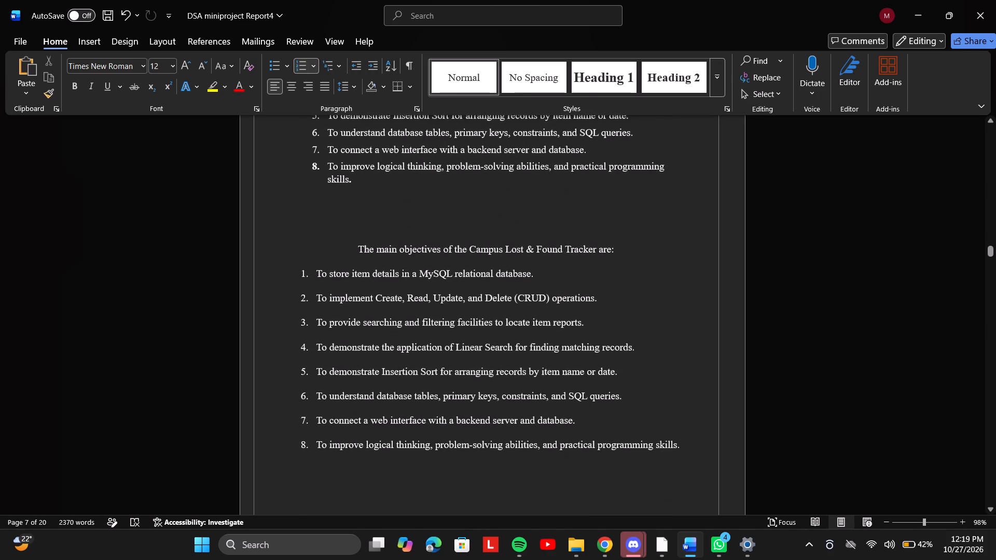
{"action": "scroll", "coordinate": [688, 267], "scroll_direction": "down", "scroll_amount": 1}
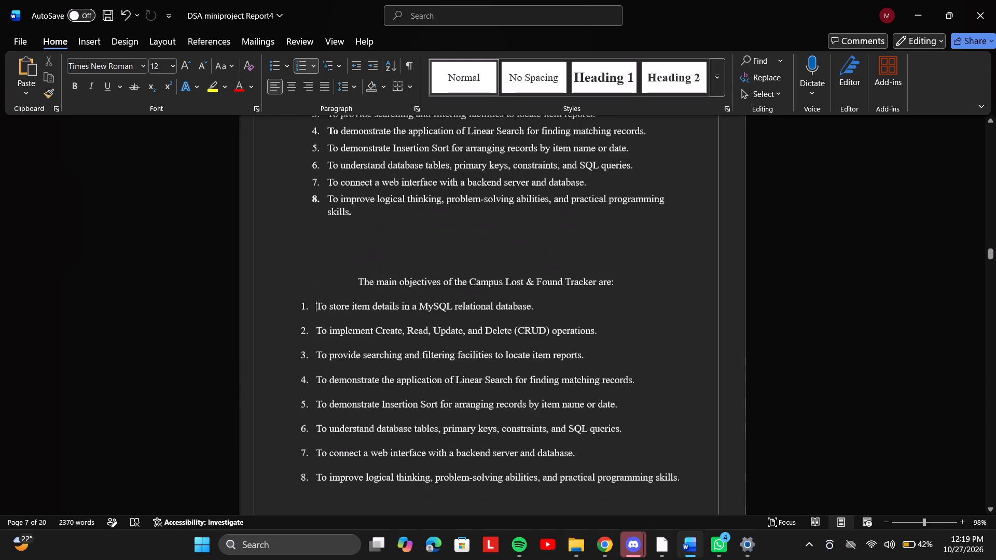
{"action": "scroll", "coordinate": [688, 267], "scroll_direction": "down", "scroll_amount": 2}
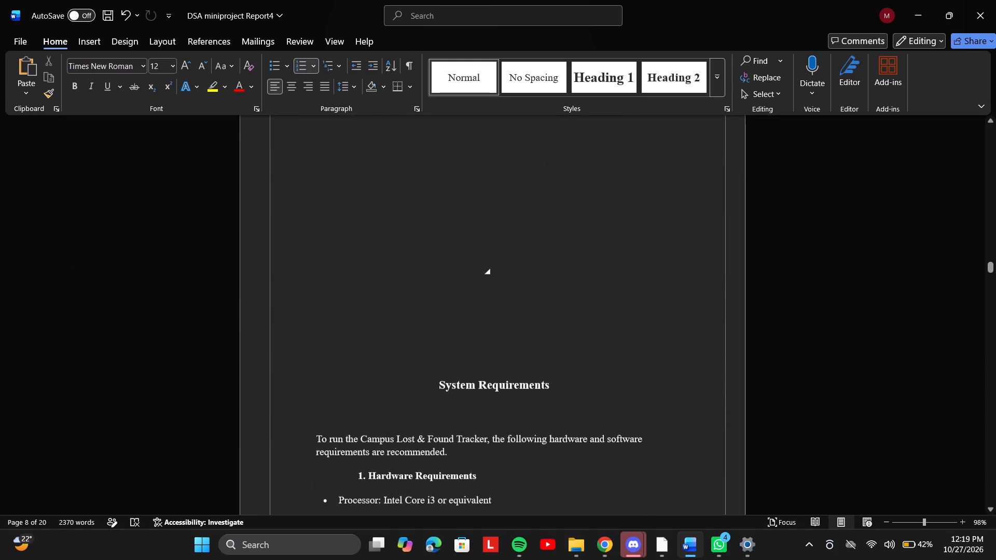
Remove surplus blank lines above the System Requirements heading on page 8.
{"action": "scroll", "coordinate": [688, 267], "scroll_direction": "down", "scroll_amount": 2}
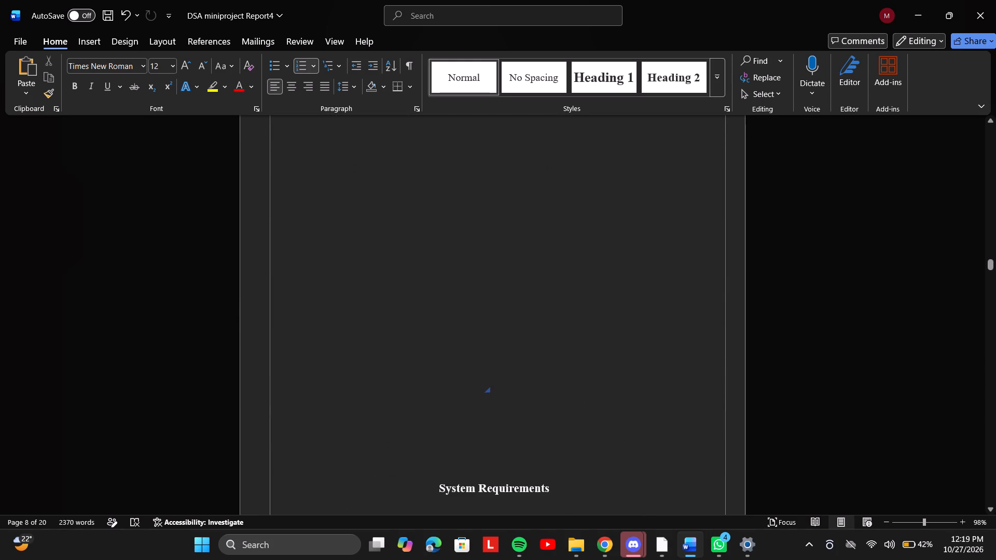
{"action": "left_click", "coordinate": [409, 435]}
{"action": "key", "text": "BackSpace"}
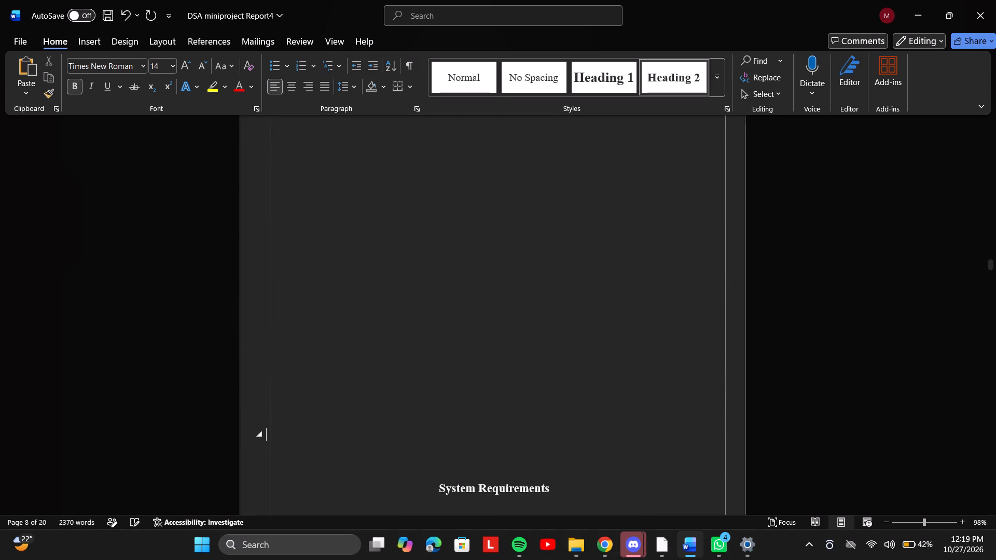
{"action": "key", "text": "BackSpace"}
{"action": "key", "text": "BackSpace"}
{"action": "key", "text": "BackSpace"}
{"action": "key", "text": "BackSpace"}
{"action": "key", "text": "BackSpace"}
{"action": "key", "text": "BackSpace"}
{"action": "key", "text": "BackSpace"}
{"action": "key", "text": "BackSpace"}
{"action": "key", "text": "BackSpace"}
{"action": "key", "text": "BackSpace"}
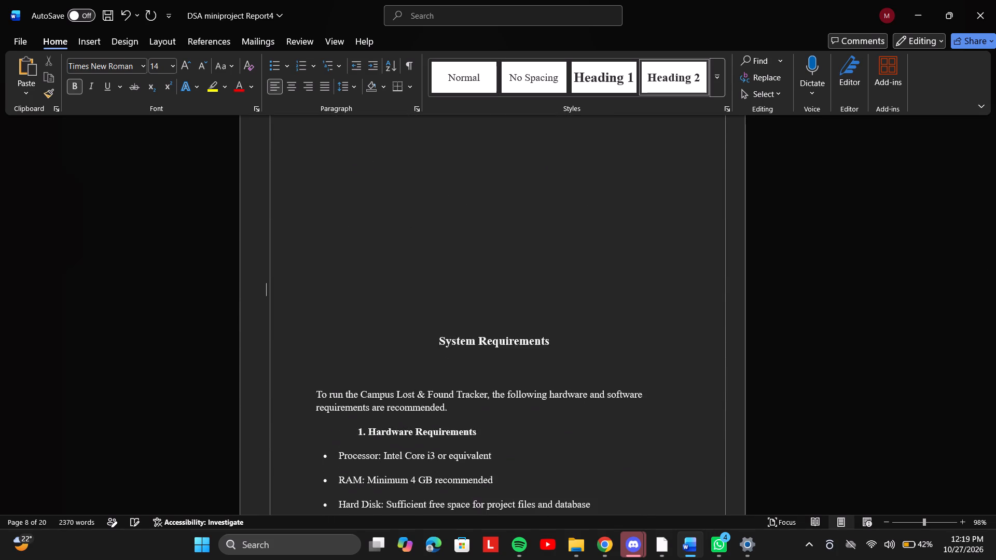
{"action": "key", "text": "BackSpace"}
Compare the Introduction, Objectives and System Requirements pages at reduced zoom, checking the repeated objectives list and remaining blank space.
{"action": "scroll", "coordinate": [441, 414], "scroll_direction": "up", "scroll_amount": 1}
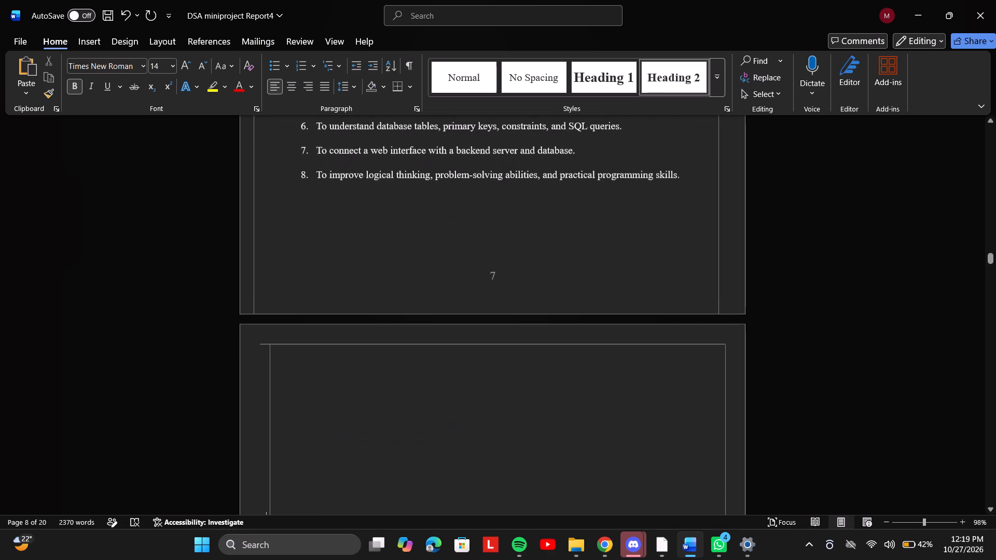
{"action": "scroll", "coordinate": [441, 414], "scroll_direction": "up", "scroll_amount": 1}
{"action": "scroll", "coordinate": [441, 414], "scroll_direction": "down", "scroll_amount": 7, "text": "ctrl"}
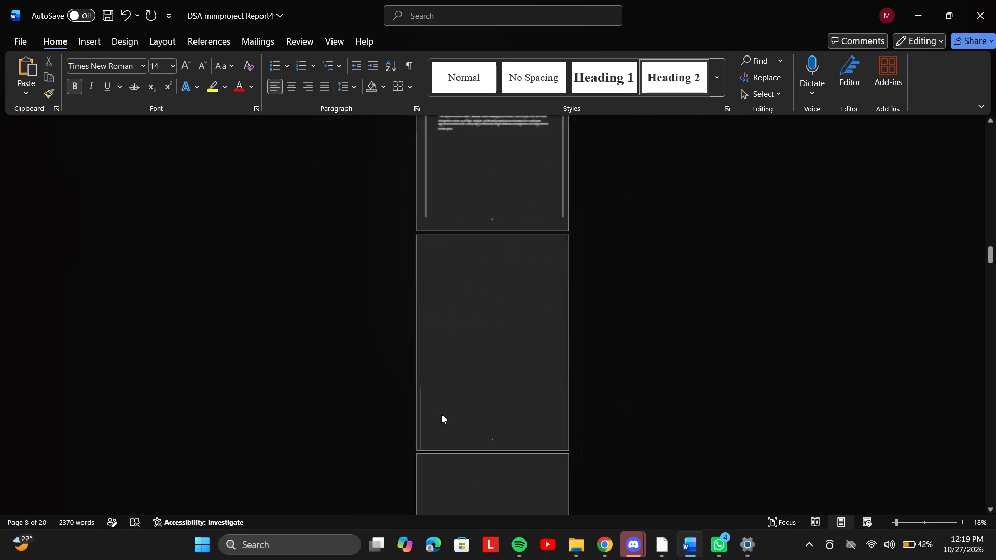
{"action": "scroll", "coordinate": [441, 414], "scroll_direction": "down", "scroll_amount": 1, "text": "ctrl"}
{"action": "scroll", "coordinate": [441, 414], "scroll_direction": "up", "scroll_amount": 2, "text": "ctrl"}
{"action": "scroll", "coordinate": [441, 414], "scroll_direction": "down", "scroll_amount": 3, "text": "ctrl"}
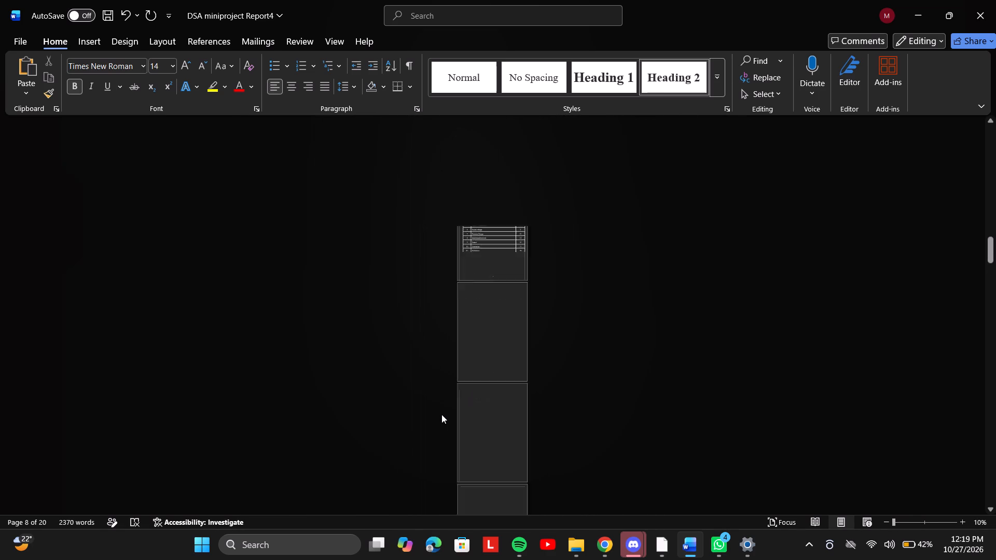
{"action": "scroll", "coordinate": [441, 414], "scroll_direction": "up", "scroll_amount": 2, "text": "ctrl"}
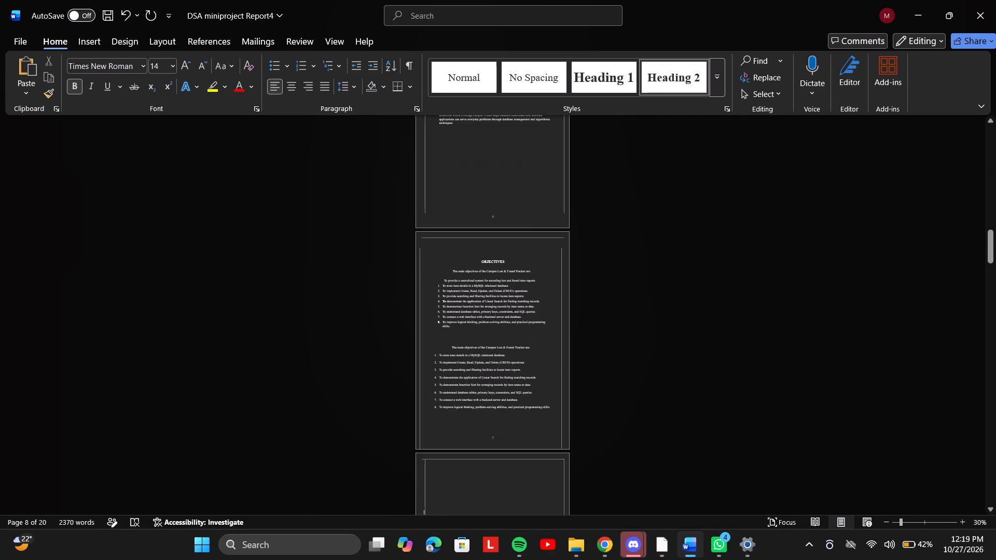
{"action": "scroll", "coordinate": [441, 414], "scroll_direction": "up", "scroll_amount": 10}
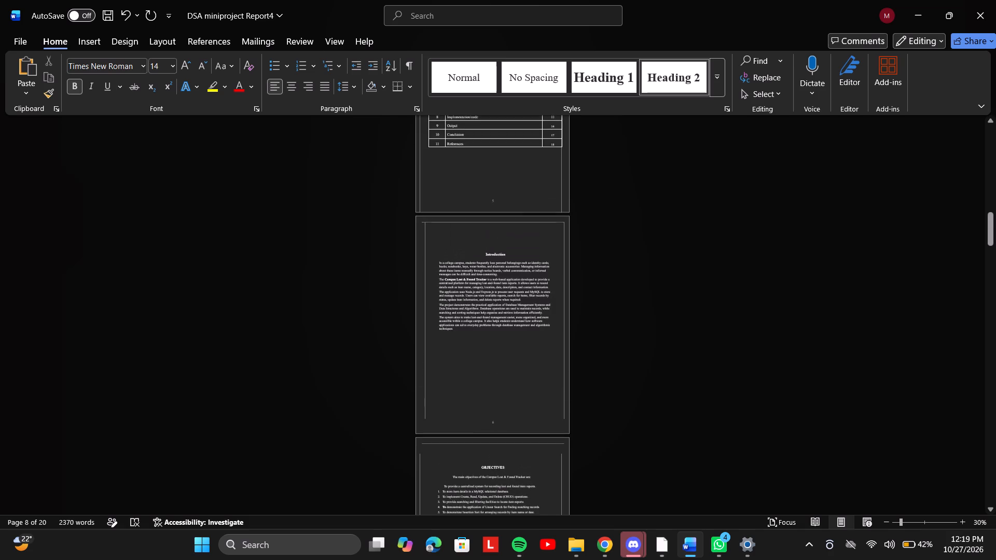
{"action": "scroll", "coordinate": [441, 414], "scroll_direction": "down", "scroll_amount": 8}
{"action": "scroll", "coordinate": [441, 414], "scroll_direction": "right", "scroll_amount": 1}
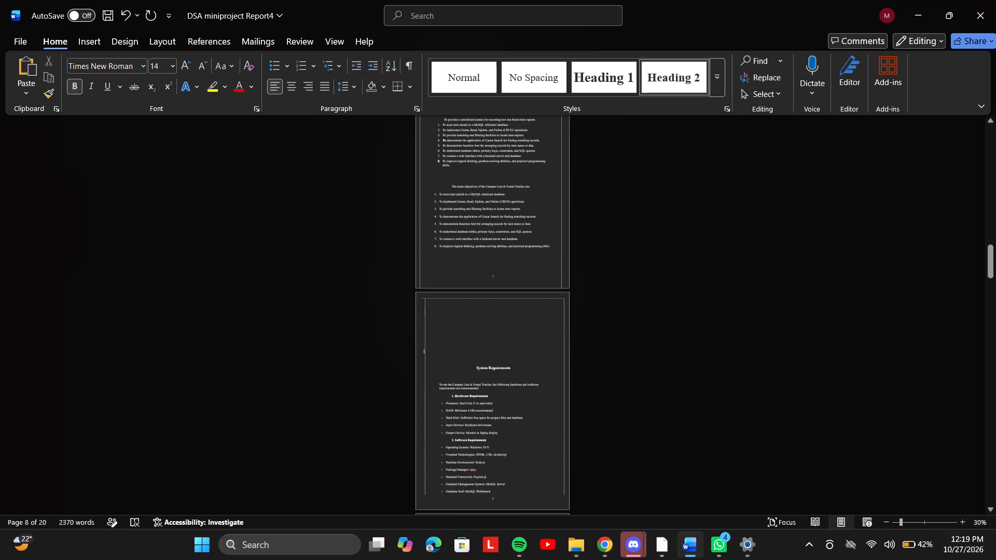
{"action": "scroll", "coordinate": [441, 414], "scroll_direction": "right", "scroll_amount": 2}
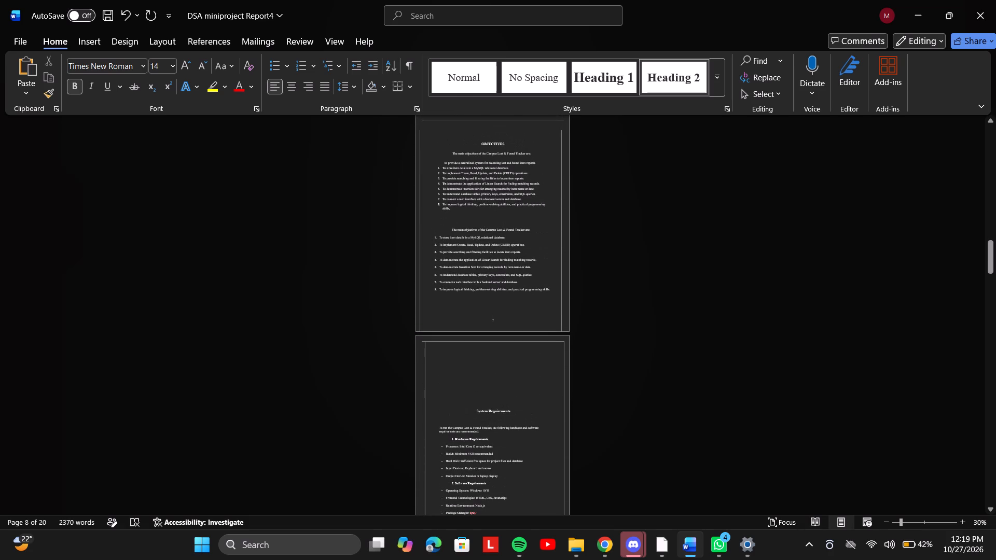
{"action": "scroll", "coordinate": [501, 216], "scroll_direction": "up", "scroll_amount": 6}
{"action": "scroll", "coordinate": [501, 216], "scroll_direction": "down", "scroll_amount": 1, "text": "ctrl"}
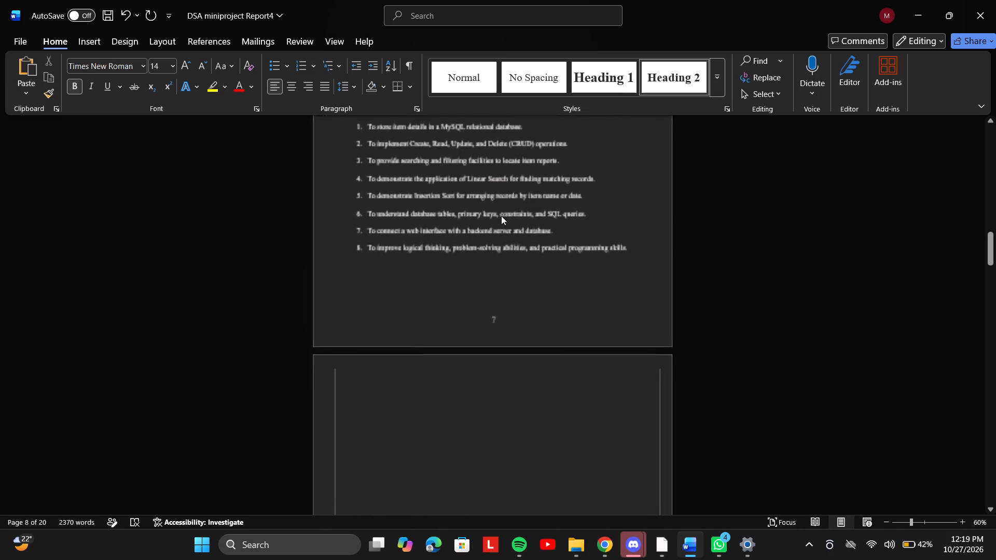
{"action": "scroll", "coordinate": [501, 216], "scroll_direction": "down", "scroll_amount": 2, "text": "ctrl"}
{"action": "scroll", "coordinate": [501, 216], "scroll_direction": "up", "scroll_amount": 2}
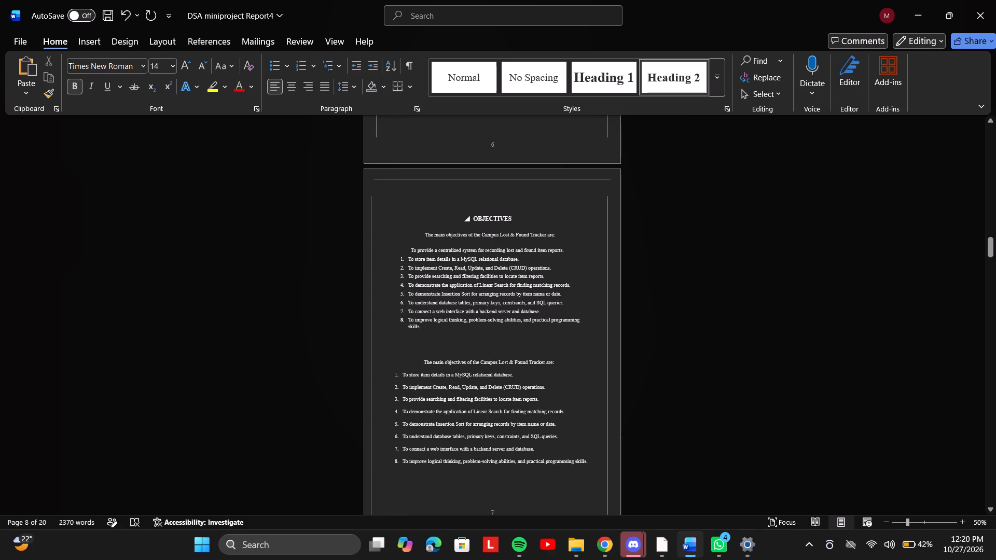
Delete the second objectives list on page 7 with its introductory line and the leftover empty numbered item.
{"action": "scroll", "coordinate": [452, 352], "scroll_direction": "down", "scroll_amount": 1}
{"action": "left_click_drag", "start_coordinate": [418, 257], "coordinate": [485, 301]}
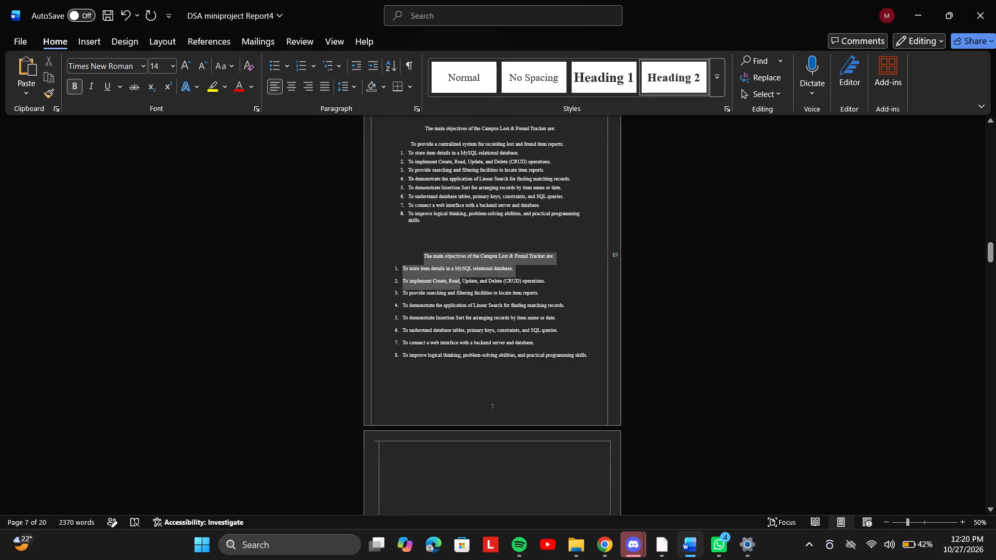
{"action": "left_click_drag", "start_coordinate": [485, 301], "coordinate": [581, 359]}
{"action": "key", "text": "BackSpace"}
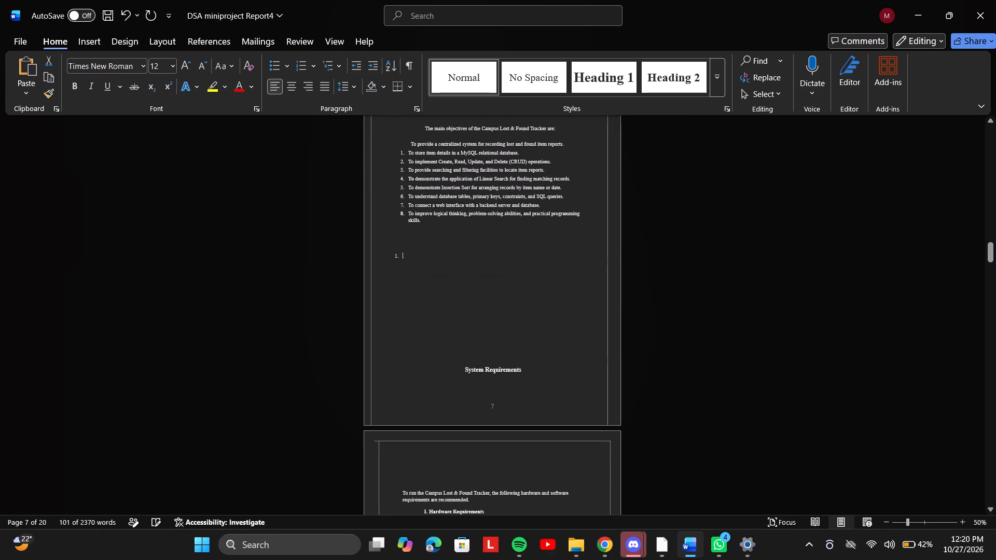
{"action": "key", "text": "BackSpace"}
{"action": "key", "text": "BackSpace"}
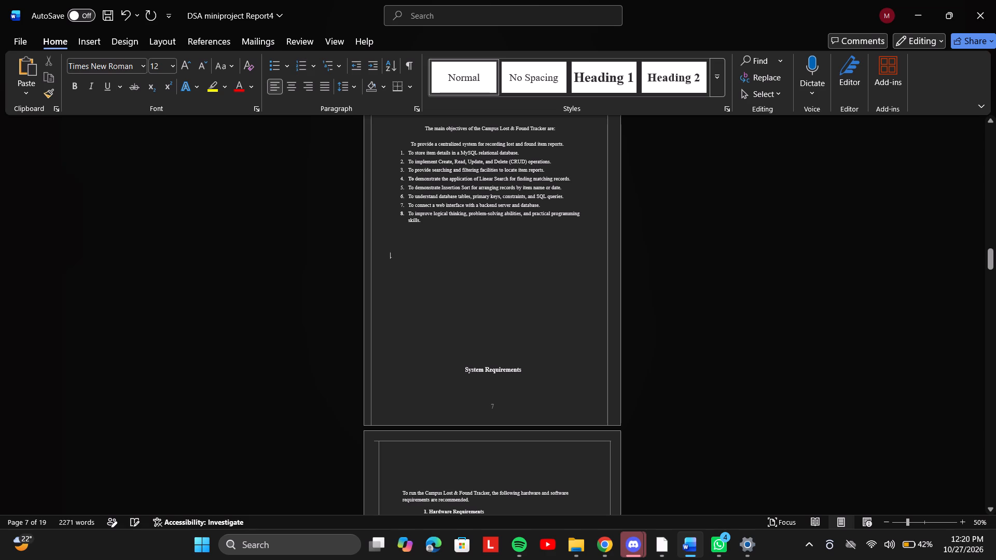
Add a blank line below the remaining objectives list so the System Requirements heading starts on page 8.
{"action": "key", "text": "Return"}
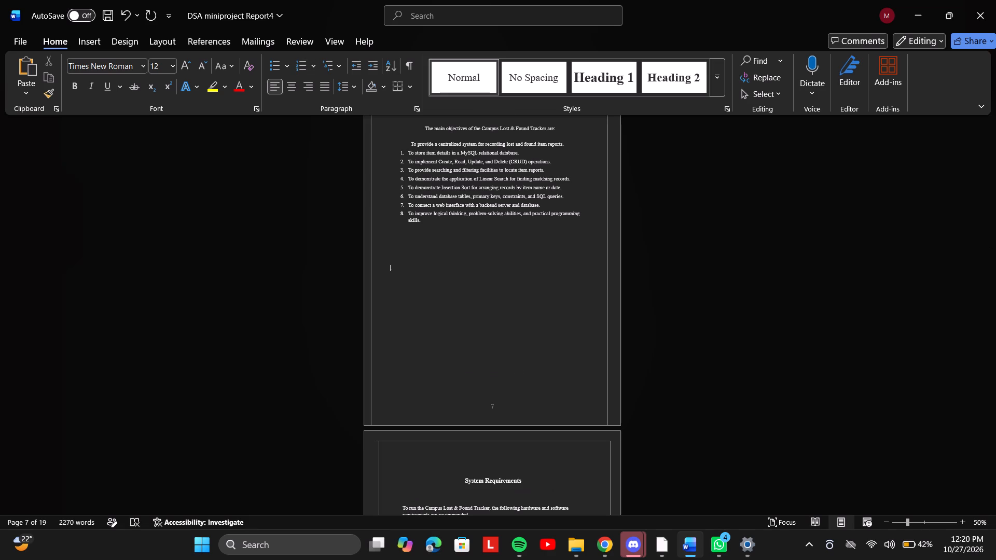
Check the layout from the System Requirements page through the database design and code pages to the References.
{"action": "scroll", "coordinate": [418, 290], "scroll_direction": "down", "scroll_amount": 3}
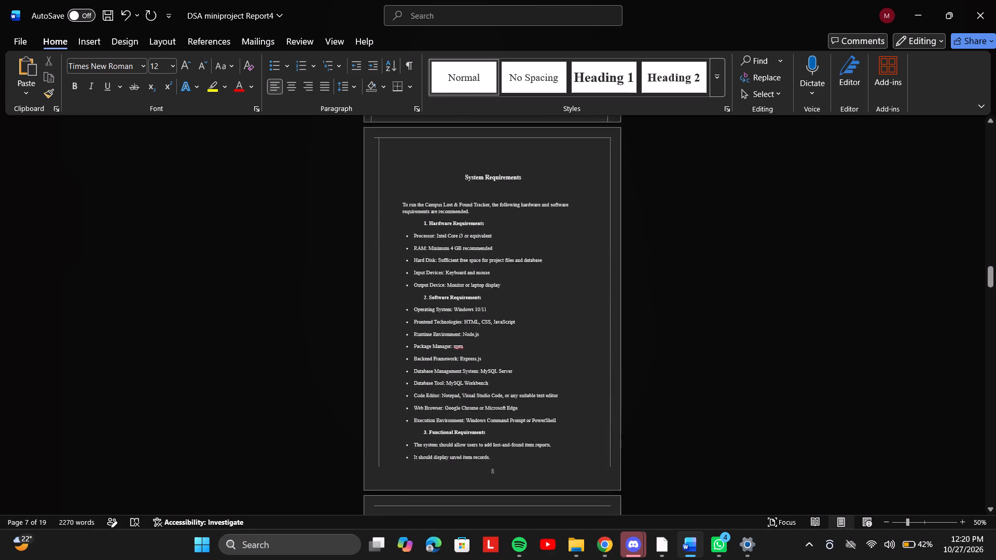
{"action": "scroll", "coordinate": [418, 290], "scroll_direction": "down", "scroll_amount": 4}
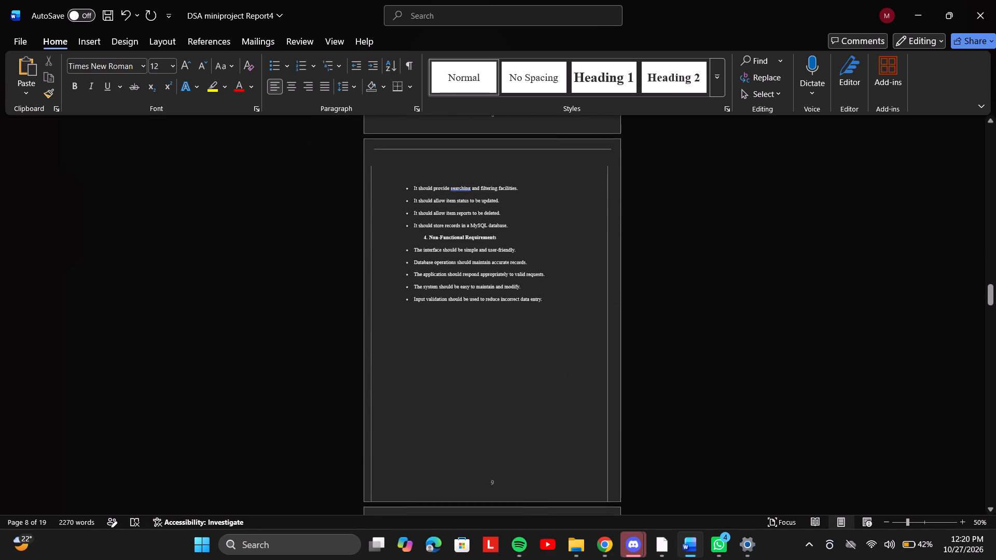
{"action": "scroll", "coordinate": [418, 290], "scroll_direction": "down", "scroll_amount": 10}
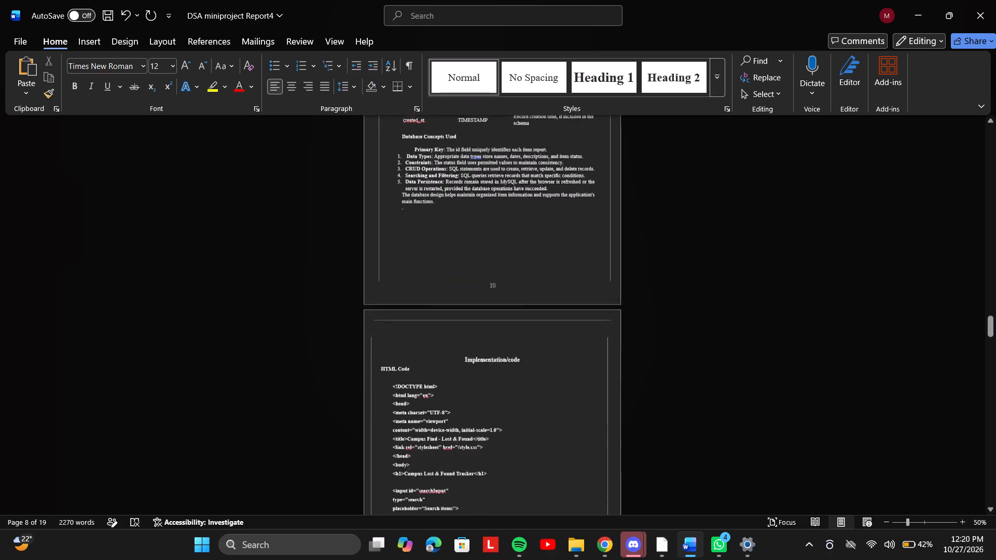
{"action": "scroll", "coordinate": [418, 290], "scroll_direction": "down", "scroll_amount": 10}
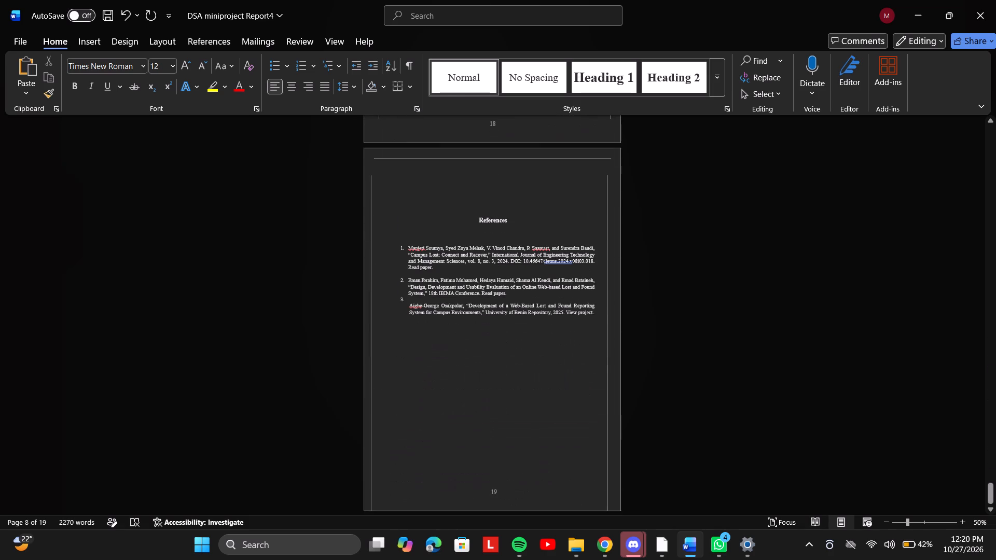
{"action": "scroll", "coordinate": [418, 290], "scroll_direction": "down", "scroll_amount": 13}
{"action": "scroll", "coordinate": [418, 290], "scroll_direction": "up", "scroll_amount": 17}
{"action": "scroll", "coordinate": [418, 290], "scroll_direction": "up", "scroll_amount": 10}
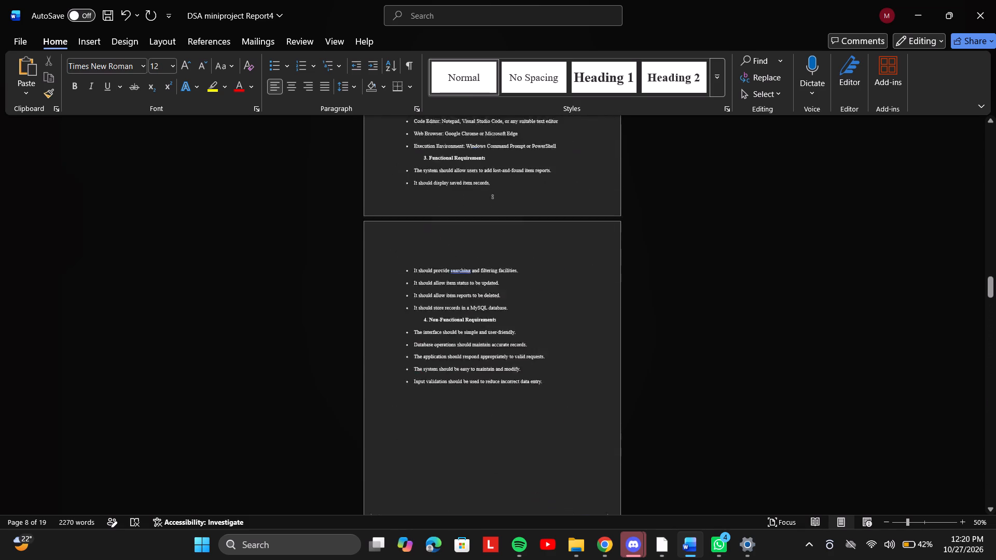
{"action": "scroll", "coordinate": [418, 290], "scroll_direction": "up", "scroll_amount": 20}
{"action": "scroll", "coordinate": [418, 290], "scroll_direction": "up", "scroll_amount": 12}
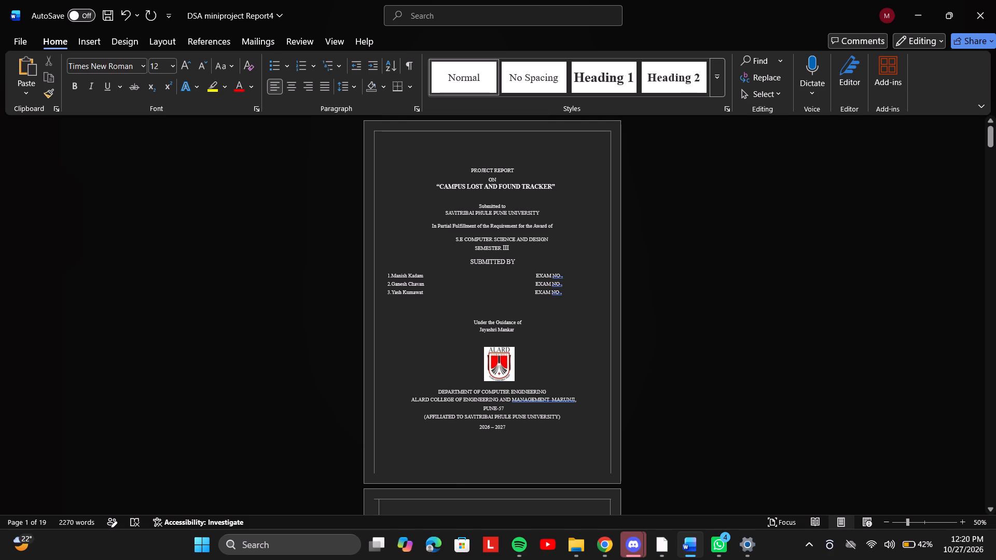
Review the title page, the certificate page and the start of the Acknowledgement for content and layout.
{"action": "scroll", "coordinate": [418, 290], "scroll_direction": "down", "scroll_amount": 1}
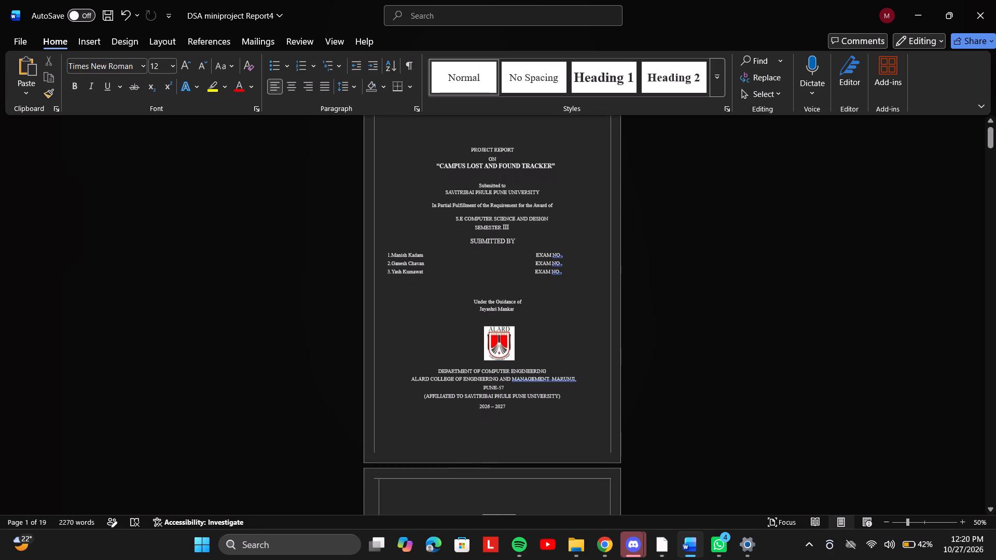
{"action": "scroll", "coordinate": [418, 290], "scroll_direction": "down", "scroll_amount": 2}
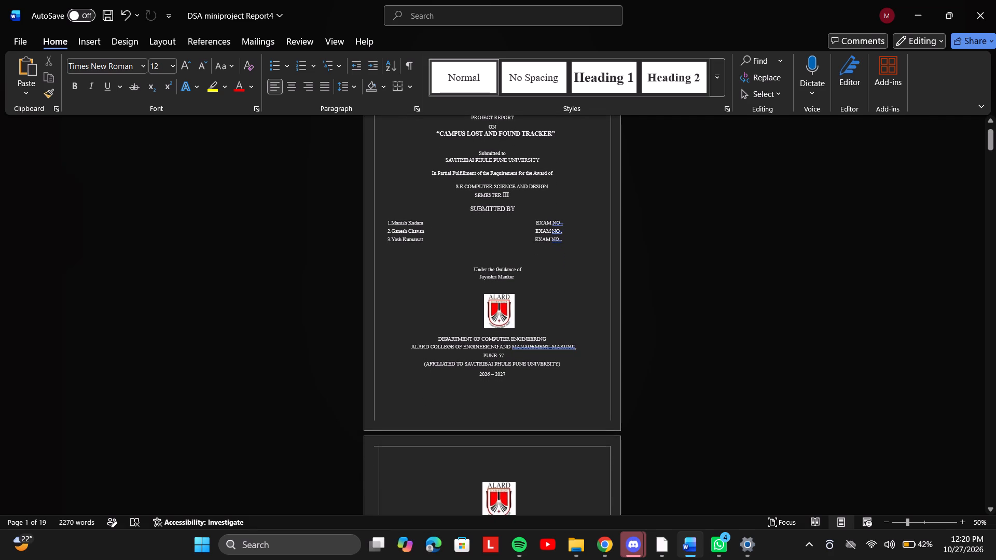
{"action": "scroll", "coordinate": [471, 288], "scroll_direction": "down", "scroll_amount": 1}
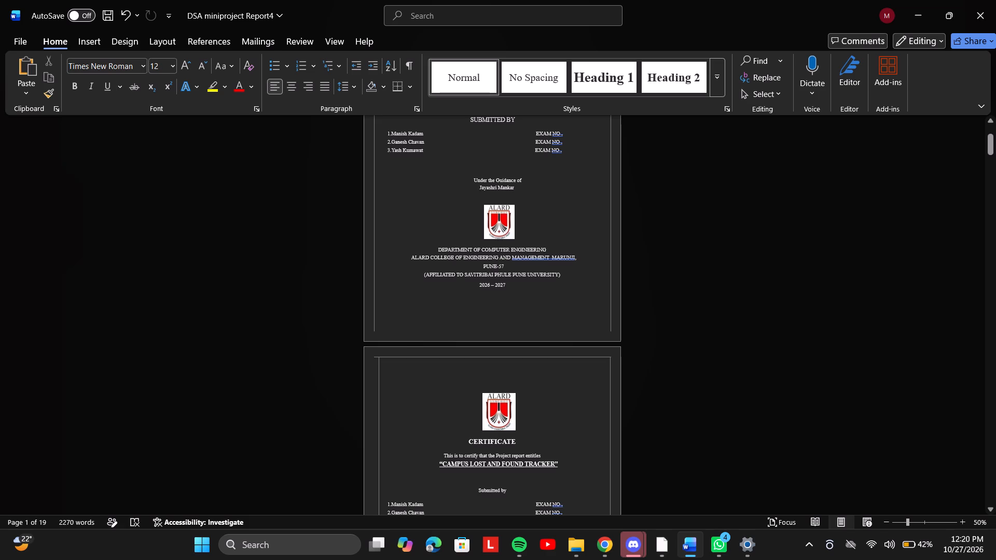
{"action": "scroll", "coordinate": [471, 288], "scroll_direction": "down", "scroll_amount": 3}
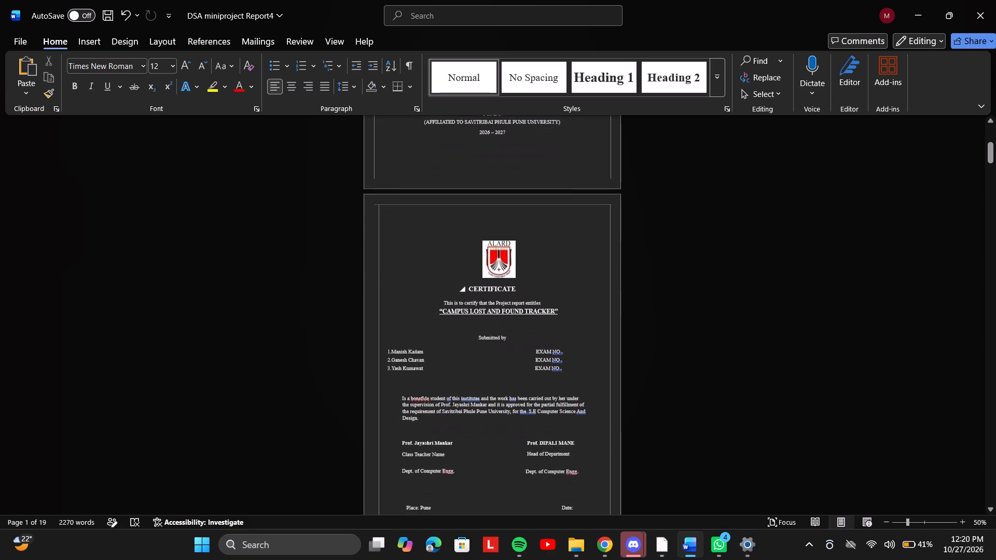
{"action": "scroll", "coordinate": [471, 288], "scroll_direction": "down", "scroll_amount": 1}
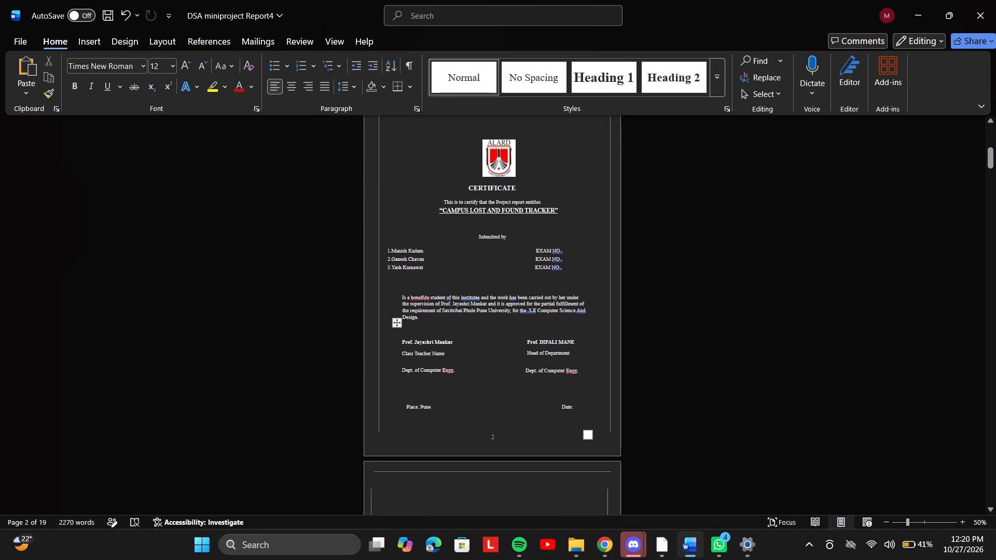
{"action": "scroll", "coordinate": [447, 367], "scroll_direction": "down", "scroll_amount": 1}
{"action": "scroll", "coordinate": [447, 367], "scroll_direction": "right", "scroll_amount": 1}
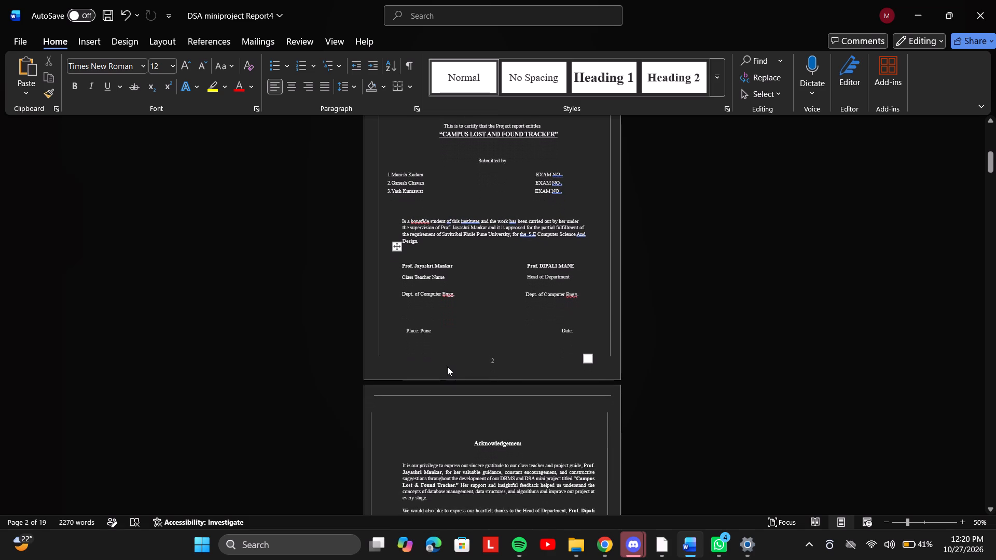
{"action": "scroll", "coordinate": [447, 367], "scroll_direction": "down", "scroll_amount": 2}
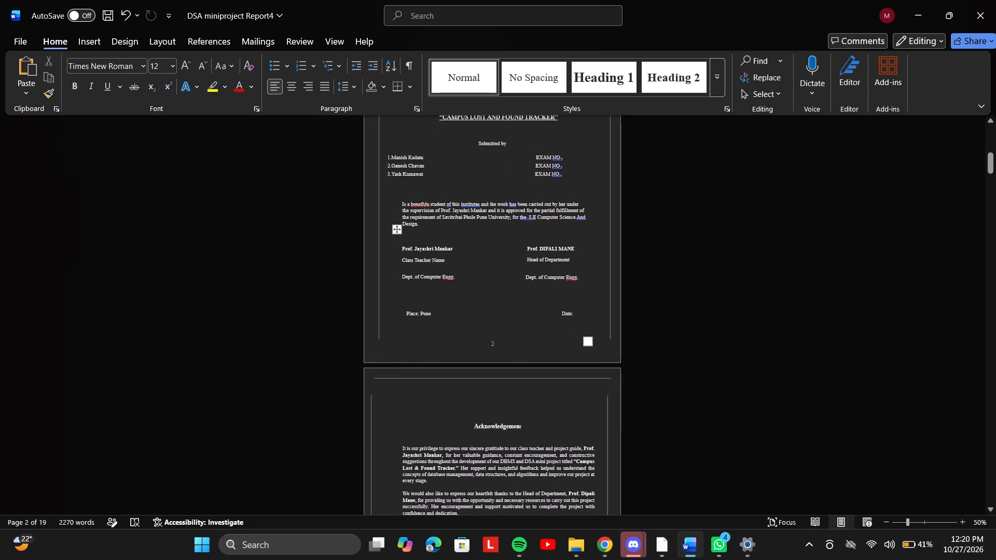
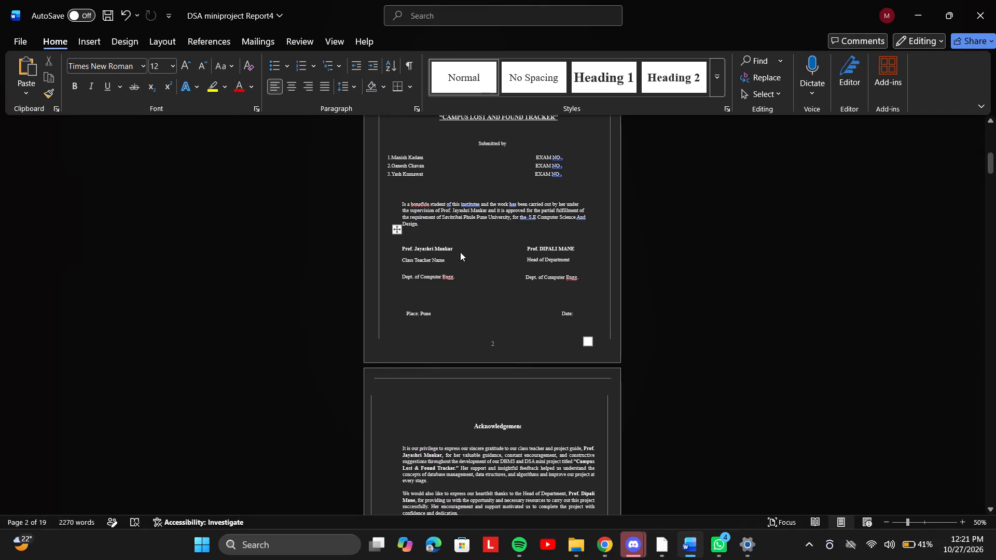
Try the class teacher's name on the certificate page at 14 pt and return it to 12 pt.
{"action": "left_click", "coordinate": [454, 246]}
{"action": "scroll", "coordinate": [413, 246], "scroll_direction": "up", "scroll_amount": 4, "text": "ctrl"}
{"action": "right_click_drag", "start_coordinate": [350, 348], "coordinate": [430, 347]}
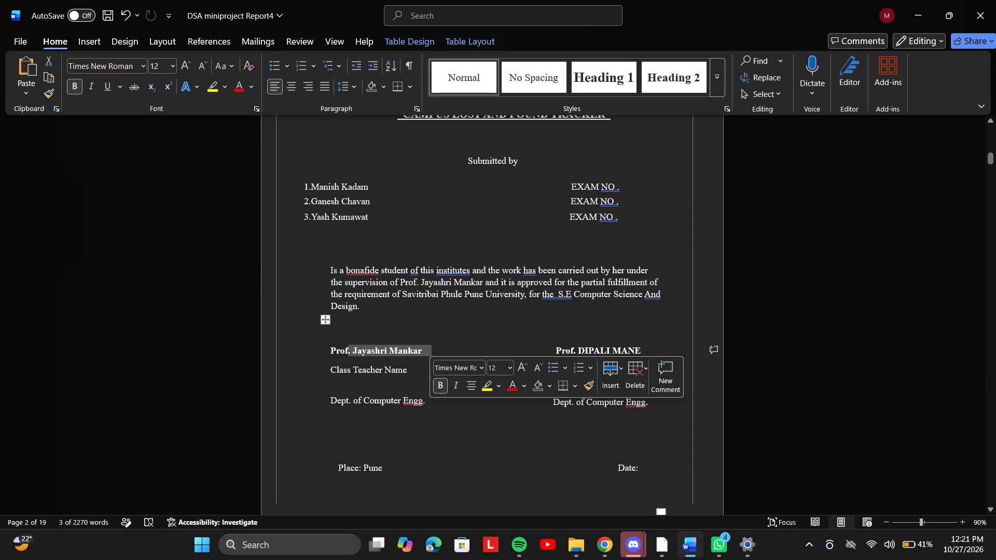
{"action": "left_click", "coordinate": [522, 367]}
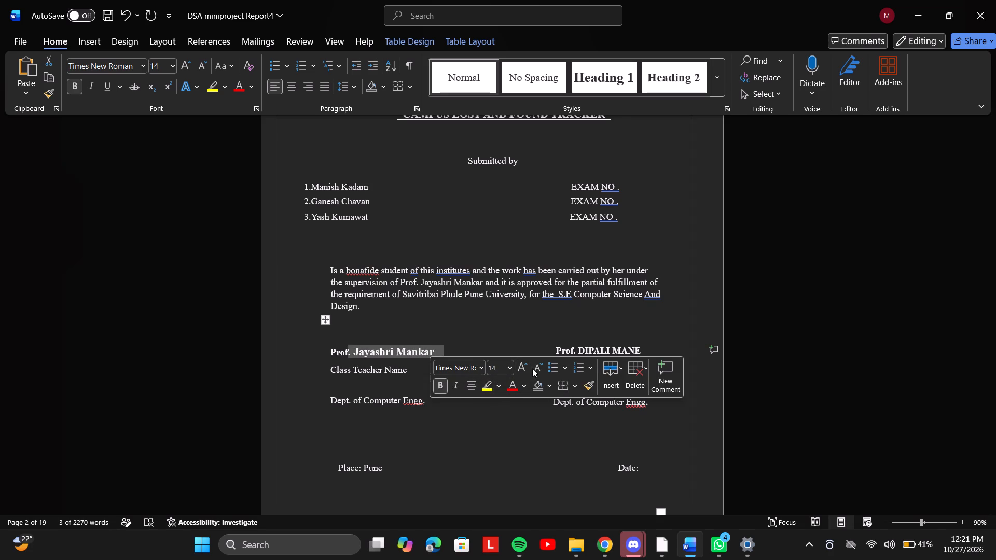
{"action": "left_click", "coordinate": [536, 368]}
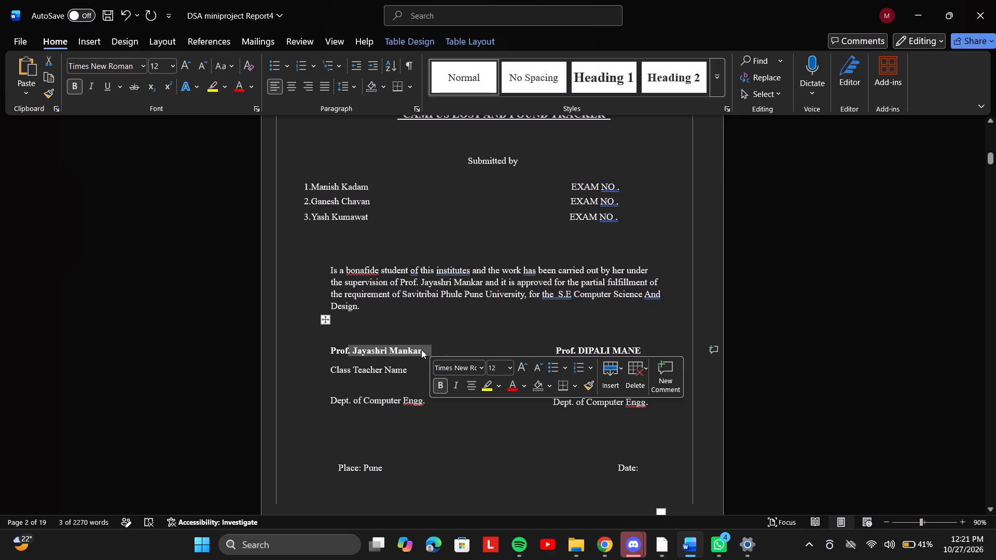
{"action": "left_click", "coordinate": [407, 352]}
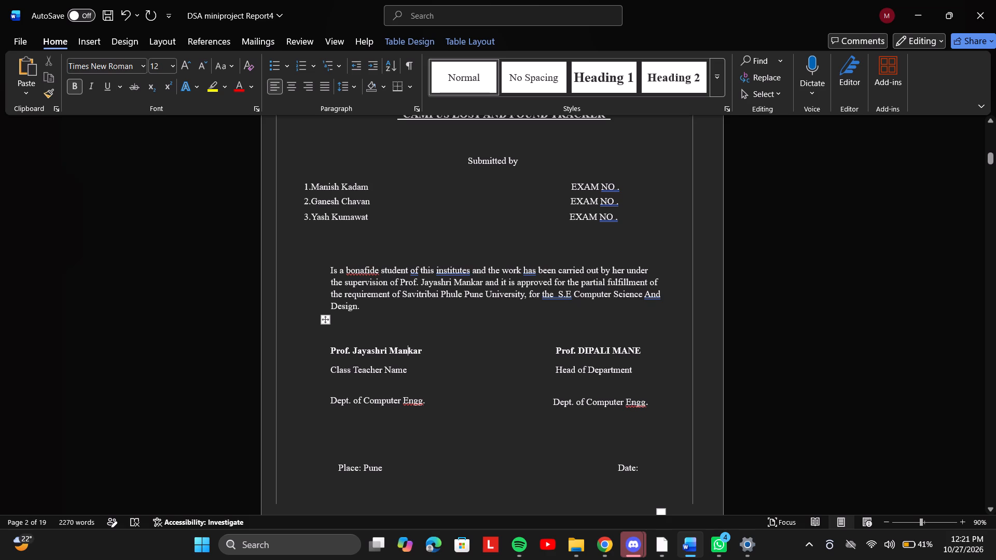
Replace the class teacher's name after "Prof." in the certificate signature block with her first name in capitals, spelled JAYESHRI.
{"action": "left_click_drag", "start_coordinate": [353, 349], "coordinate": [426, 355]}
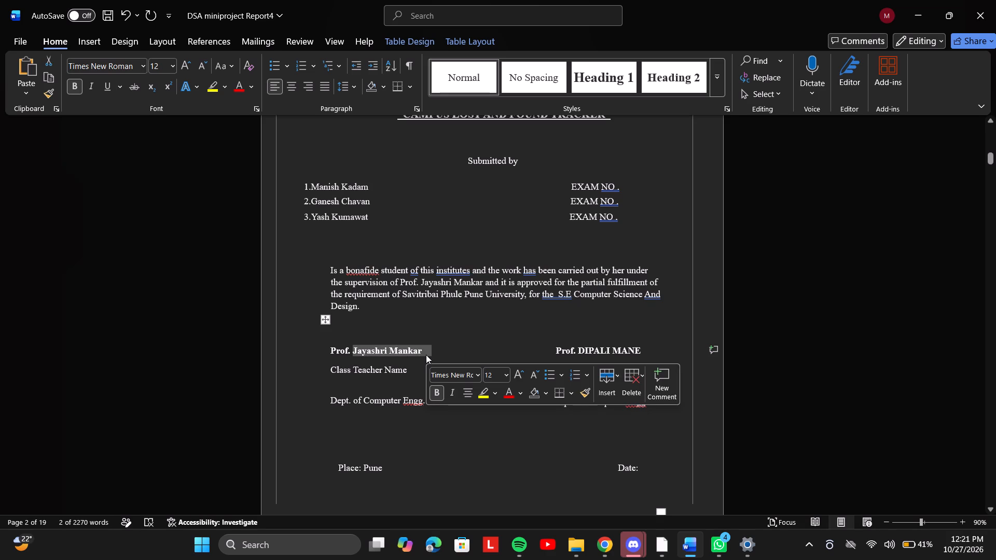
{"action": "left_click", "coordinate": [402, 371]}
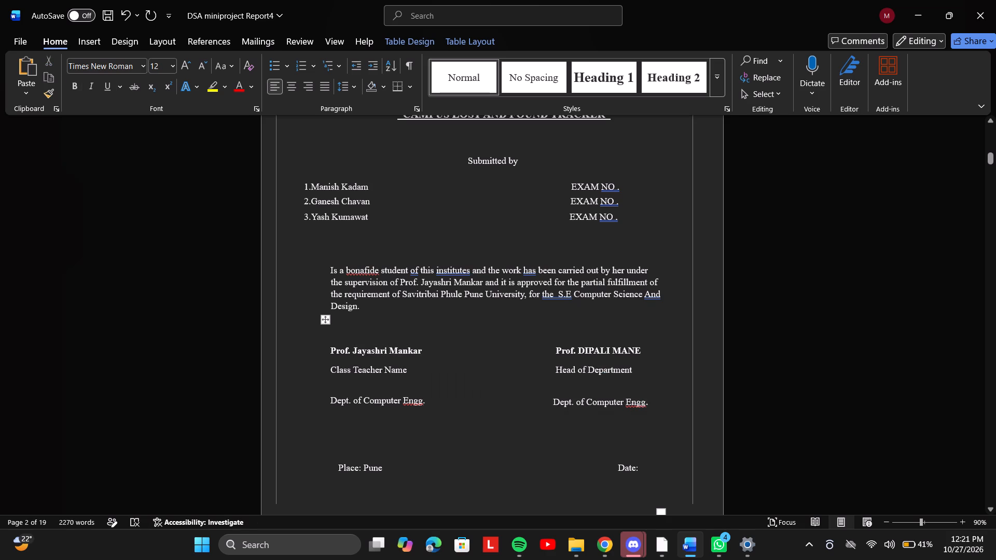
{"action": "left_click", "coordinate": [422, 352]}
{"action": "key", "text": "BackSpace"}
{"action": "key", "text": "BackSpace"}
{"action": "key", "text": "BackSpace"}
{"action": "key", "text": "BackSpace"}
{"action": "key", "text": "BackSpace"}
{"action": "key", "text": "BackSpace"}
{"action": "key", "text": "BackSpace"}
{"action": "key", "text": "BackSpace"}
{"action": "key", "text": "BackSpace"}
{"action": "key", "text": "BackSpace"}
{"action": "key", "text": "BackSpace"}
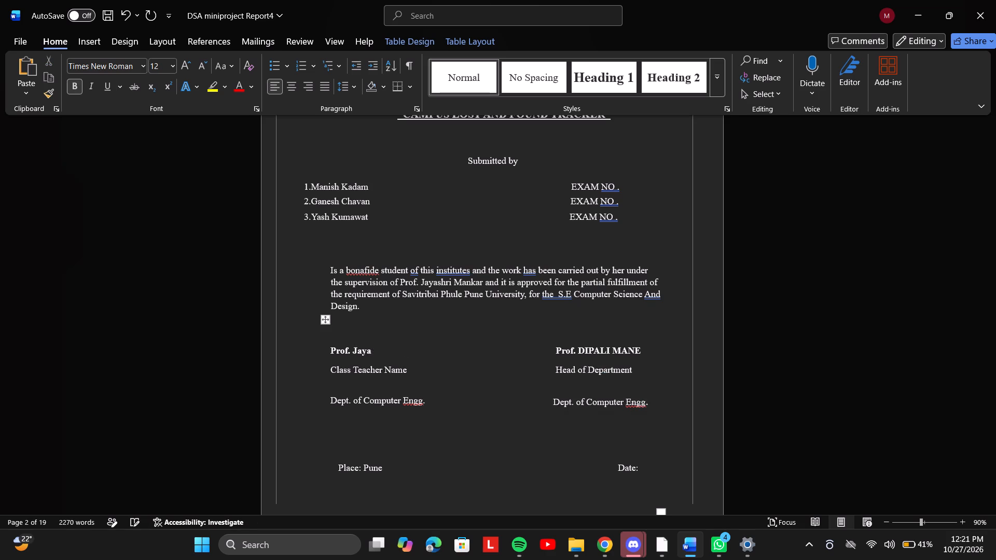
{"action": "key", "text": "BackSpace"}
{"action": "key", "text": "BackSpace"}
{"action": "key", "text": "BackSpace"}
{"action": "key", "text": "BackSpace"}
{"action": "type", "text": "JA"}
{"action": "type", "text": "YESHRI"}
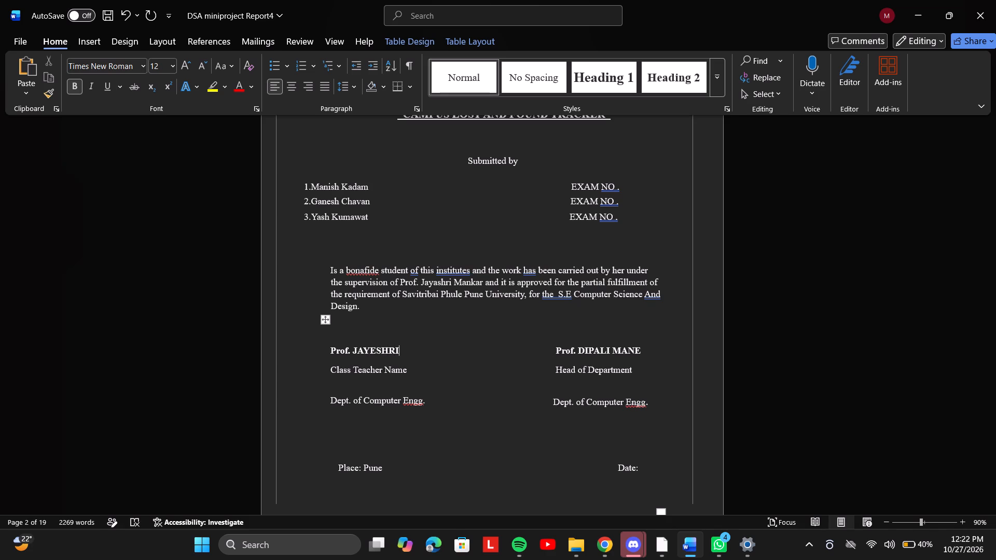
Check the guide's name on the title page and correct the capitalised first name on the certificate so that ASHRI follows JAY.
{"action": "scroll", "coordinate": [422, 352], "scroll_direction": "up", "scroll_amount": 3}
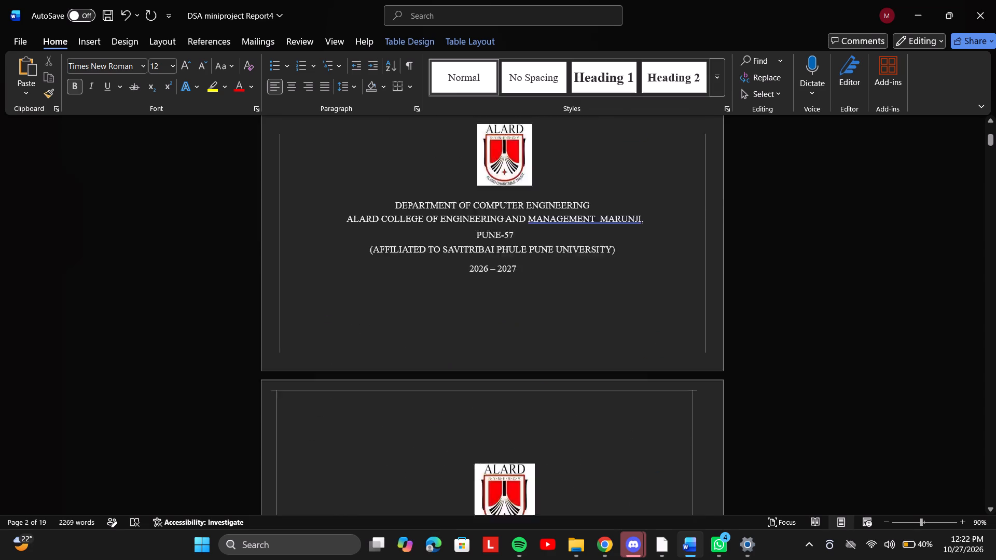
{"action": "scroll", "coordinate": [422, 352], "scroll_direction": "up", "scroll_amount": 1}
{"action": "scroll", "coordinate": [422, 352], "scroll_direction": "down", "scroll_amount": 2}
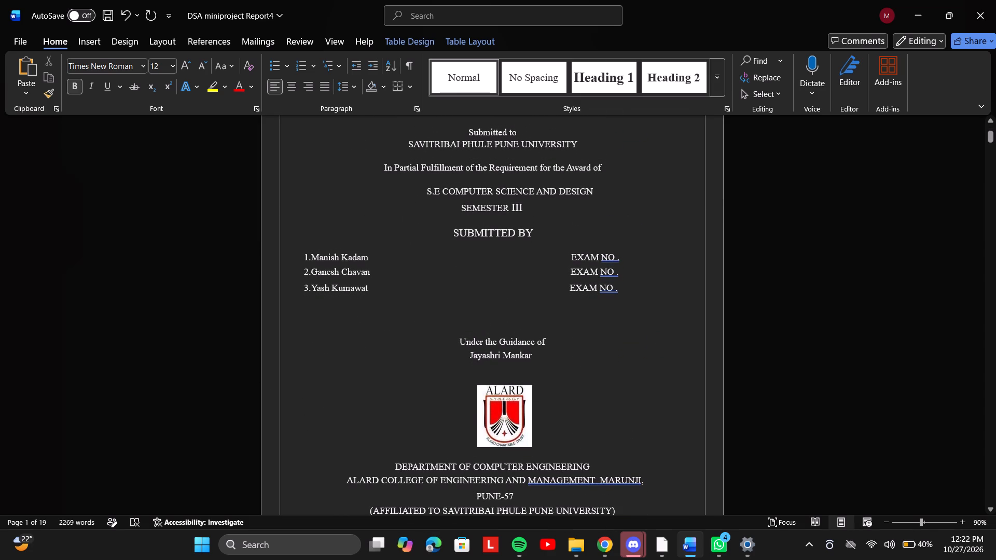
{"action": "scroll", "coordinate": [422, 352], "scroll_direction": "down", "scroll_amount": 1}
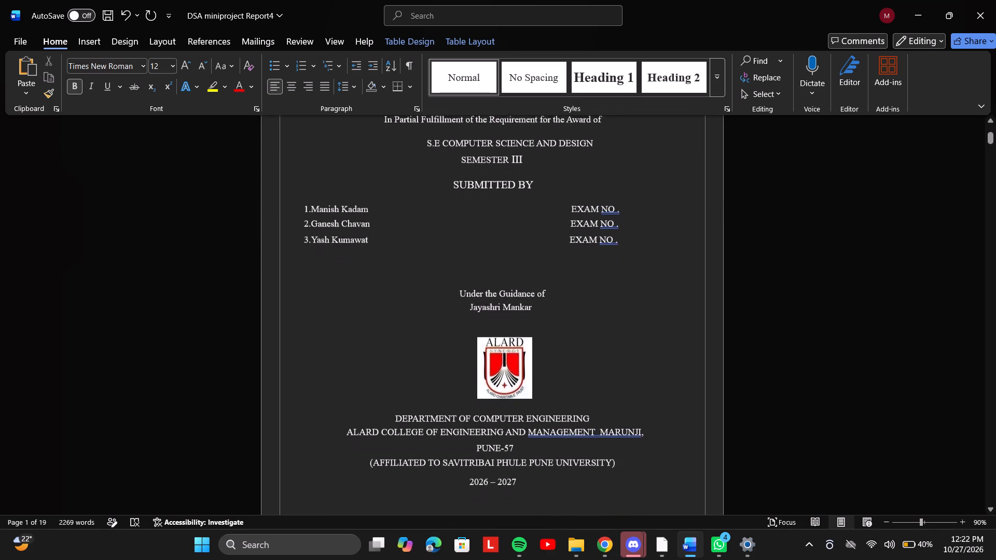
{"action": "scroll", "coordinate": [422, 352], "scroll_direction": "down", "scroll_amount": 1}
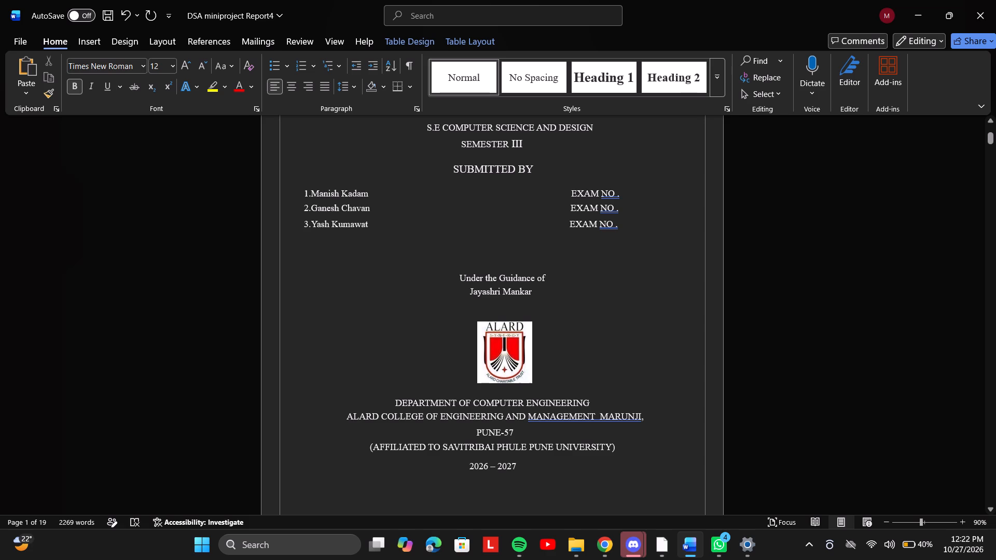
{"action": "scroll", "coordinate": [452, 385], "scroll_direction": "down", "scroll_amount": 3}
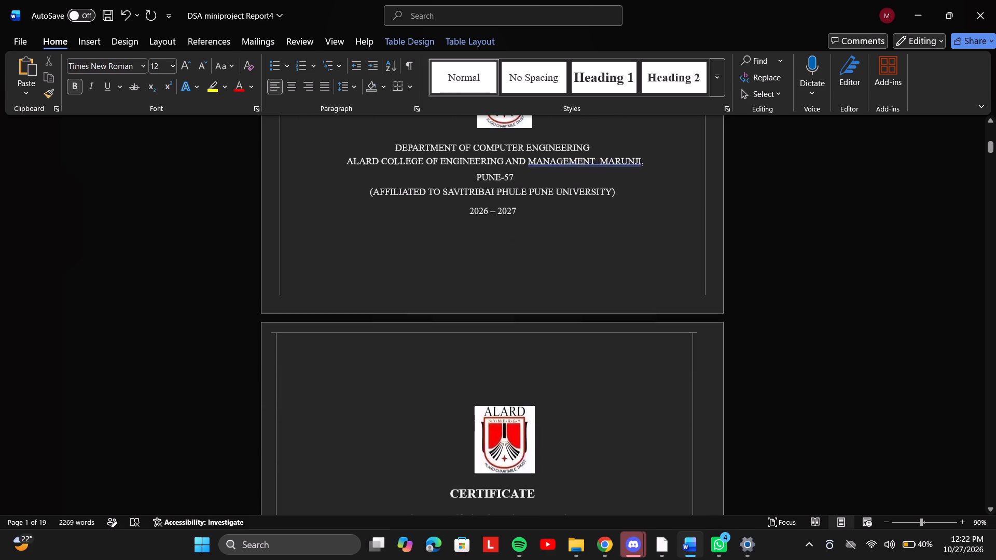
{"action": "scroll", "coordinate": [452, 385], "scroll_direction": "down", "scroll_amount": 3}
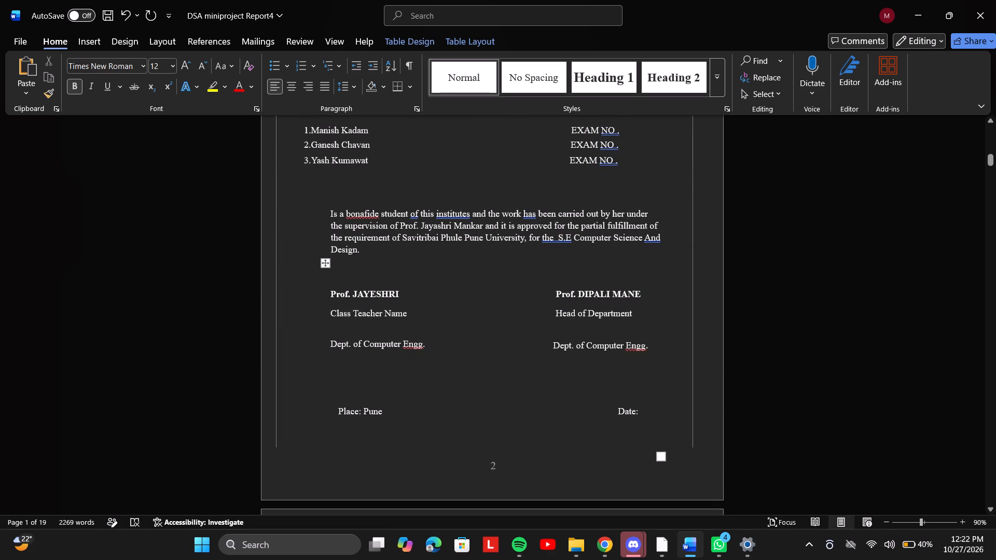
{"action": "key", "text": "BackSpace"}
{"action": "key", "text": "BackSpace"}
{"action": "key", "text": "BackSpace"}
{"action": "key", "text": "BackSpace"}
{"action": "key", "text": "BackSpace"}
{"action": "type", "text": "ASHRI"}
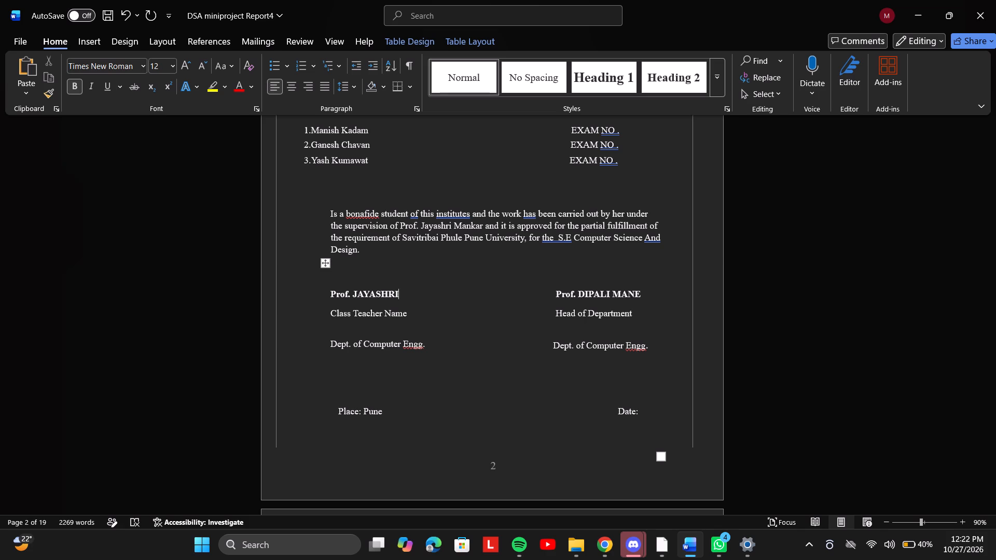
{"action": "scroll", "coordinate": [434, 358], "scroll_direction": "up", "scroll_amount": 1}
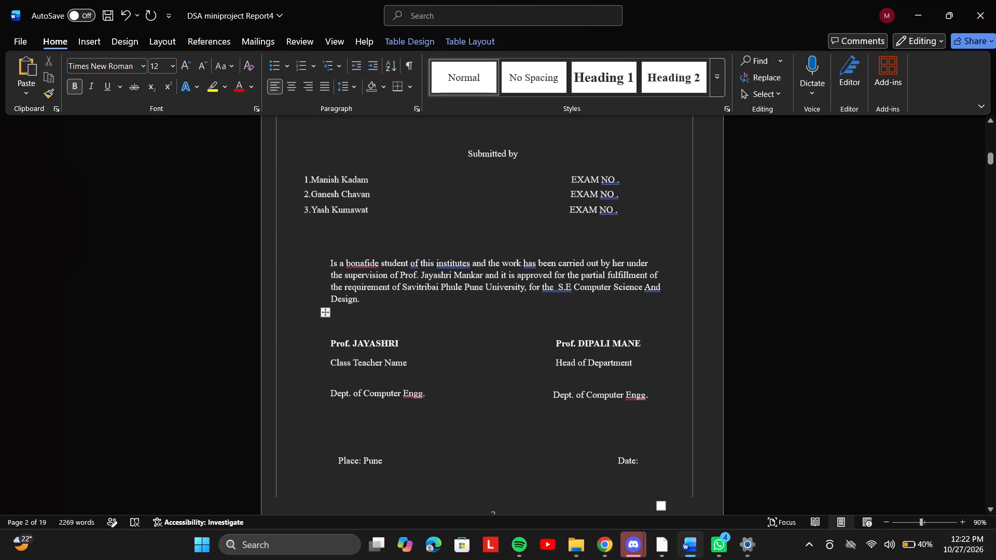
{"action": "scroll", "coordinate": [434, 358], "scroll_direction": "up", "scroll_amount": 3}
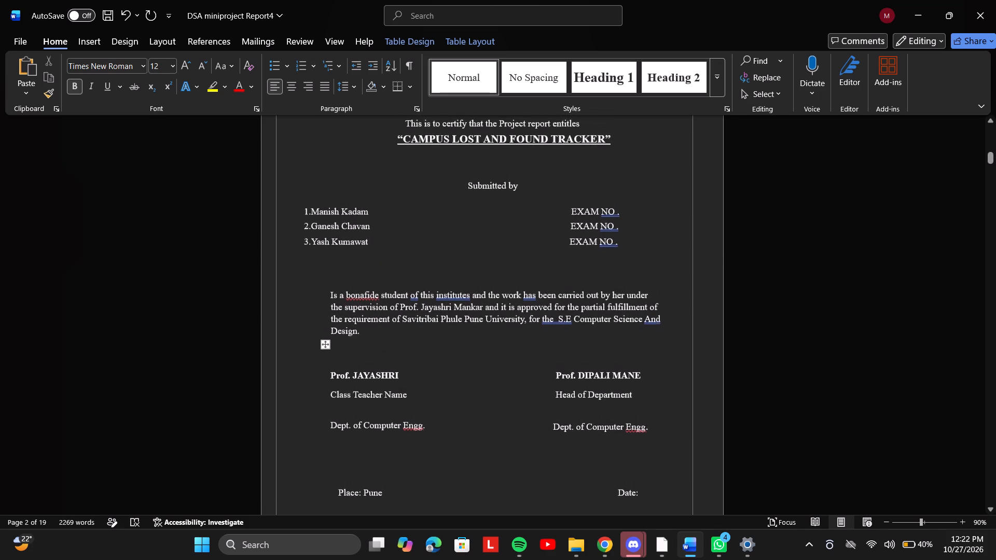
{"action": "scroll", "coordinate": [434, 358], "scroll_direction": "up", "scroll_amount": 3}
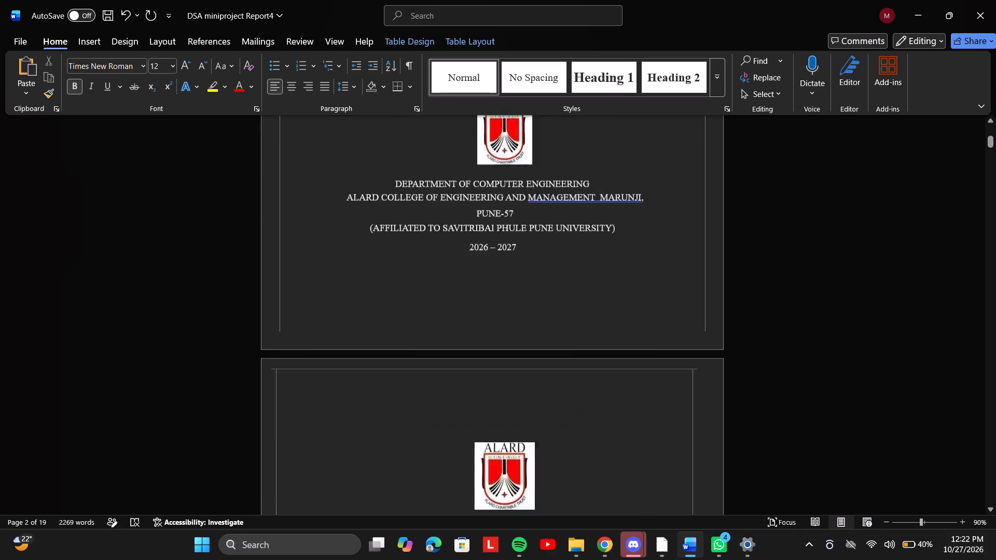
{"action": "scroll", "coordinate": [434, 358], "scroll_direction": "up", "scroll_amount": 2}
{"action": "scroll", "coordinate": [434, 358], "scroll_direction": "down", "scroll_amount": 1}
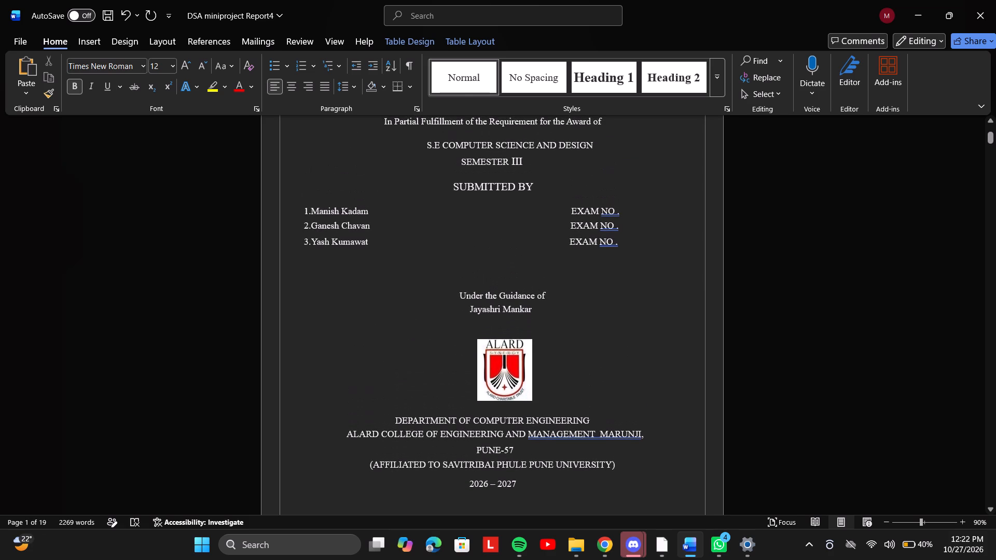
{"action": "scroll", "coordinate": [434, 358], "scroll_direction": "down", "scroll_amount": 1}
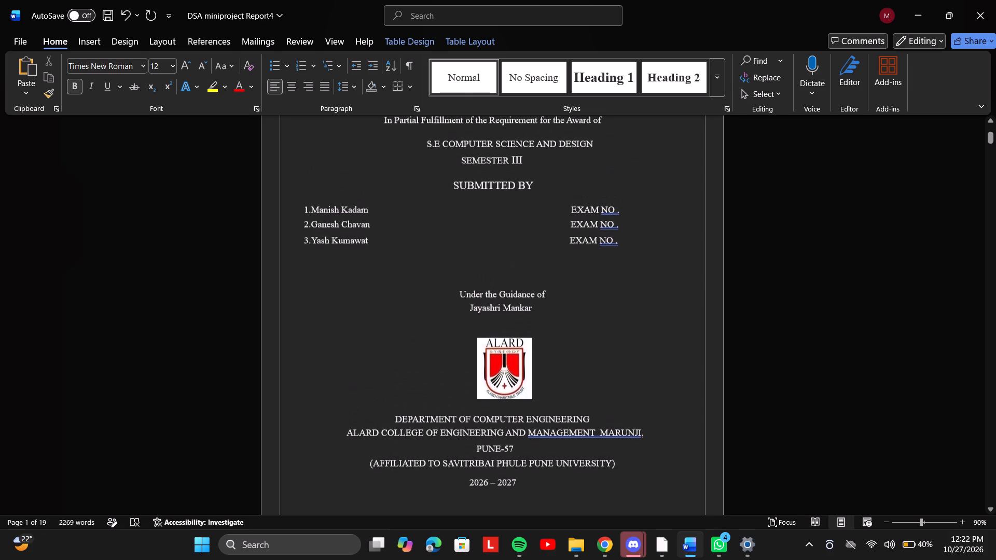
{"action": "scroll", "coordinate": [434, 358], "scroll_direction": "down", "scroll_amount": 4}
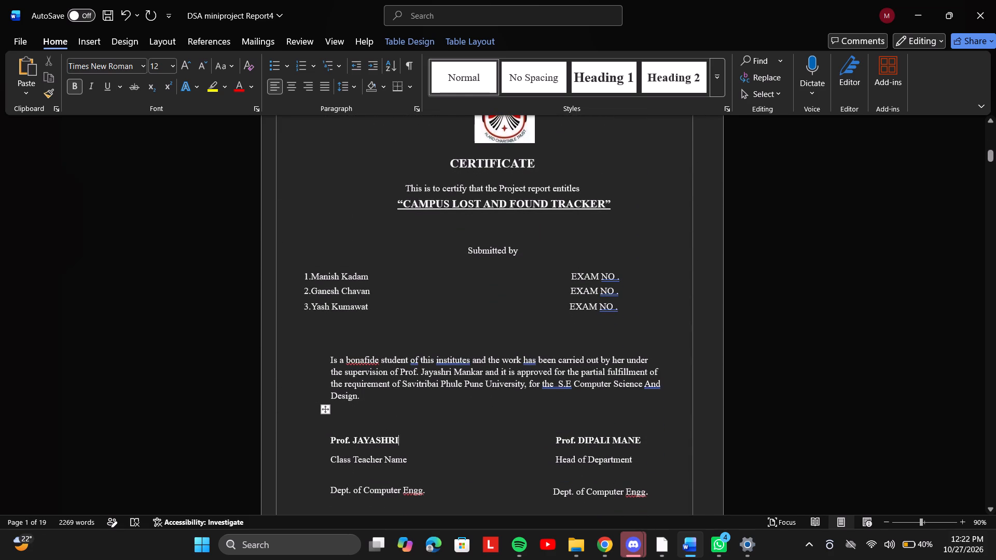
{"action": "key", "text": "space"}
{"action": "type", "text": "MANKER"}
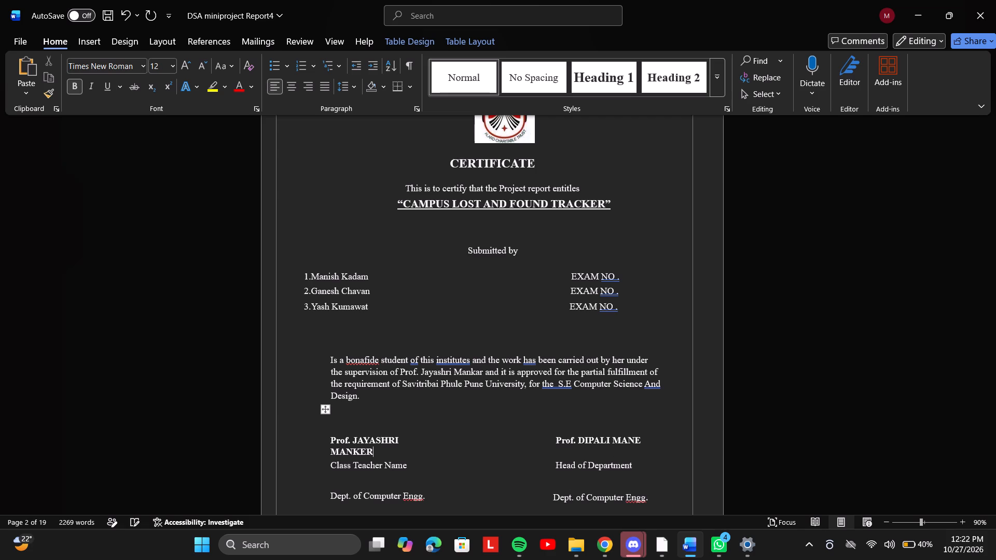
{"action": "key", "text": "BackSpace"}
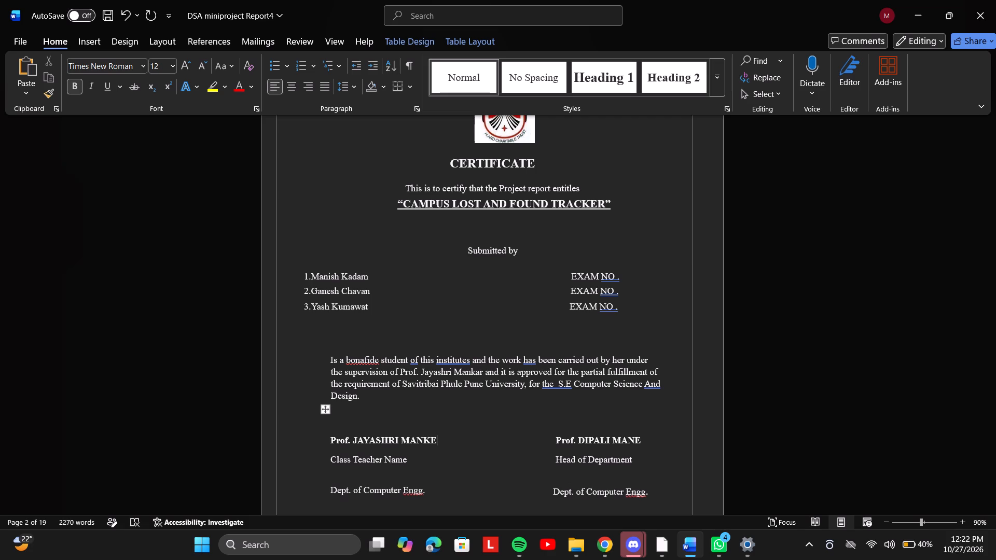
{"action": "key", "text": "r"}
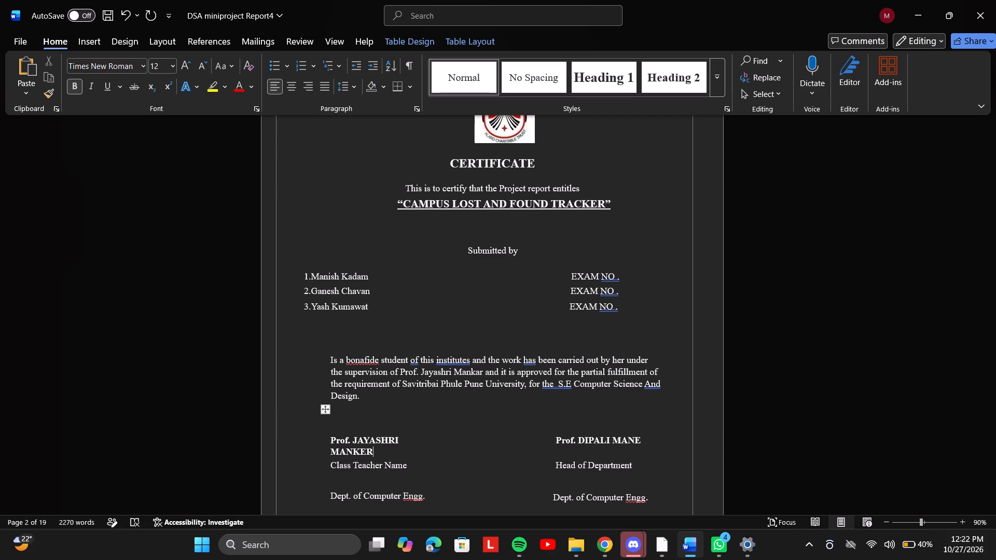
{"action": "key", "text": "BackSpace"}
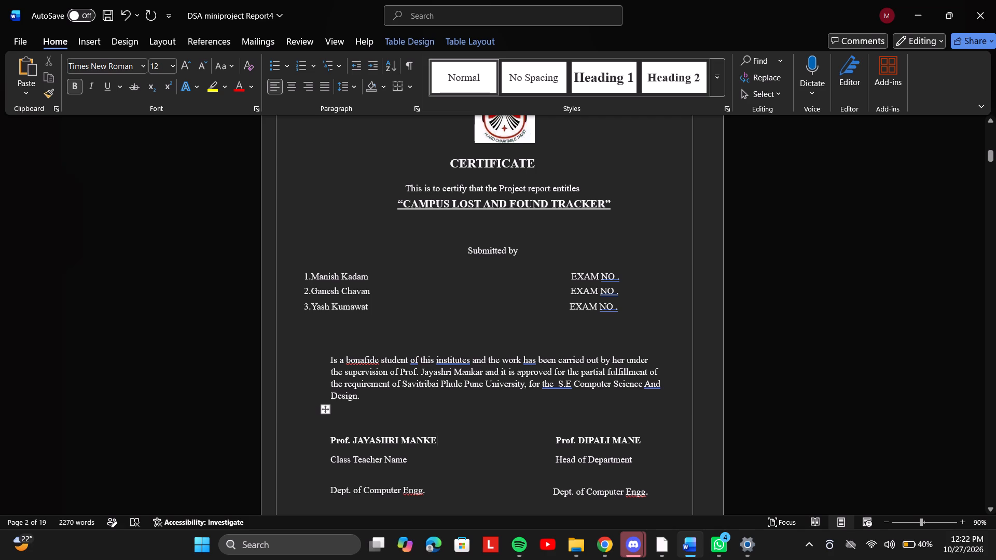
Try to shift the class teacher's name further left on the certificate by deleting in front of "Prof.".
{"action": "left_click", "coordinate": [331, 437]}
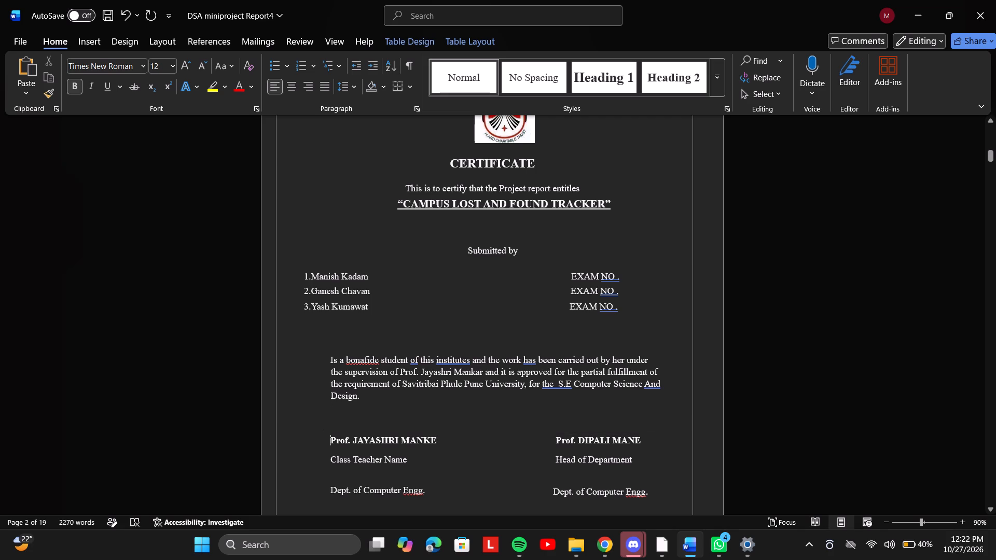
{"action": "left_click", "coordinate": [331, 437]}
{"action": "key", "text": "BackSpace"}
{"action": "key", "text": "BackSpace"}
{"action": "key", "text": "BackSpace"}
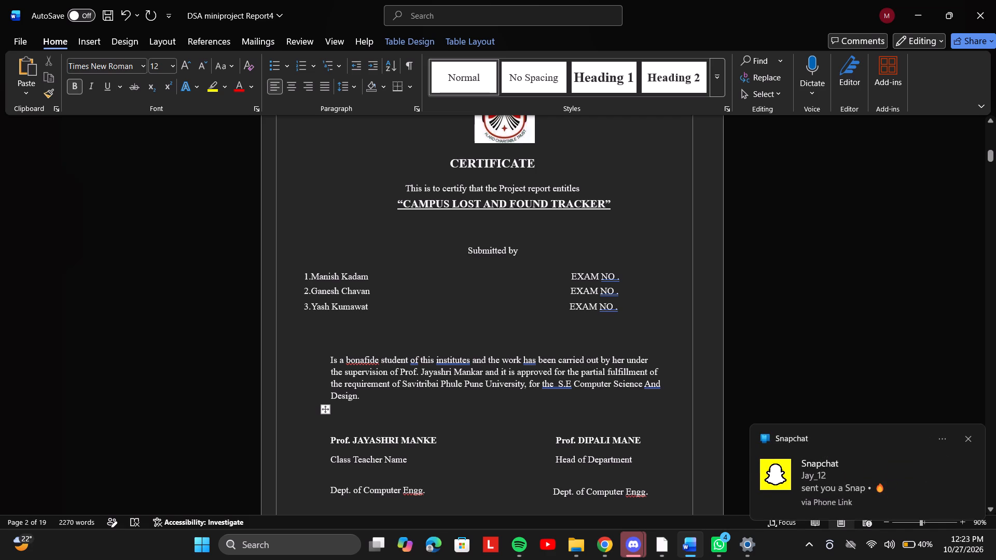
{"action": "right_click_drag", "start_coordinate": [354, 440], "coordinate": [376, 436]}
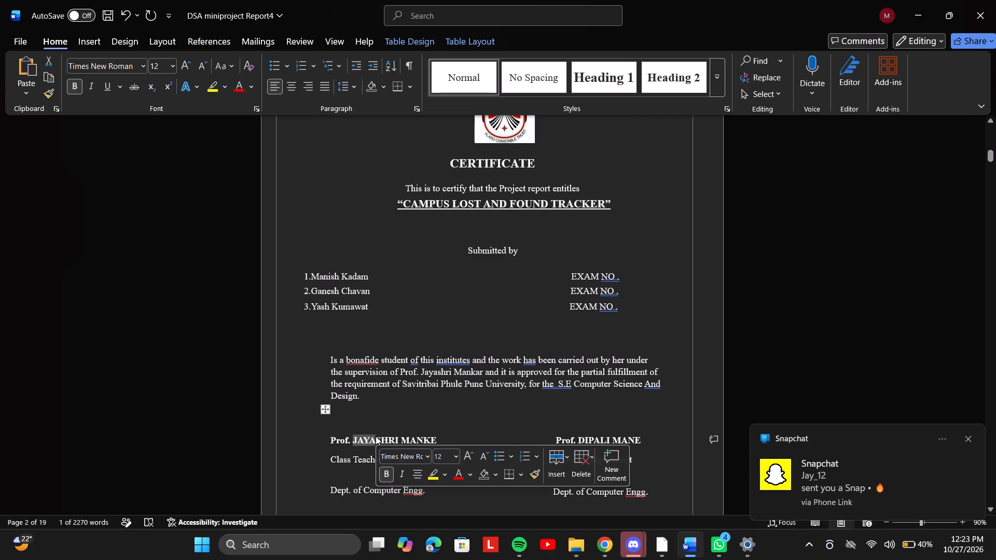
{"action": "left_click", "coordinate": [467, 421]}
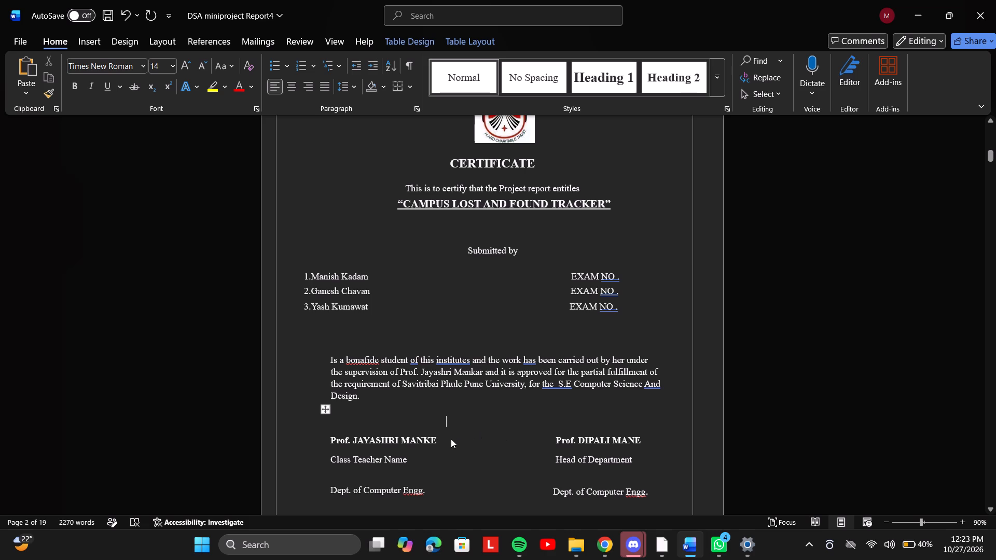
{"action": "left_click", "coordinate": [437, 438]}
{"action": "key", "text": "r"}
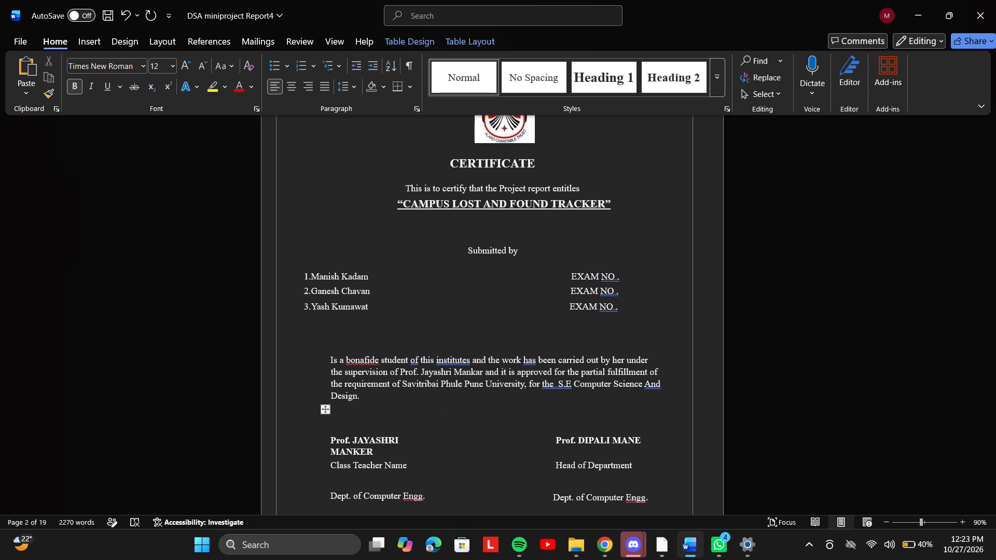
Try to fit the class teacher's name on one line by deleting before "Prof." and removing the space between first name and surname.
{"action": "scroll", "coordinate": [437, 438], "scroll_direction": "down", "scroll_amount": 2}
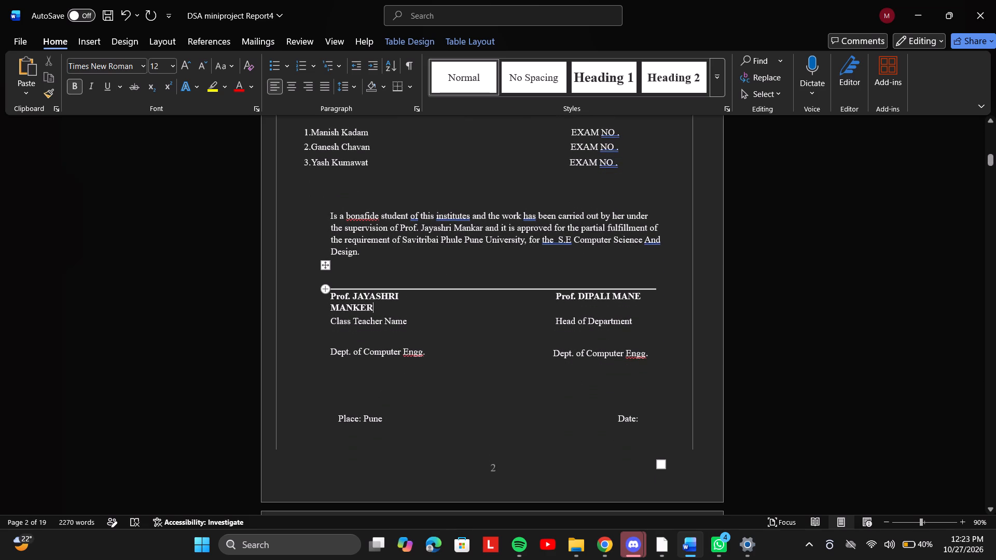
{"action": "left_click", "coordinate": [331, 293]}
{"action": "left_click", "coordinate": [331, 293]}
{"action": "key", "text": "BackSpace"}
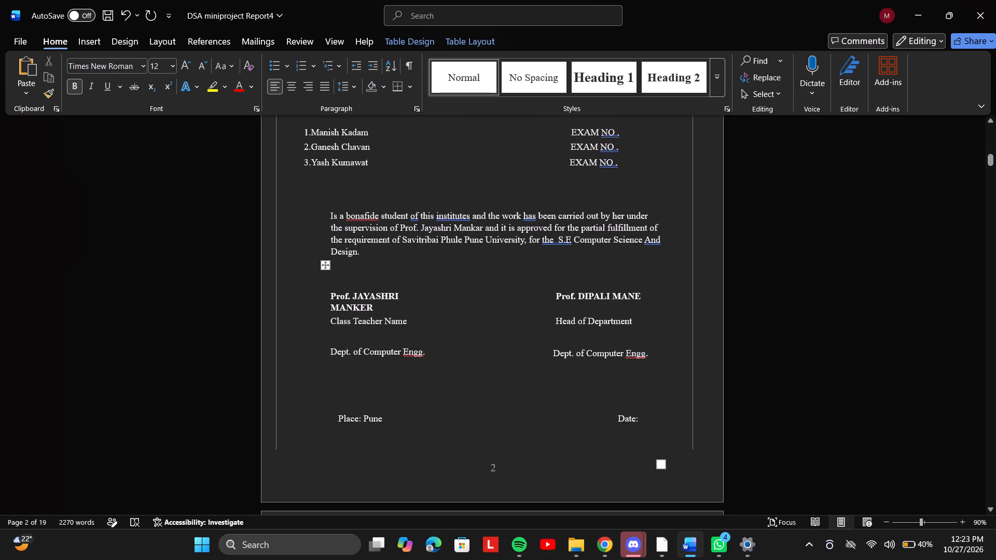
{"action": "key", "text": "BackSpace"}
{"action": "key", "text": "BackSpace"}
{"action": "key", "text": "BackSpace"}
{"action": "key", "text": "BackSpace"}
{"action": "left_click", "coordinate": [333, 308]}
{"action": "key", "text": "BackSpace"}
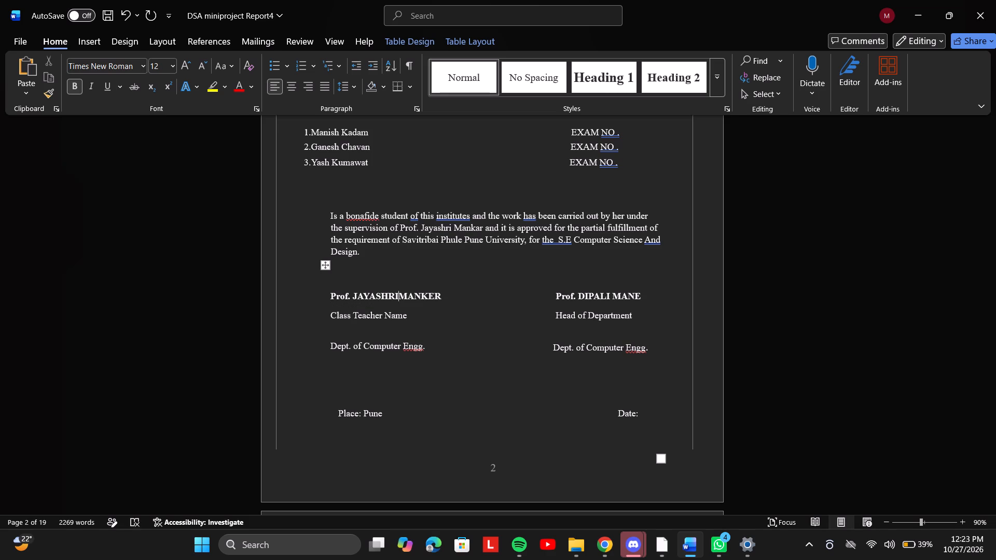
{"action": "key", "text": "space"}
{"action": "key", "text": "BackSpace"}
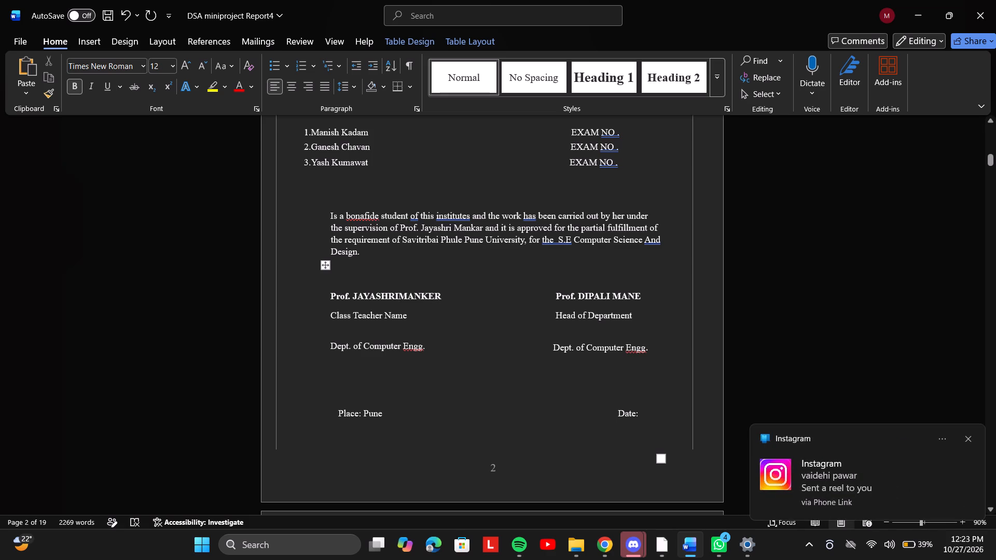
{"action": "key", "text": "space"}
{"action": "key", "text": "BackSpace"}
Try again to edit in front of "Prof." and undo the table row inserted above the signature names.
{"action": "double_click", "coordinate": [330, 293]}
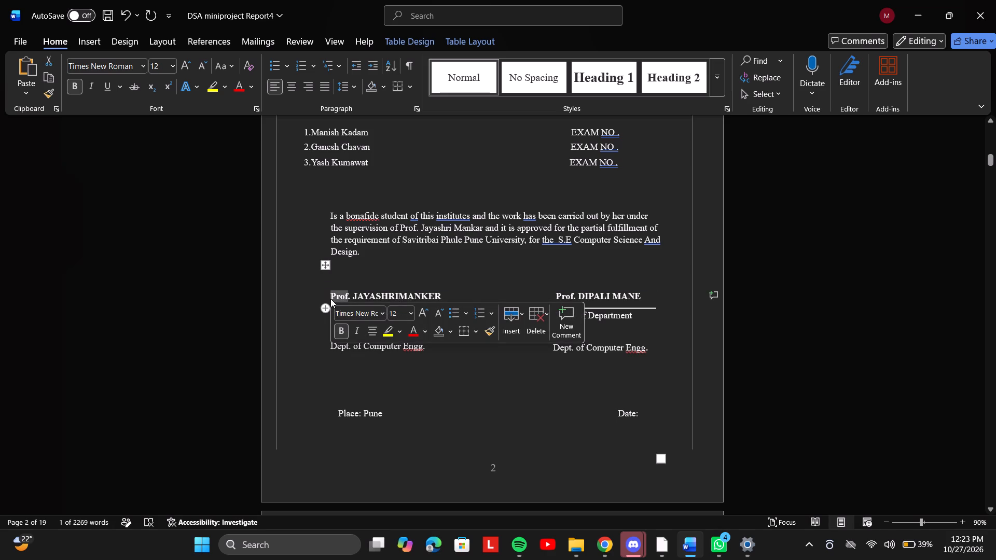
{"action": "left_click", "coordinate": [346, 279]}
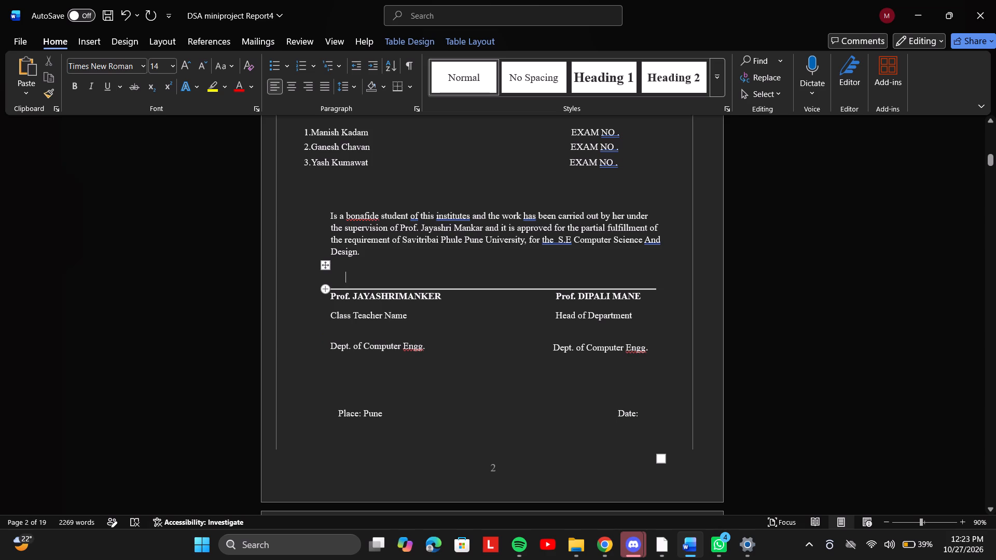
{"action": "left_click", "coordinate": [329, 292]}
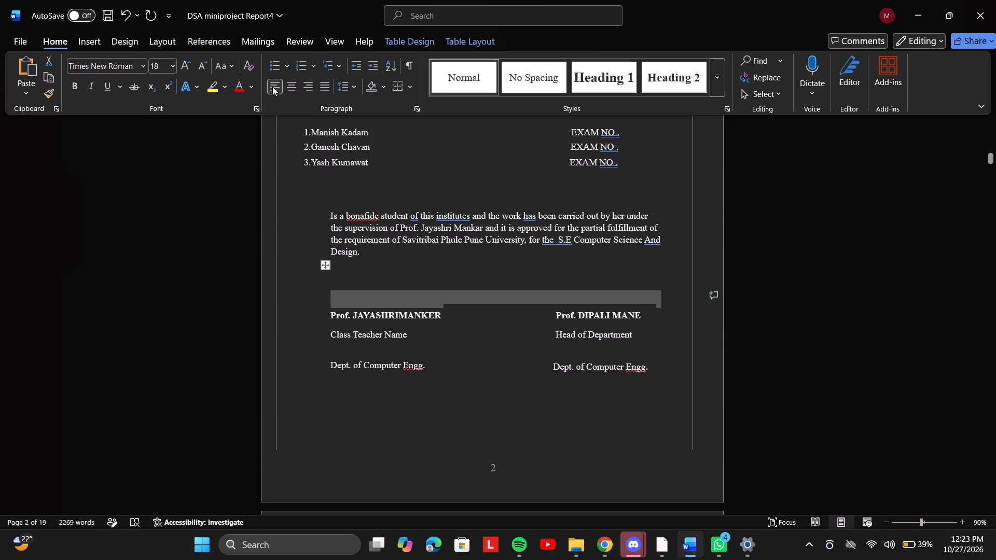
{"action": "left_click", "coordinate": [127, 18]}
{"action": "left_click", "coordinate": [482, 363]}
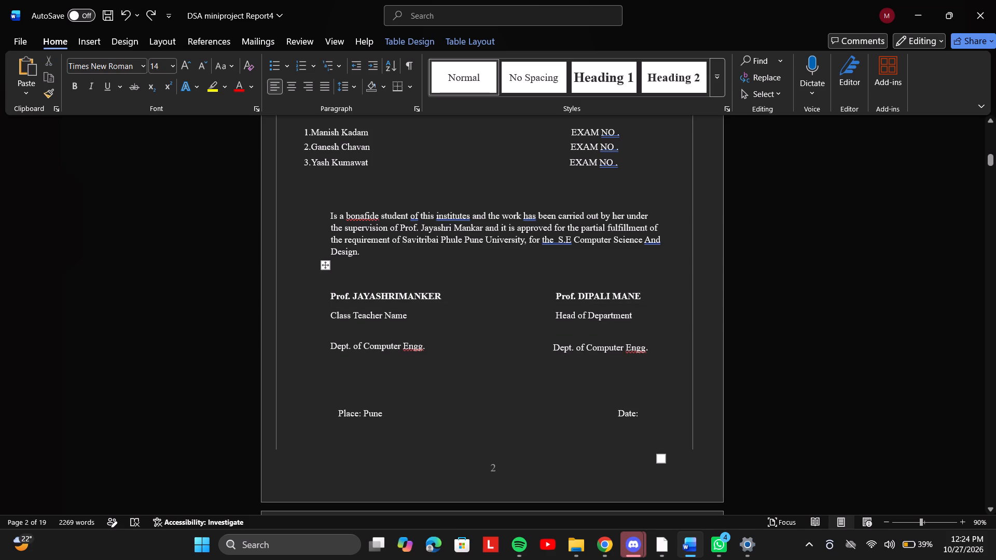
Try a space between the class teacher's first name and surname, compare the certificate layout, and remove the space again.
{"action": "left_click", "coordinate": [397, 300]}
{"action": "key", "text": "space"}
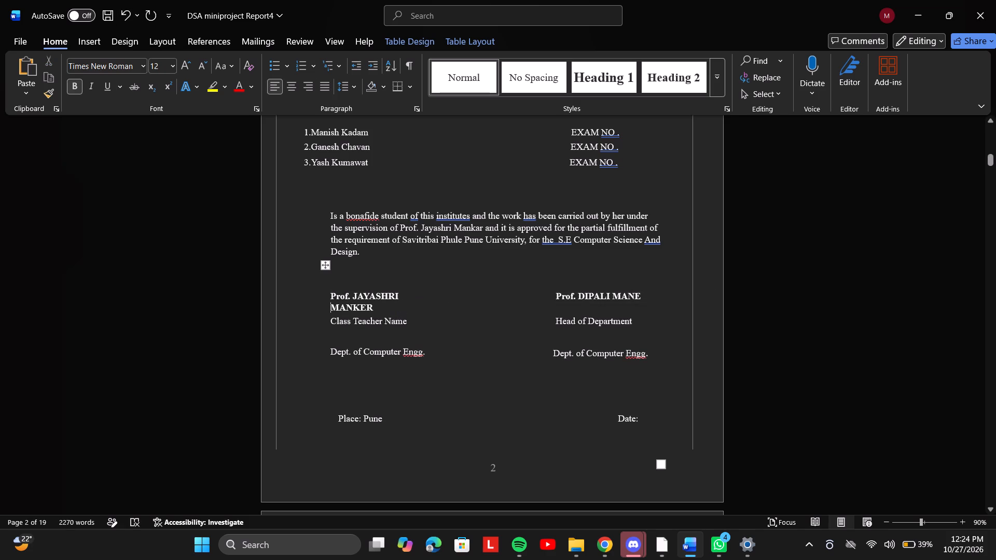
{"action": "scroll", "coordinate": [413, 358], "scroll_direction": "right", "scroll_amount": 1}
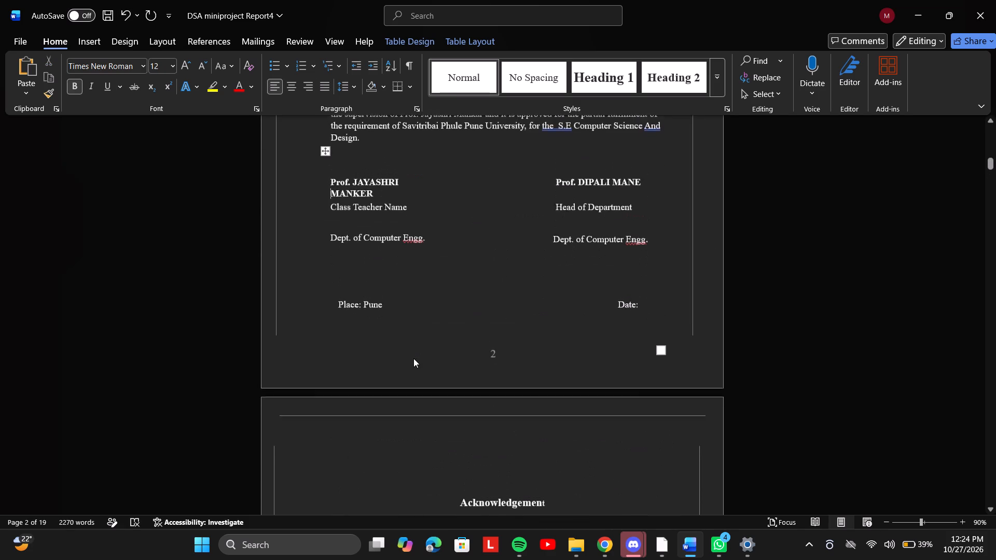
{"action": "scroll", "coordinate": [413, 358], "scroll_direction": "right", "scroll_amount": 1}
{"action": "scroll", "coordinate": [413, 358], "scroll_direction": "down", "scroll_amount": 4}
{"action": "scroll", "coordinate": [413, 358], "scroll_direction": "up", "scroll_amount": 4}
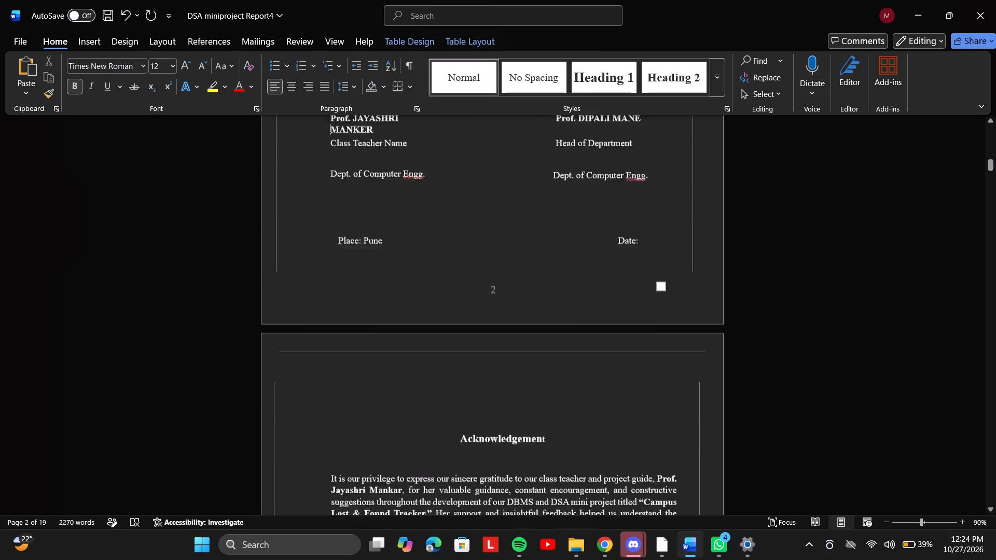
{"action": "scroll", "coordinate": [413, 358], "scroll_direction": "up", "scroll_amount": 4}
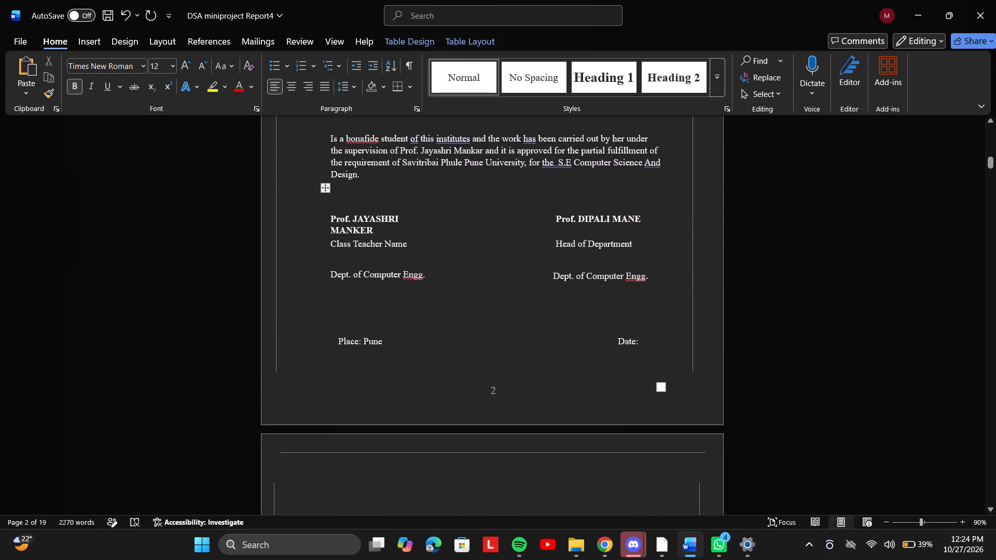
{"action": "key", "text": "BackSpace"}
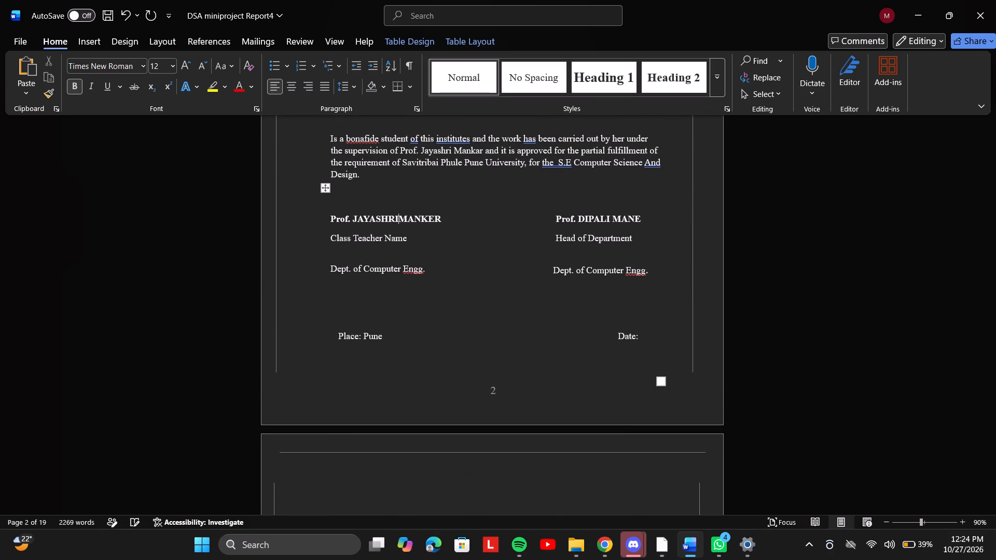
Insert a single space before the colon after "Place" at the bottom of the certificate, giving "Place : Pune".
{"action": "left_click", "coordinate": [359, 337]}
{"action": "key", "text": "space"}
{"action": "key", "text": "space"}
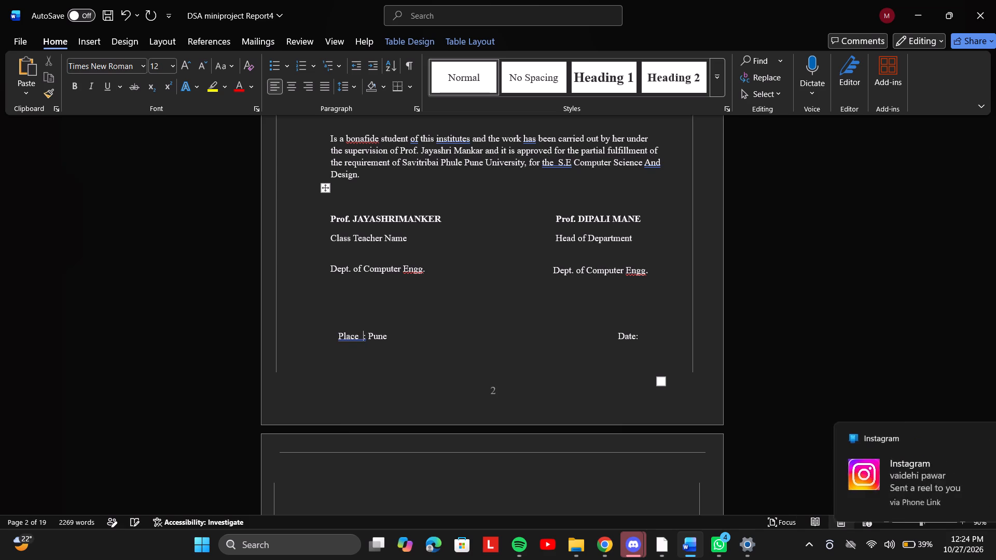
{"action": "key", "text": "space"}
{"action": "key", "text": "BackSpace"}
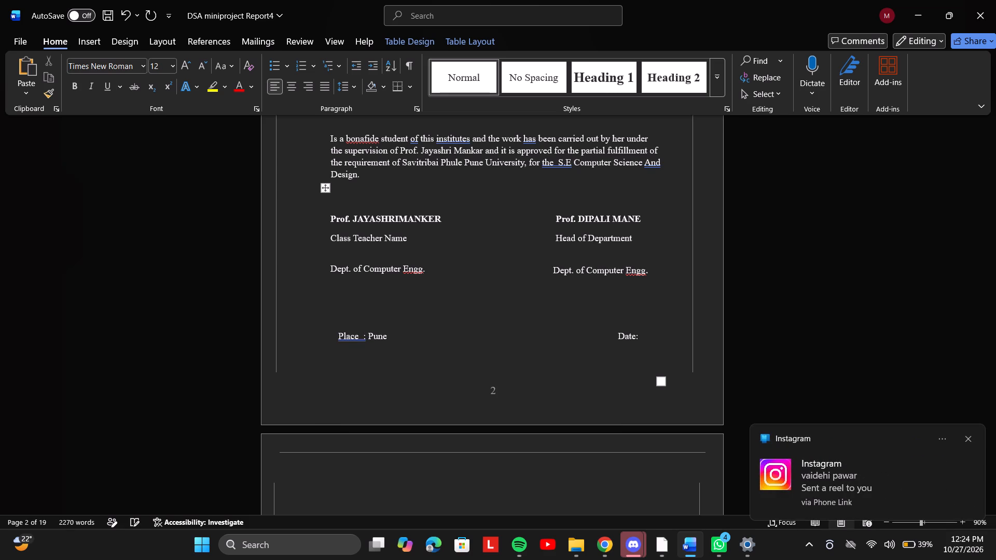
{"action": "key", "text": "BackSpace"}
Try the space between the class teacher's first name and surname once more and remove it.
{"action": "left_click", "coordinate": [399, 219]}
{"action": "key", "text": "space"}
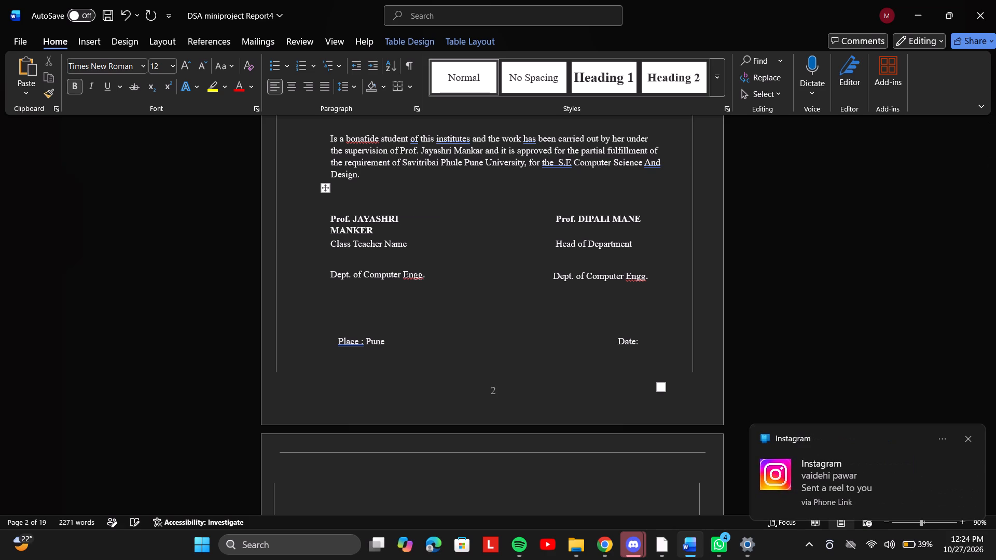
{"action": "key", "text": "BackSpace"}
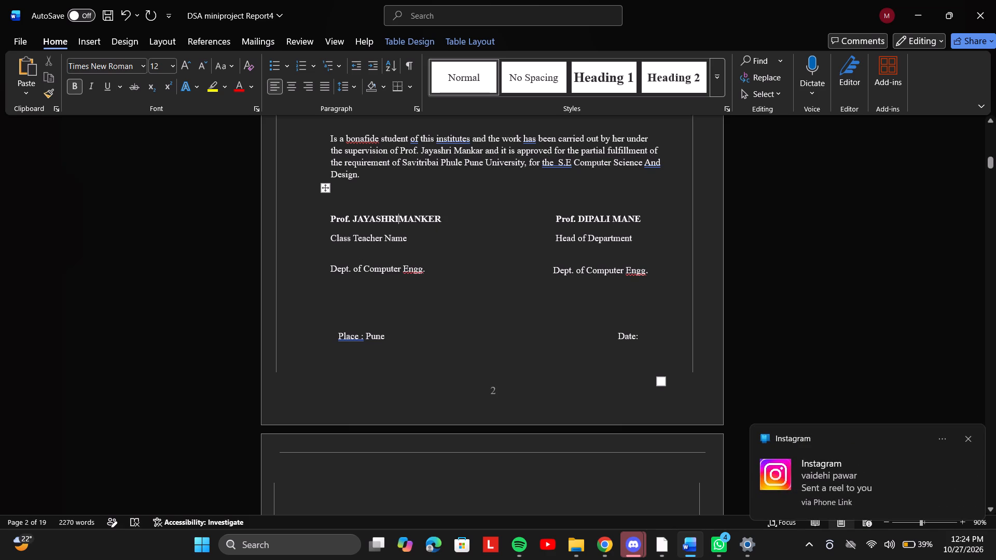
Set the class teacher's name on the certificate to 11 pt and put the space back between first name and surname.
{"action": "right_click_drag", "start_coordinate": [351, 215], "coordinate": [454, 206]}
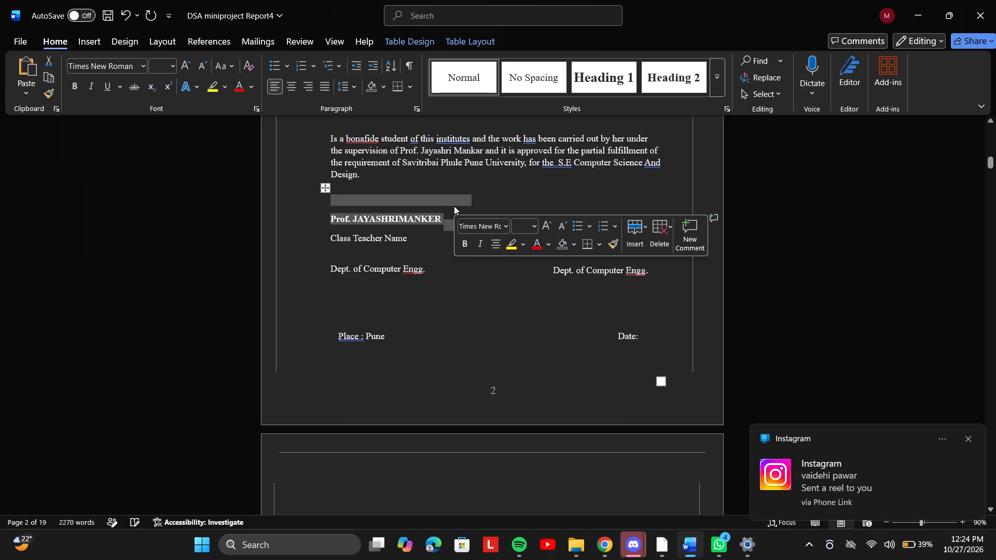
{"action": "left_click", "coordinate": [535, 230]}
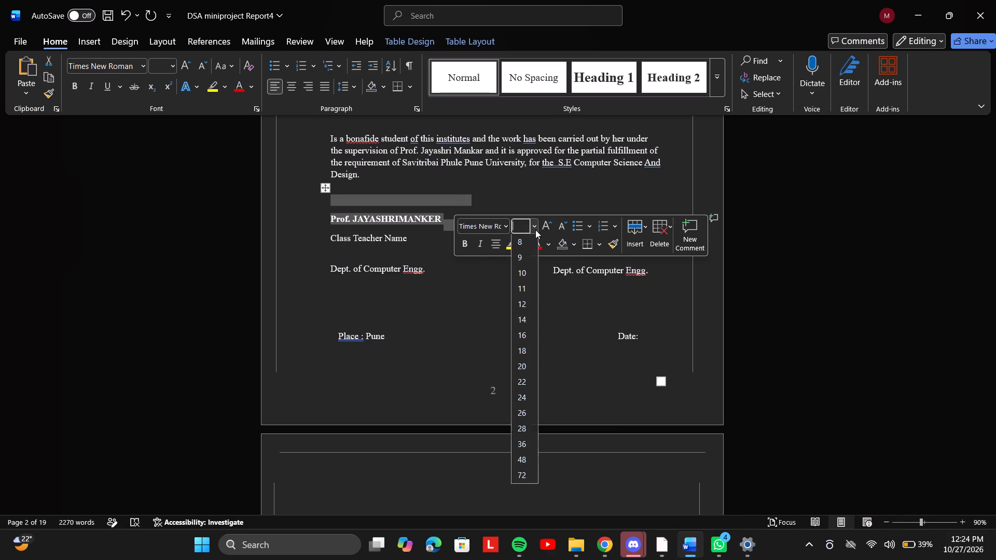
{"action": "left_click", "coordinate": [531, 293]}
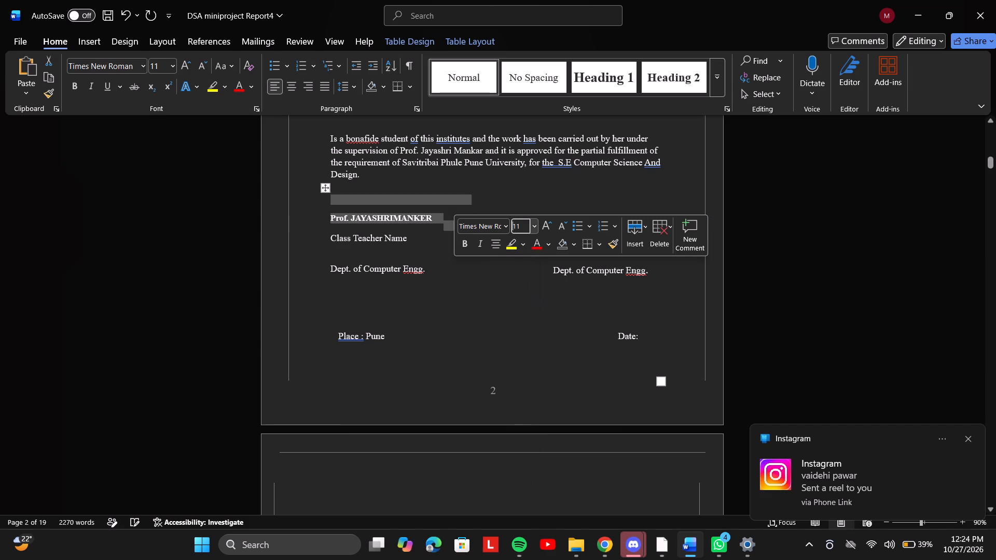
{"action": "left_click", "coordinate": [393, 218]}
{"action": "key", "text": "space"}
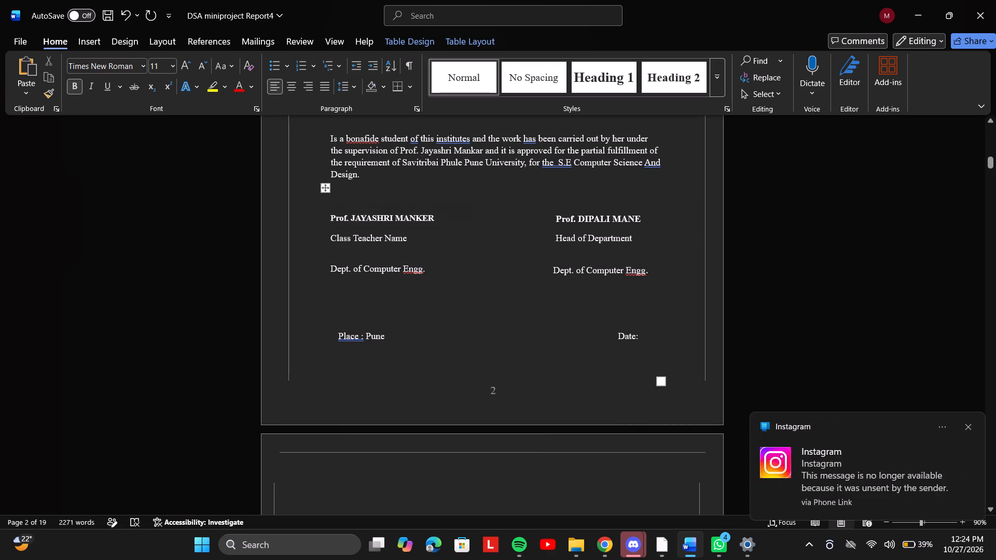
Set the Head of Department's name in the certificate's signature block to 11 pt, matching the class teacher's name.
{"action": "left_click_drag", "start_coordinate": [576, 215], "coordinate": [633, 216]}
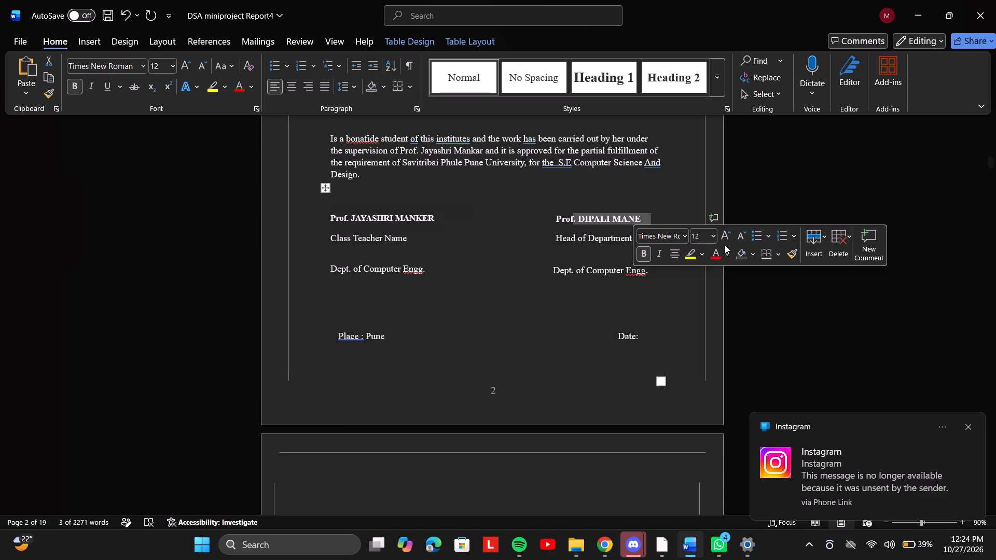
{"action": "left_click", "coordinate": [714, 237]}
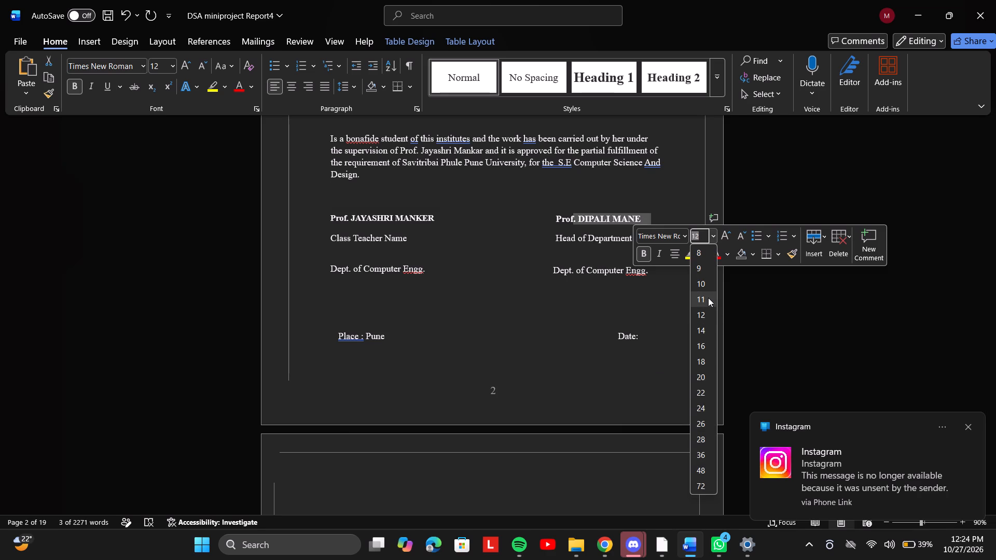
{"action": "left_click", "coordinate": [708, 298]}
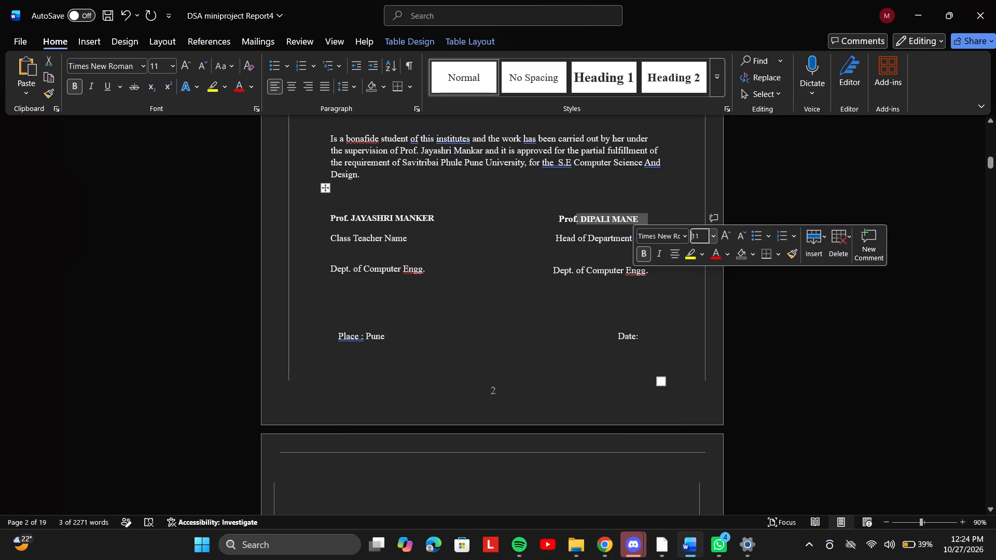
{"action": "left_click", "coordinate": [549, 278]}
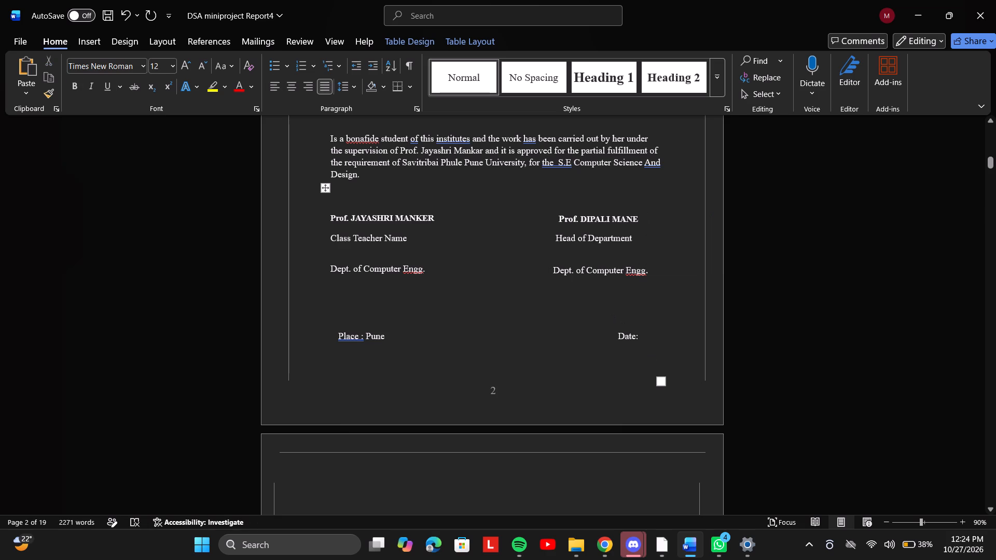
{"action": "scroll", "coordinate": [549, 278], "scroll_direction": "down", "scroll_amount": 1}
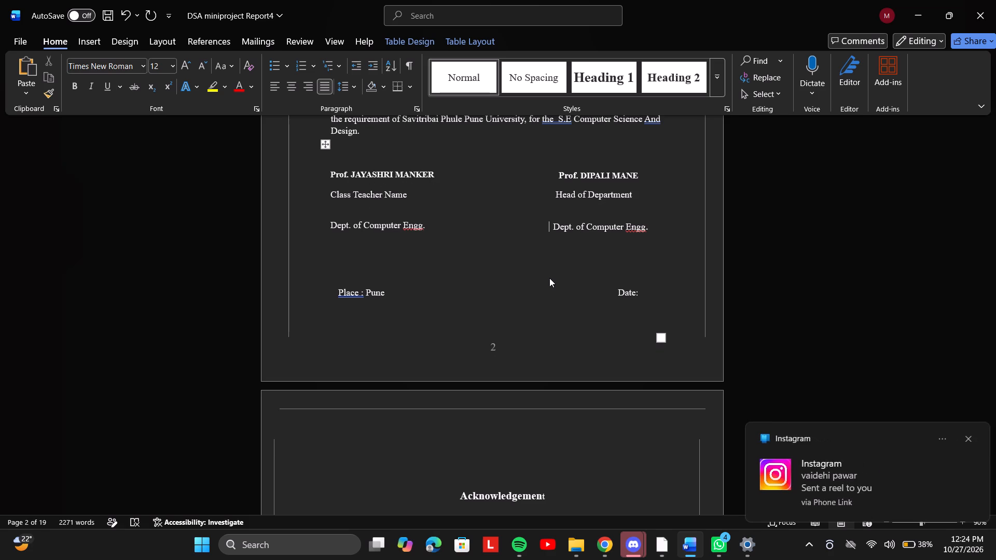
Review the cover page and the certificate, checking the names, spacing and signature block layout.
{"action": "scroll", "coordinate": [549, 278], "scroll_direction": "down", "scroll_amount": 1}
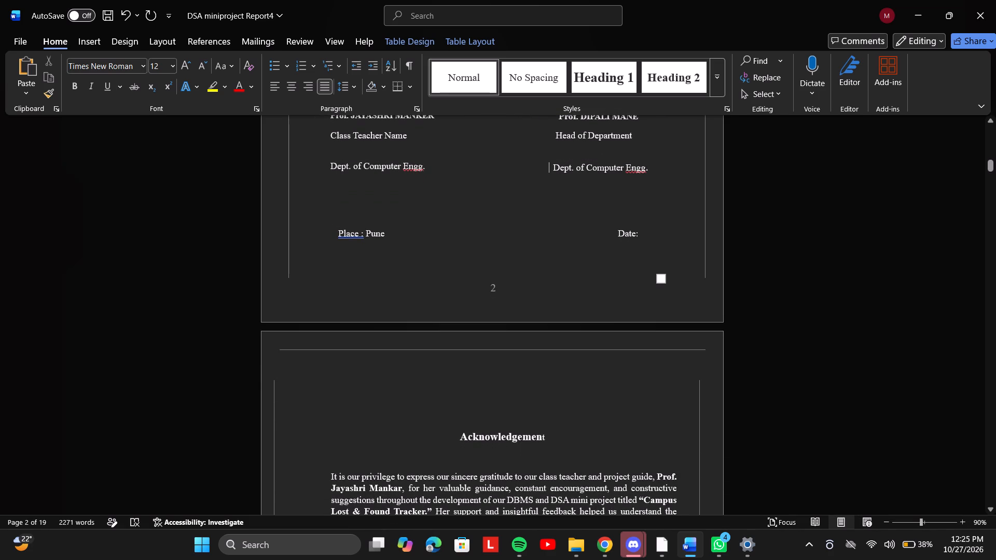
{"action": "scroll", "coordinate": [549, 278], "scroll_direction": "up", "scroll_amount": 1}
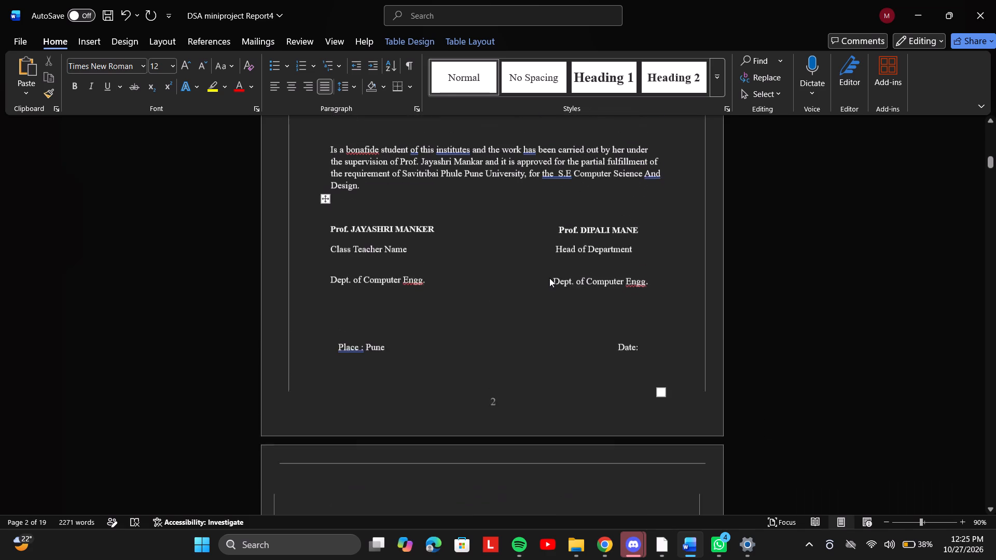
{"action": "scroll", "coordinate": [549, 278], "scroll_direction": "up", "scroll_amount": 5}
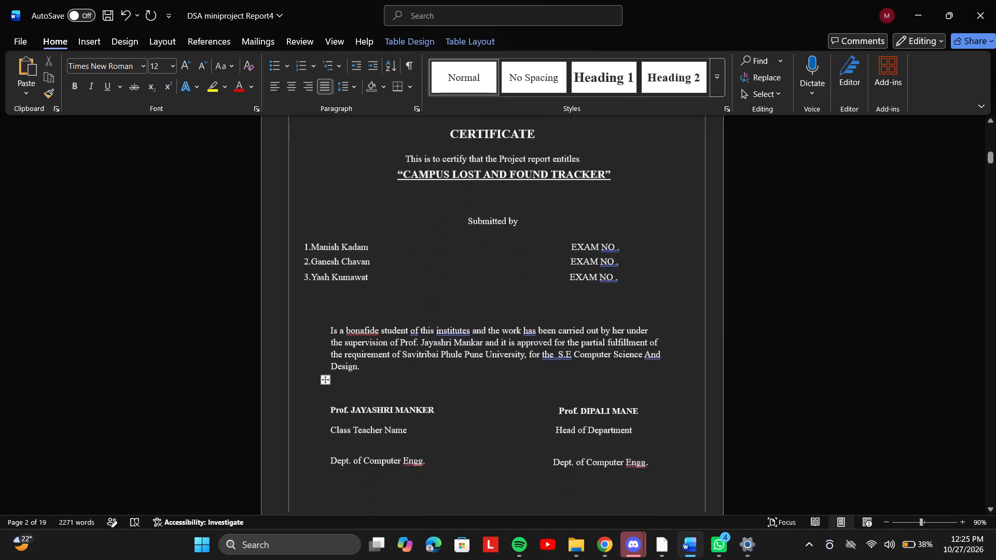
{"action": "scroll", "coordinate": [549, 278], "scroll_direction": "up", "scroll_amount": 8}
{"action": "scroll", "coordinate": [549, 278], "scroll_direction": "down", "scroll_amount": 1}
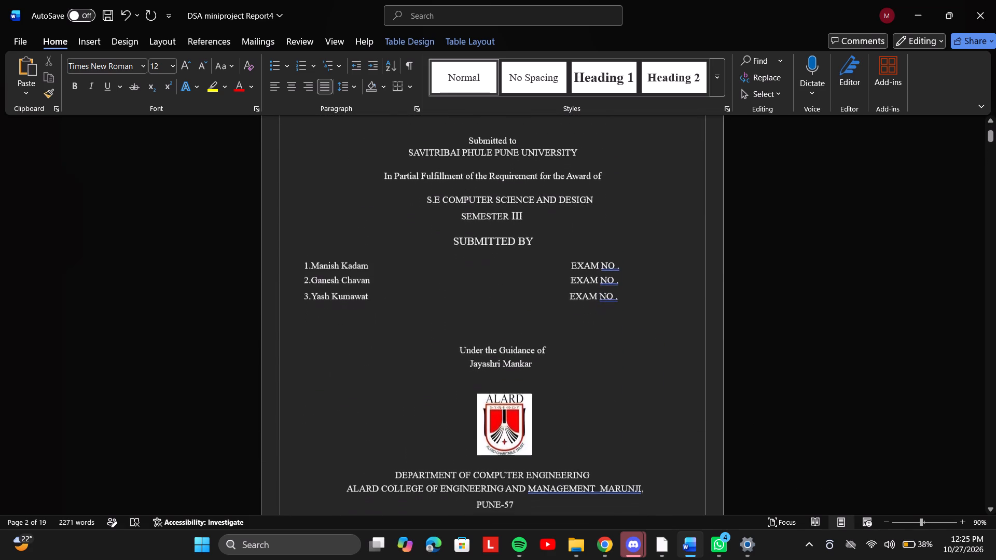
{"action": "scroll", "coordinate": [549, 278], "scroll_direction": "down", "scroll_amount": 1}
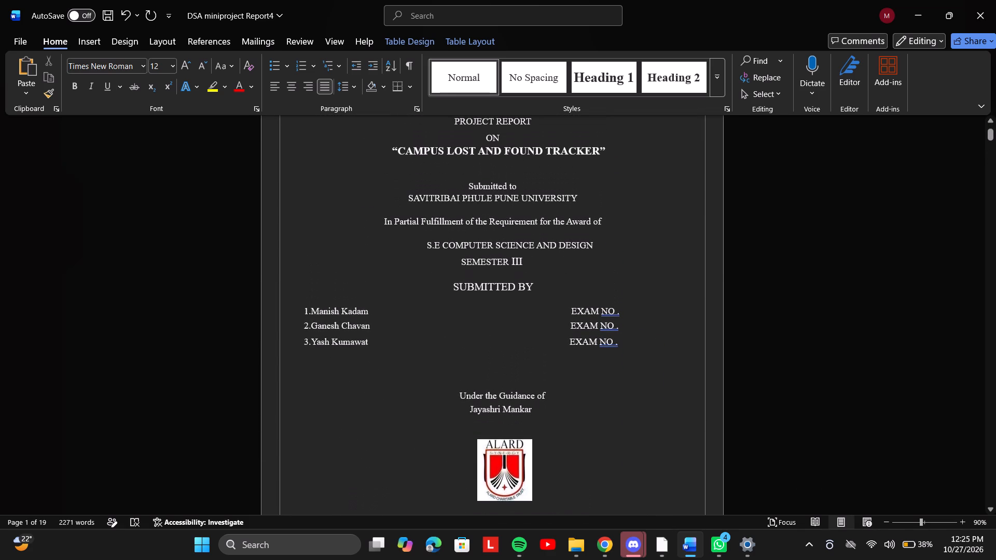
{"action": "scroll", "coordinate": [549, 278], "scroll_direction": "down", "scroll_amount": 2}
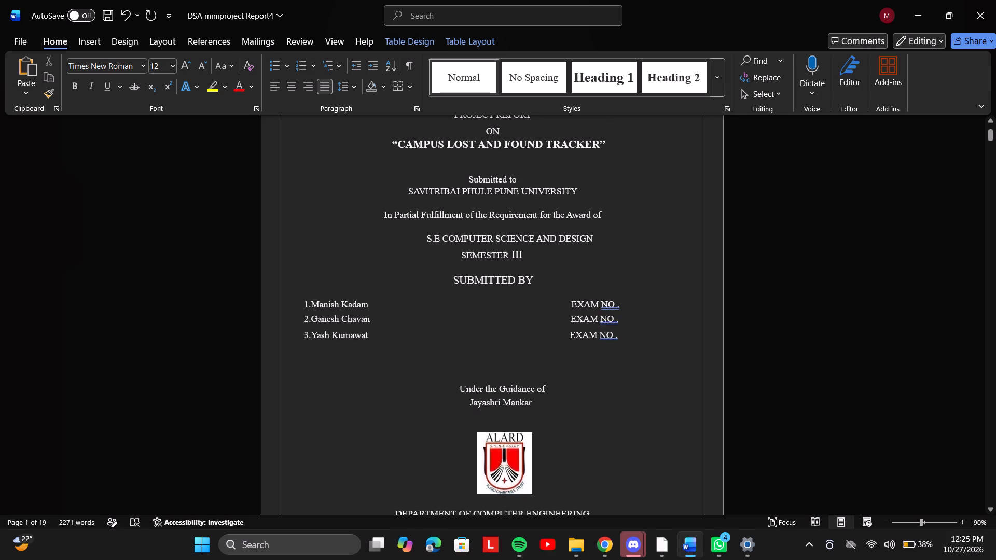
{"action": "scroll", "coordinate": [521, 285], "scroll_direction": "down", "scroll_amount": 1}
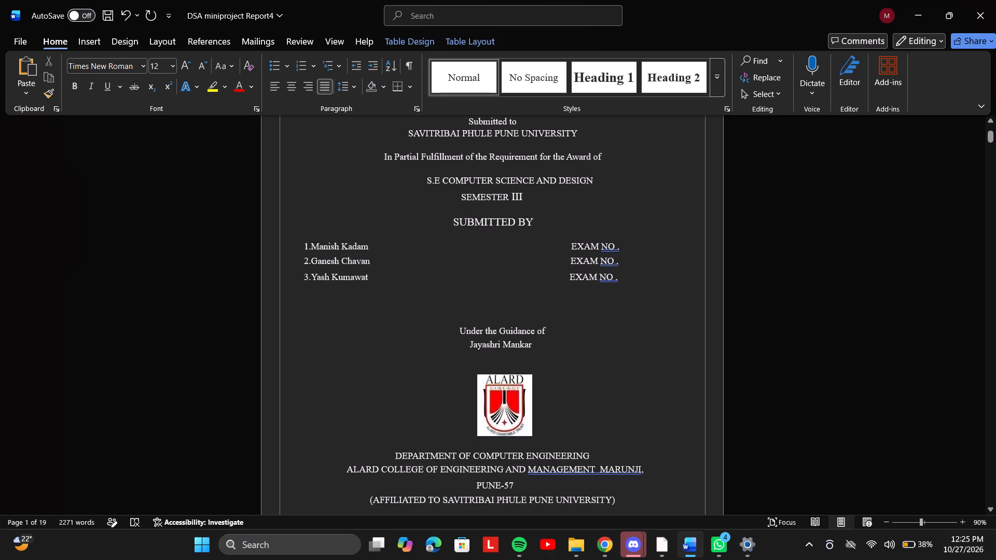
{"action": "scroll", "coordinate": [521, 285], "scroll_direction": "down", "scroll_amount": 1}
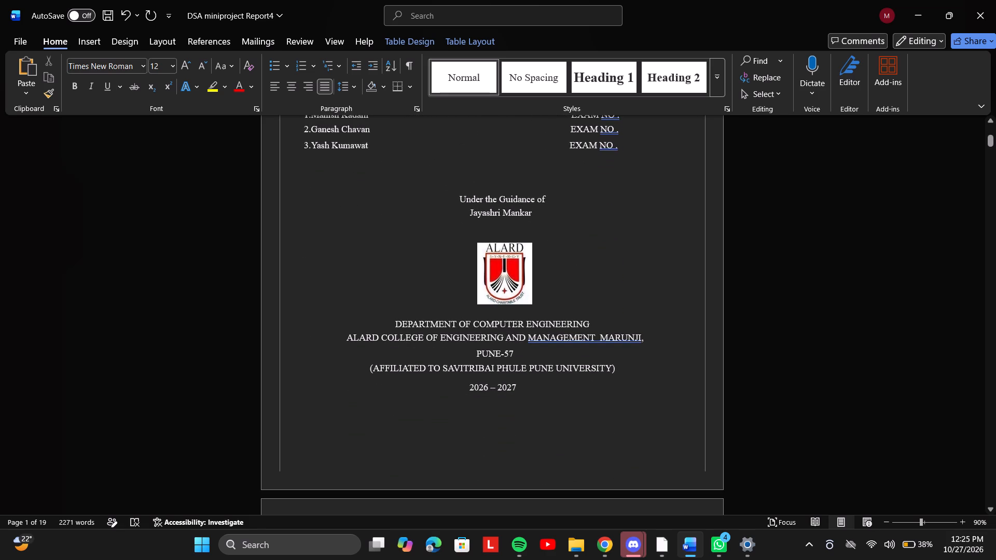
{"action": "scroll", "coordinate": [479, 293], "scroll_direction": "down", "scroll_amount": 1}
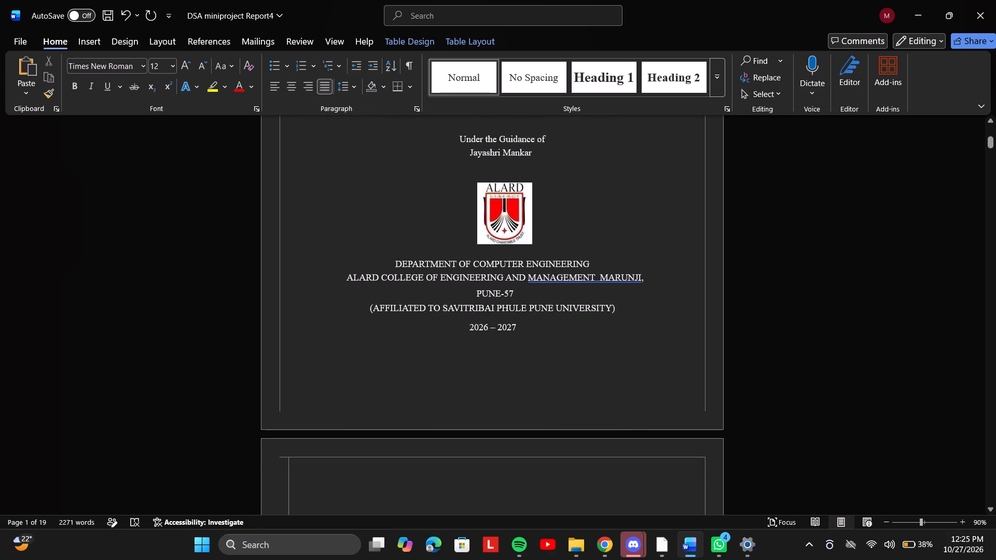
{"action": "scroll", "coordinate": [479, 293], "scroll_direction": "down", "scroll_amount": 1}
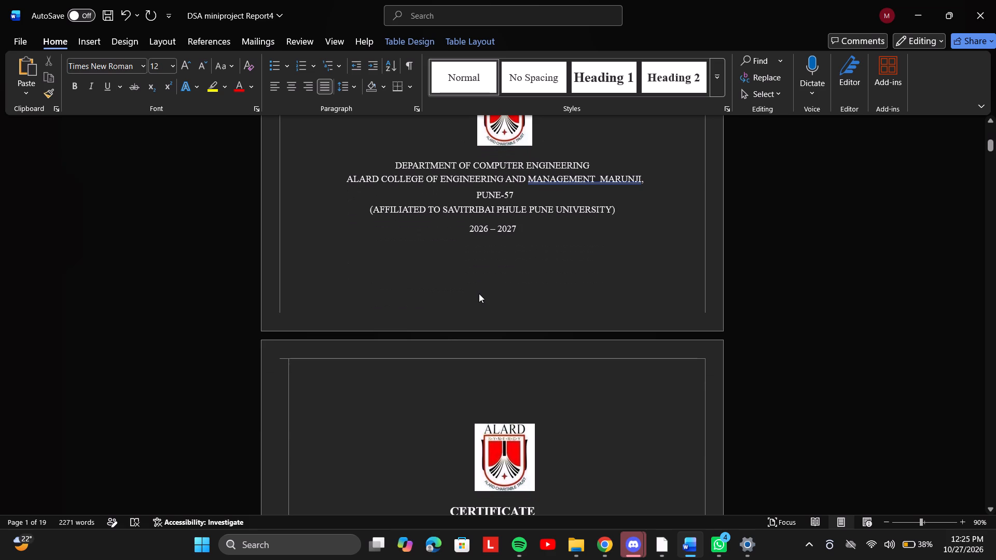
{"action": "scroll", "coordinate": [479, 293], "scroll_direction": "down", "scroll_amount": 3}
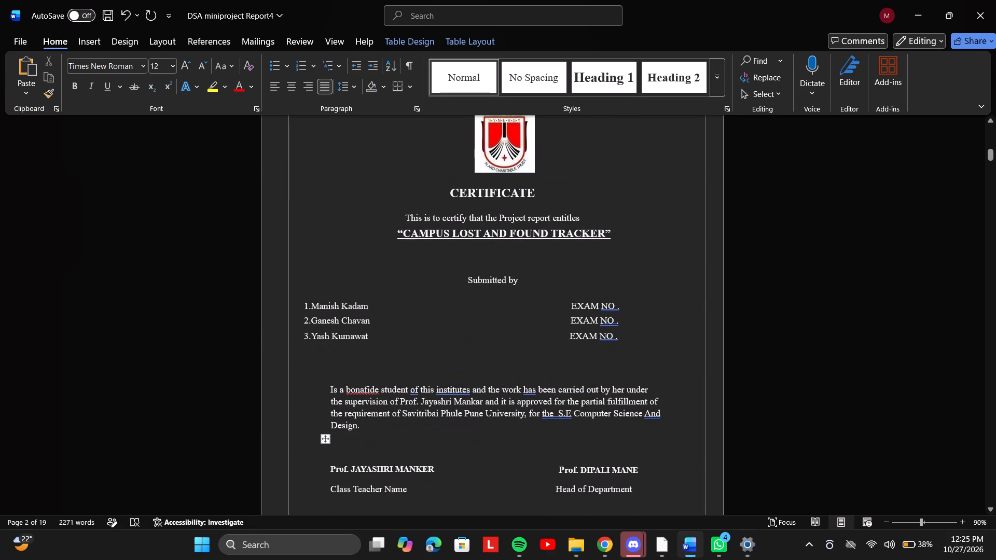
{"action": "scroll", "coordinate": [479, 293], "scroll_direction": "down", "scroll_amount": 2}
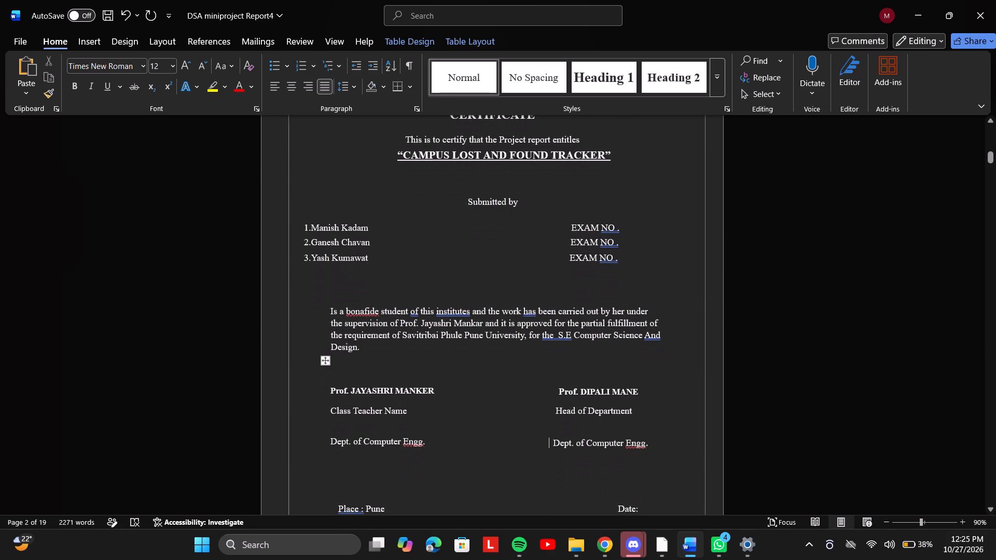
{"action": "scroll", "coordinate": [479, 293], "scroll_direction": "down", "scroll_amount": 1}
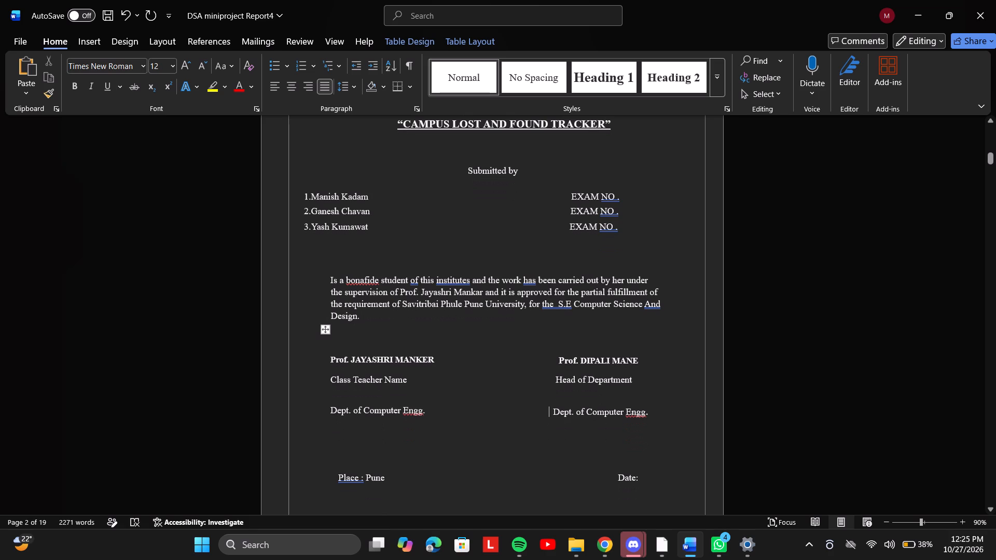
{"action": "scroll", "coordinate": [479, 293], "scroll_direction": "down", "scroll_amount": 1}
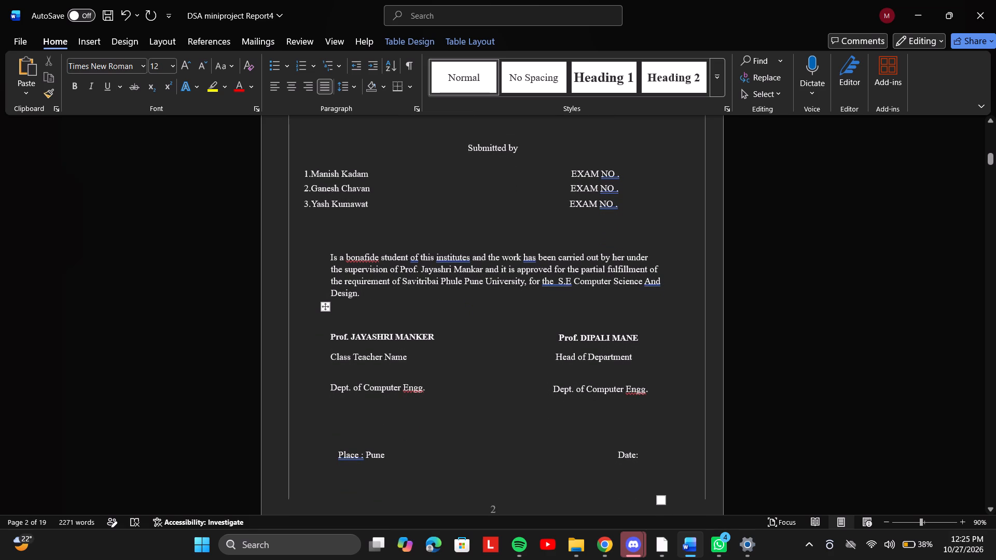
{"action": "scroll", "coordinate": [453, 358], "scroll_direction": "down", "scroll_amount": 1}
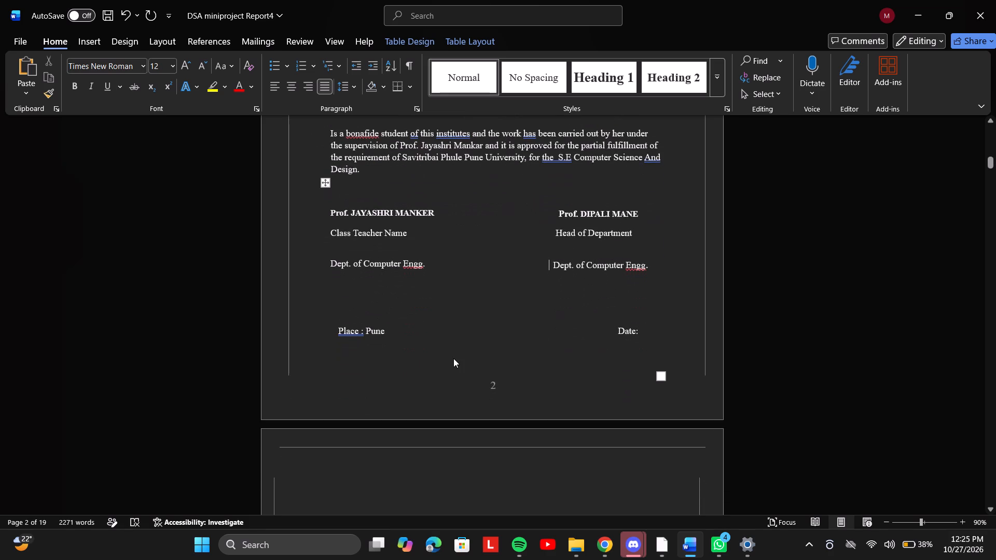
Look through the report from the Acknowledgement to the Server Program code, checking headings, tables and text layout.
{"action": "scroll", "coordinate": [453, 358], "scroll_direction": "down", "scroll_amount": 3}
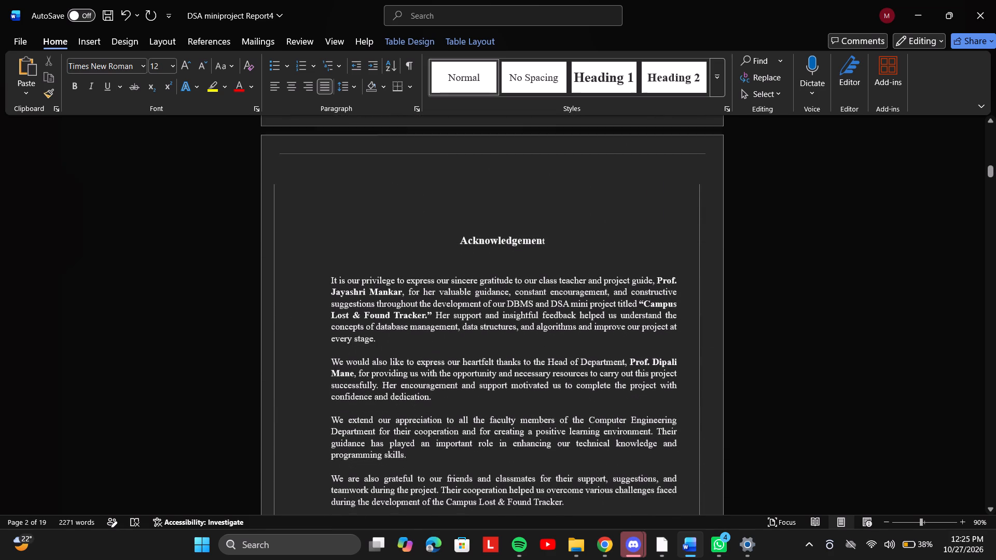
{"action": "scroll", "coordinate": [453, 358], "scroll_direction": "down", "scroll_amount": 3}
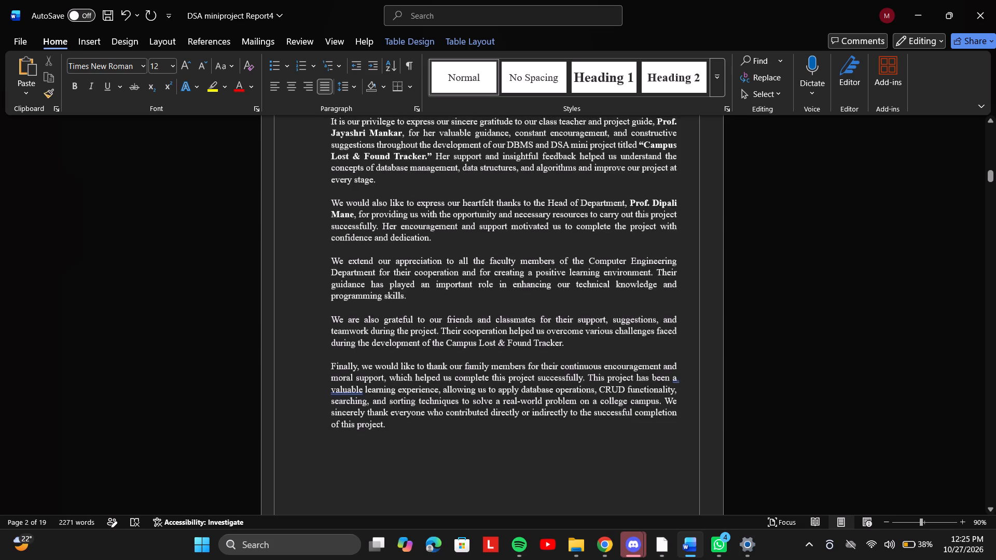
{"action": "scroll", "coordinate": [453, 358], "scroll_direction": "down", "scroll_amount": 5}
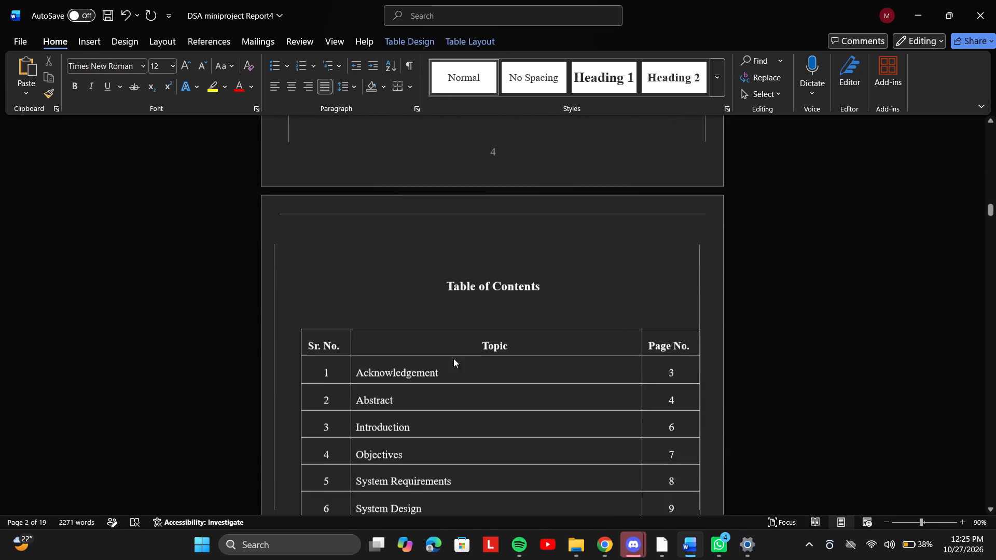
{"action": "scroll", "coordinate": [453, 358], "scroll_direction": "down", "scroll_amount": 6}
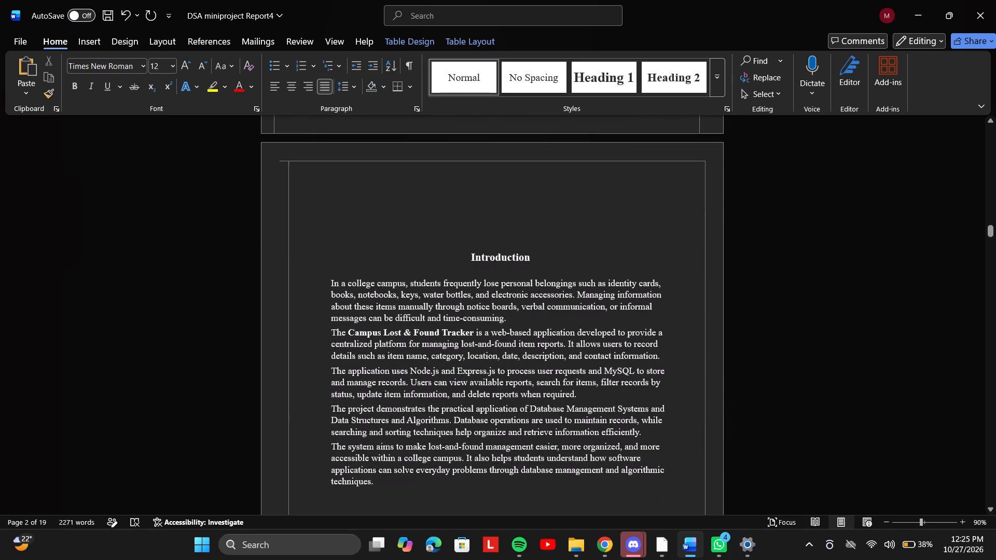
{"action": "scroll", "coordinate": [453, 358], "scroll_direction": "down", "scroll_amount": 5}
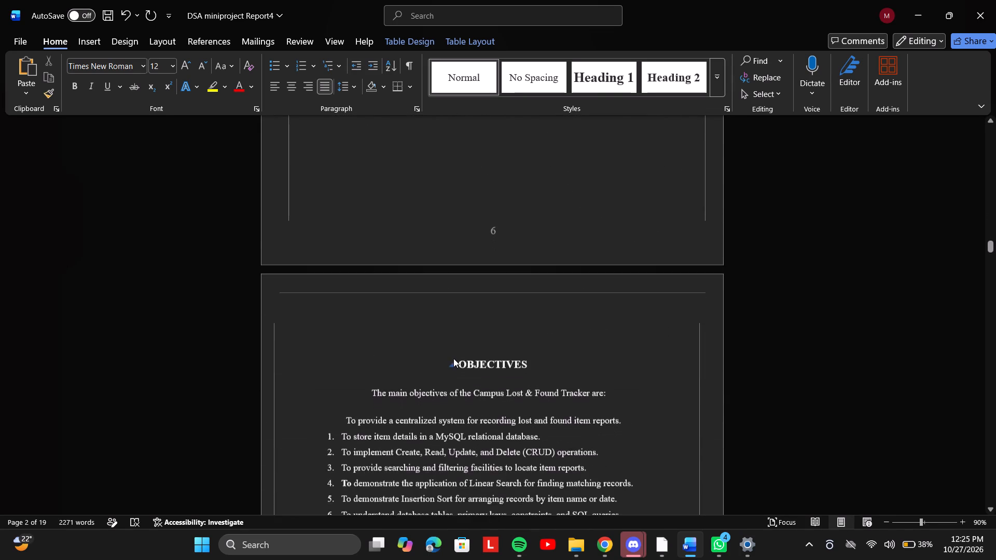
{"action": "scroll", "coordinate": [453, 358], "scroll_direction": "down", "scroll_amount": 6}
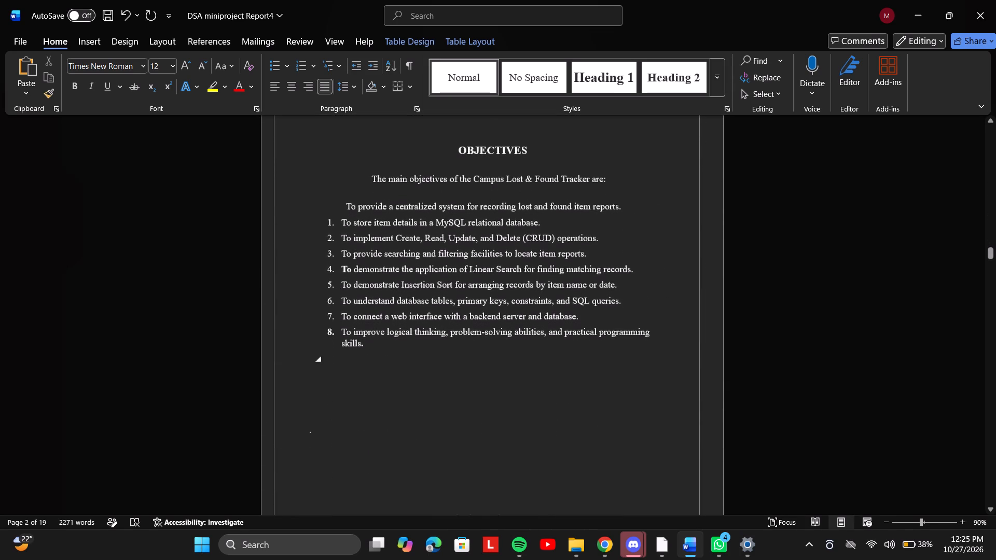
{"action": "scroll", "coordinate": [453, 358], "scroll_direction": "down", "scroll_amount": 6}
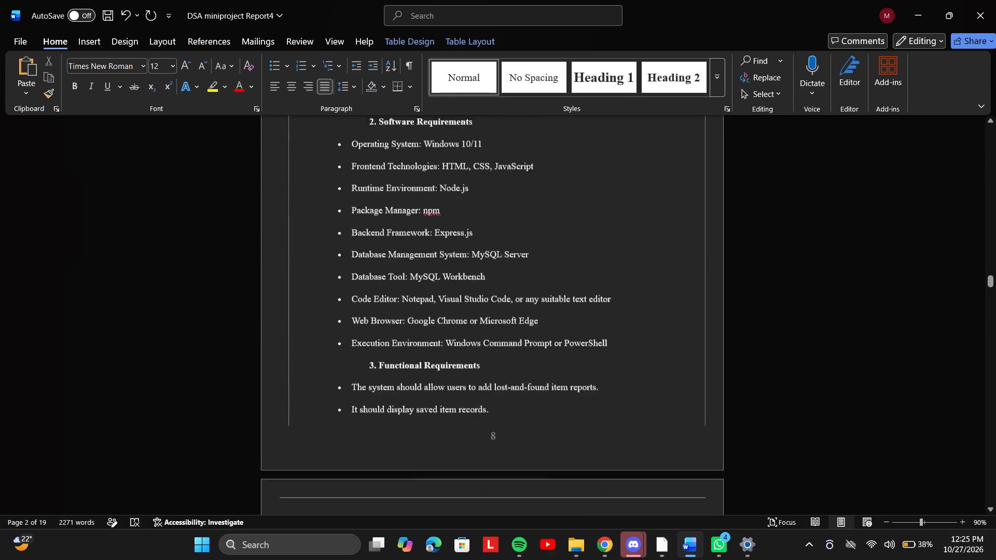
{"action": "scroll", "coordinate": [453, 358], "scroll_direction": "down", "scroll_amount": 5}
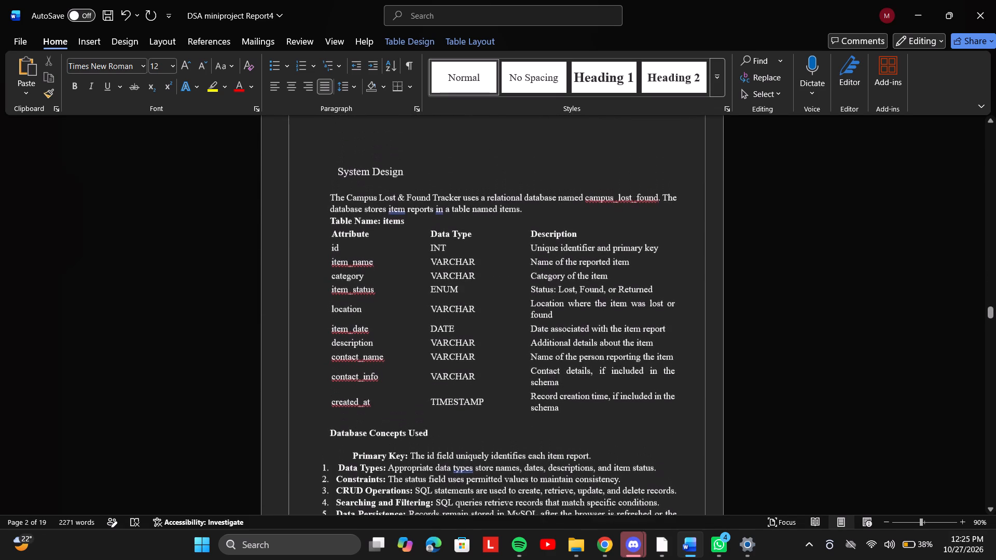
{"action": "scroll", "coordinate": [453, 358], "scroll_direction": "down", "scroll_amount": 5}
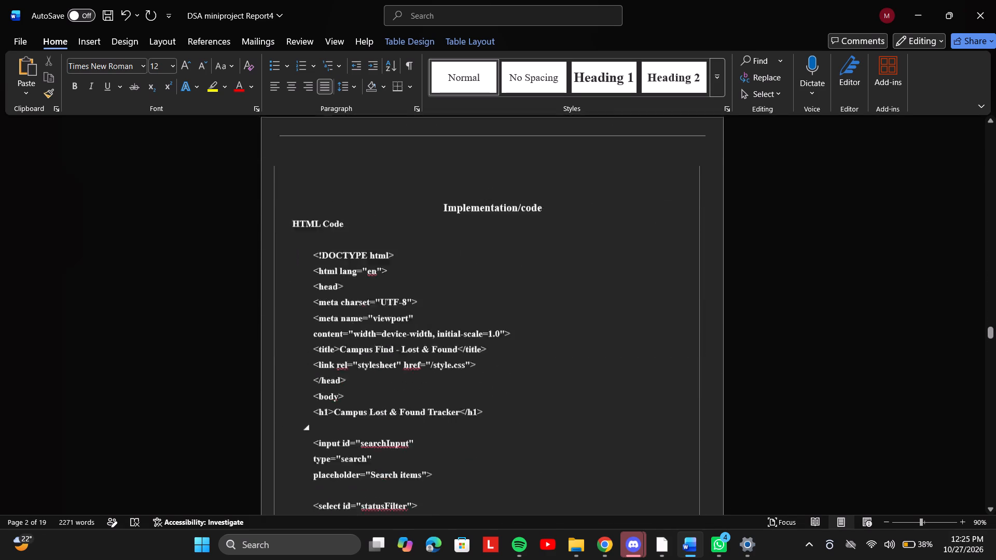
{"action": "scroll", "coordinate": [453, 358], "scroll_direction": "down", "scroll_amount": 7}
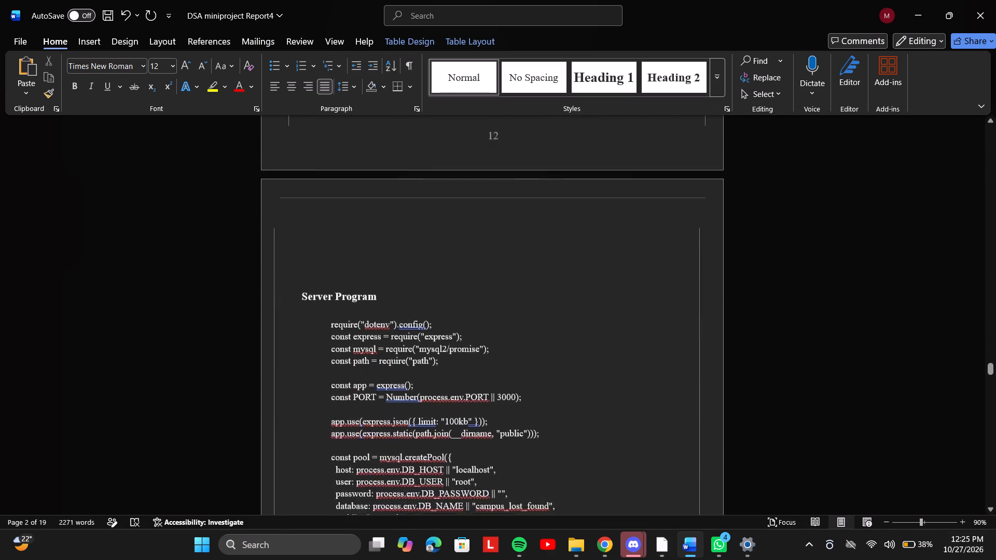
{"action": "scroll", "coordinate": [453, 358], "scroll_direction": "down", "scroll_amount": 3}
{"action": "scroll", "coordinate": [453, 358], "scroll_direction": "up", "scroll_amount": 1}
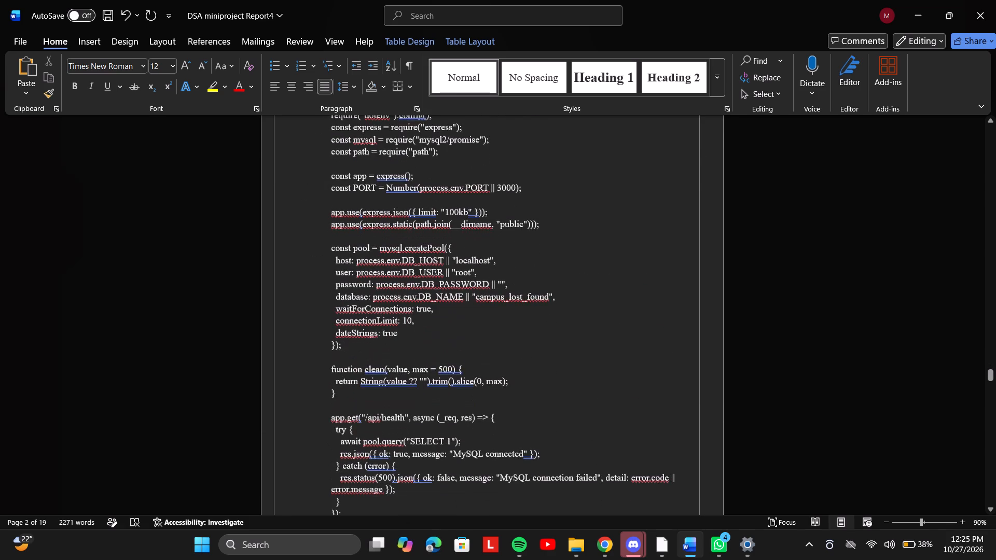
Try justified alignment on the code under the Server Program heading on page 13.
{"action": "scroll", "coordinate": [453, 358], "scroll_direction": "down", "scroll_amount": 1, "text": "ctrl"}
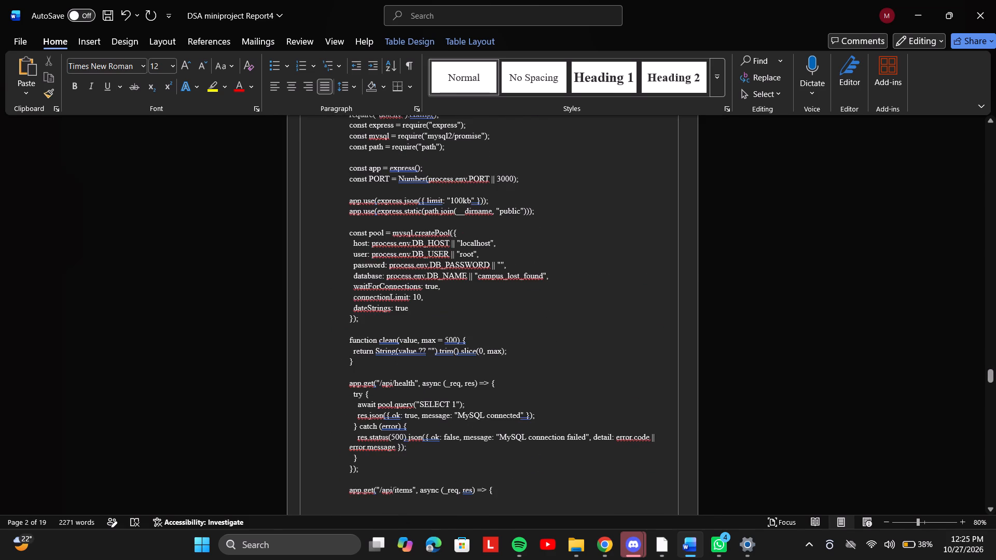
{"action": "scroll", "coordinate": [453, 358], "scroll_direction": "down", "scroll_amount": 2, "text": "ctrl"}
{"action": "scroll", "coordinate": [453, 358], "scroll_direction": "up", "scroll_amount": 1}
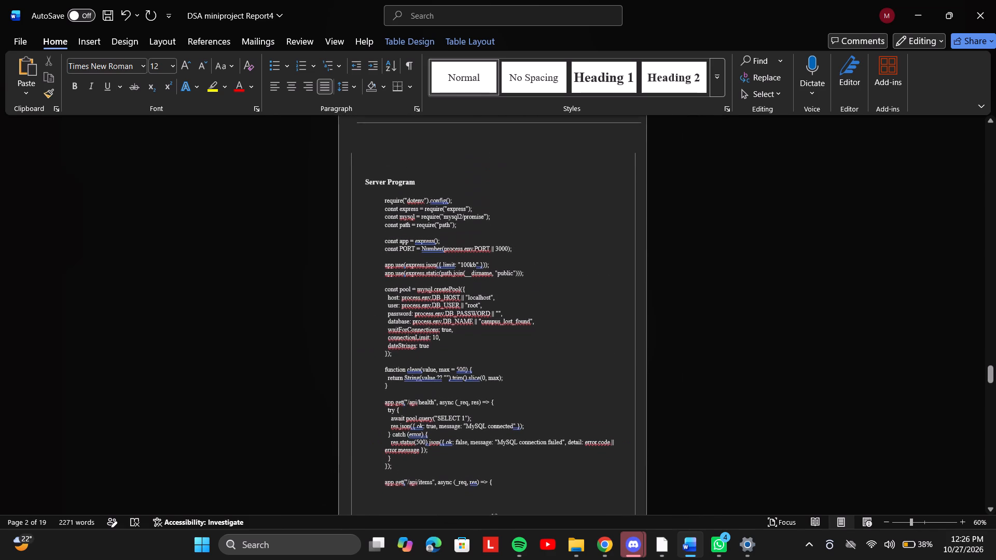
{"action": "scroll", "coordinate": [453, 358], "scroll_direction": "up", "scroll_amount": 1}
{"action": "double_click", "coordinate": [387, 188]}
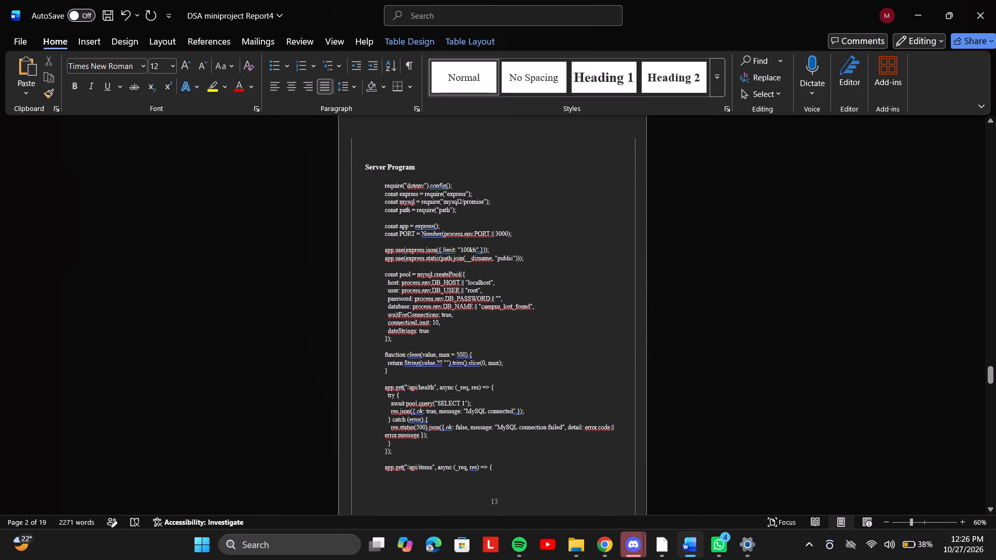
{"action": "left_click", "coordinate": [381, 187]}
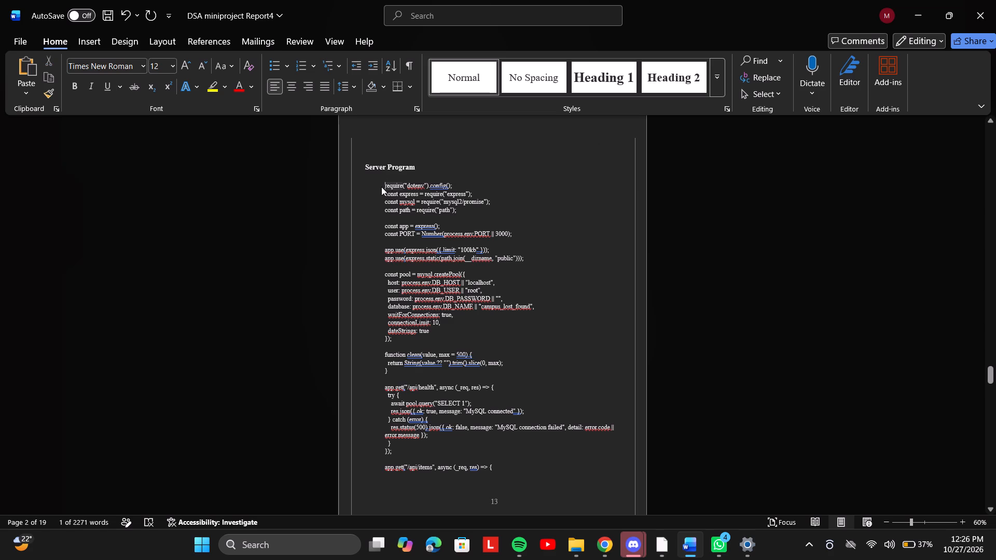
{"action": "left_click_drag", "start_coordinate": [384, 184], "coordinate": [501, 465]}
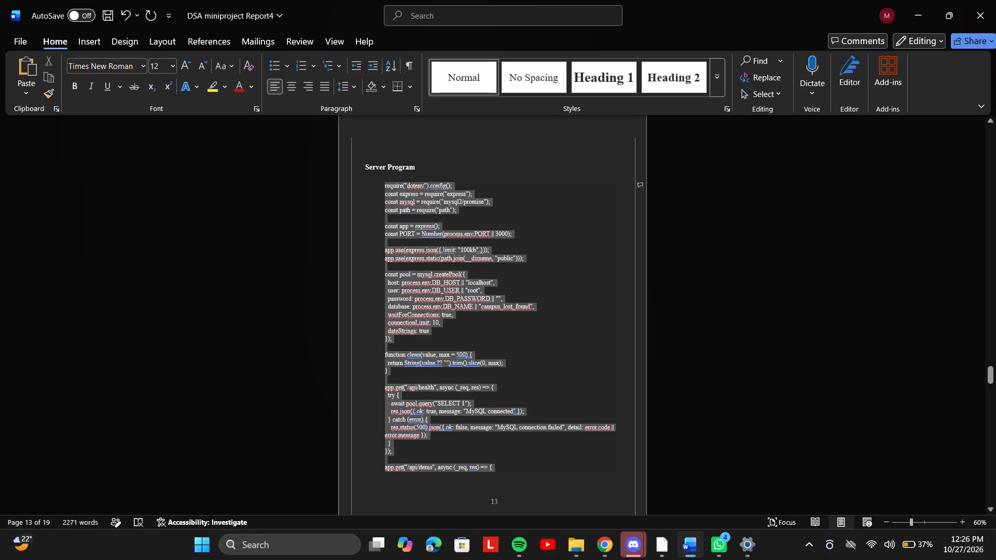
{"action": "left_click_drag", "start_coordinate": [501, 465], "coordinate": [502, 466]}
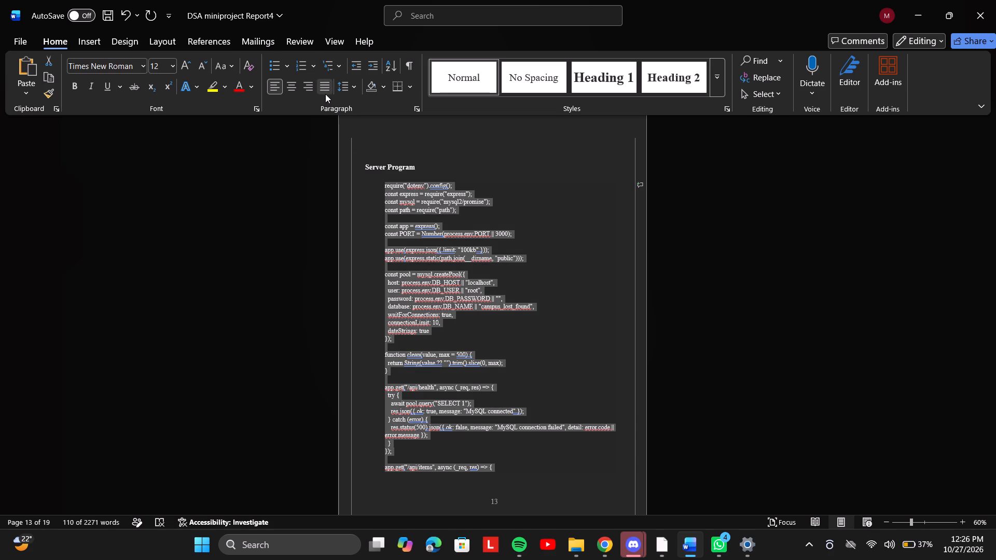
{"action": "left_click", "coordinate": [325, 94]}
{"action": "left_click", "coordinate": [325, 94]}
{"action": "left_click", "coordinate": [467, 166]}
Save the report after checking the server code on pages 13 and 14.
{"action": "scroll", "coordinate": [467, 166], "scroll_direction": "down", "scroll_amount": 3}
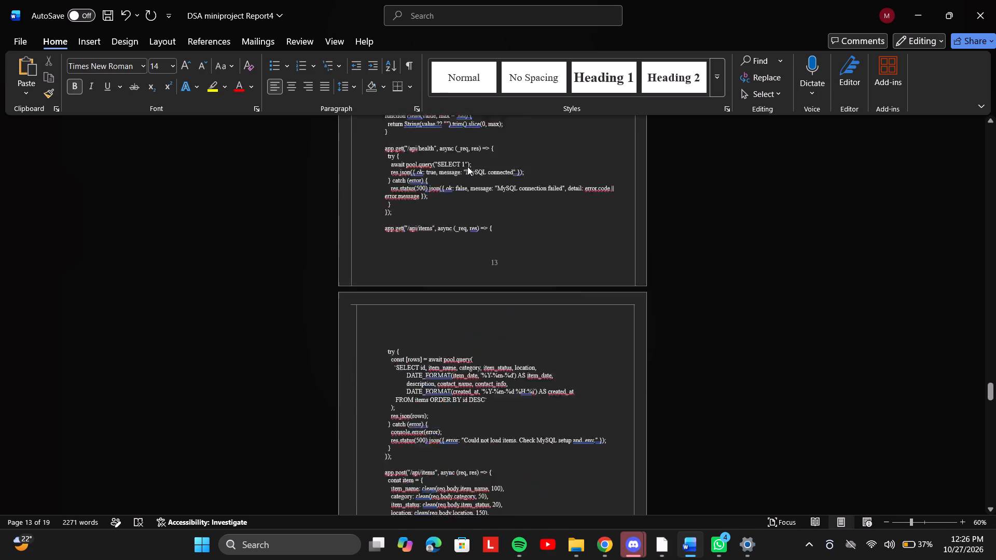
{"action": "scroll", "coordinate": [467, 166], "scroll_direction": "down", "scroll_amount": 3}
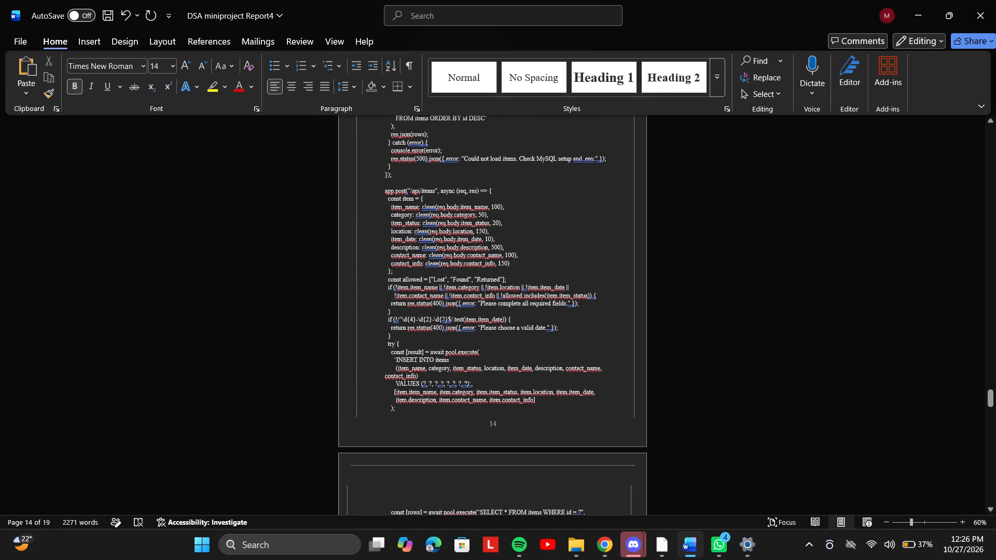
{"action": "key", "text": "ctrl+s"}
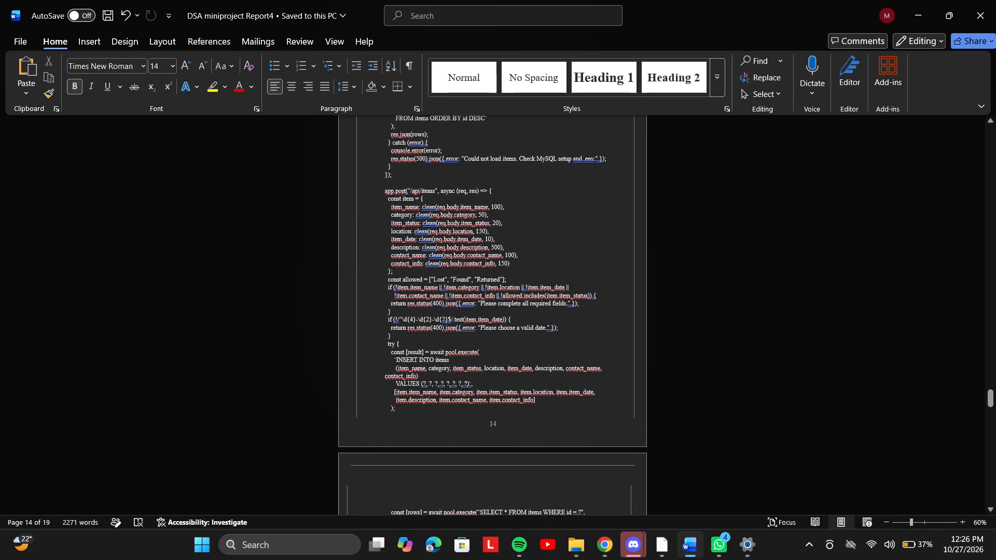
Look through the rest of the report from the code on page 14 to the Conclusion, checking code layout, output images and headings.
{"action": "scroll", "coordinate": [478, 304], "scroll_direction": "down", "scroll_amount": 4}
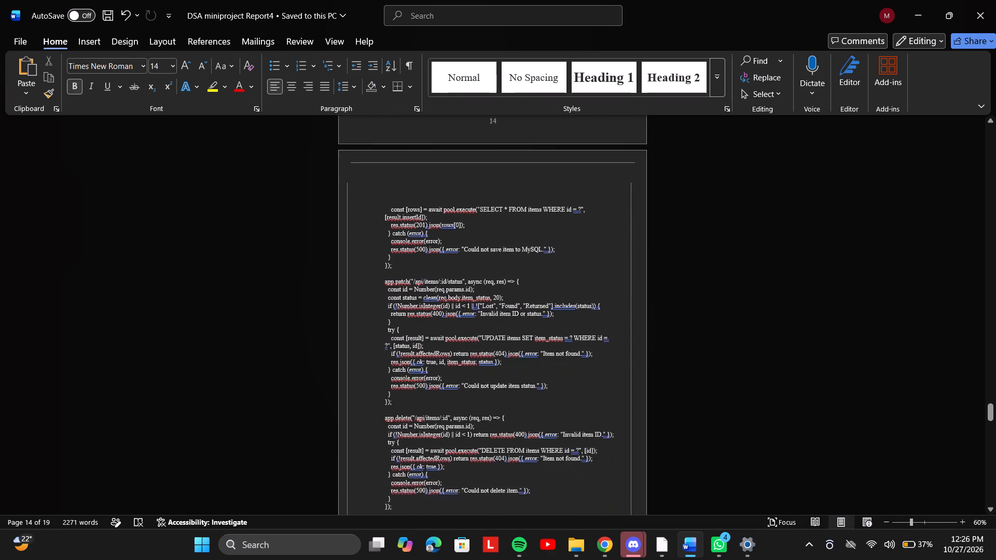
{"action": "scroll", "coordinate": [478, 304], "scroll_direction": "down", "scroll_amount": 5}
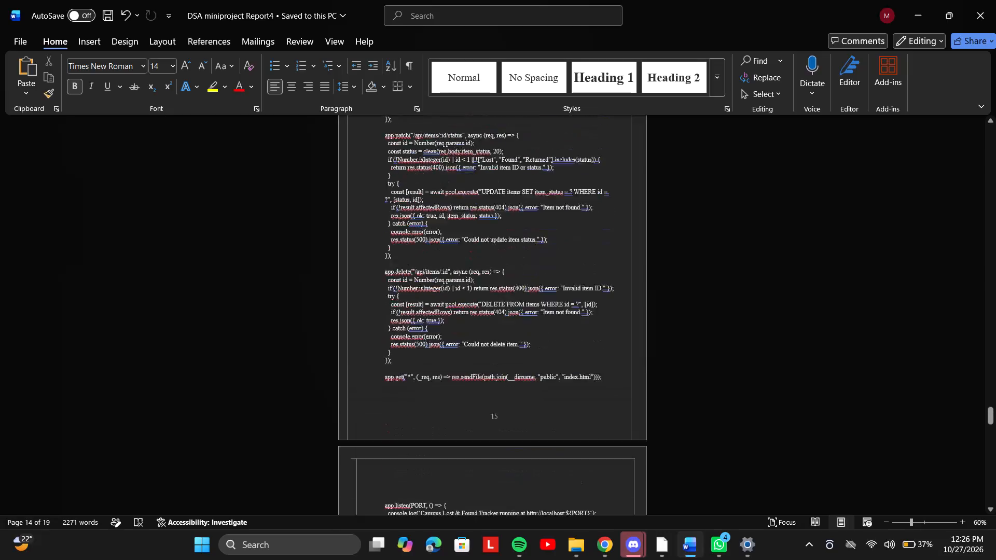
{"action": "scroll", "coordinate": [478, 304], "scroll_direction": "down", "scroll_amount": 3}
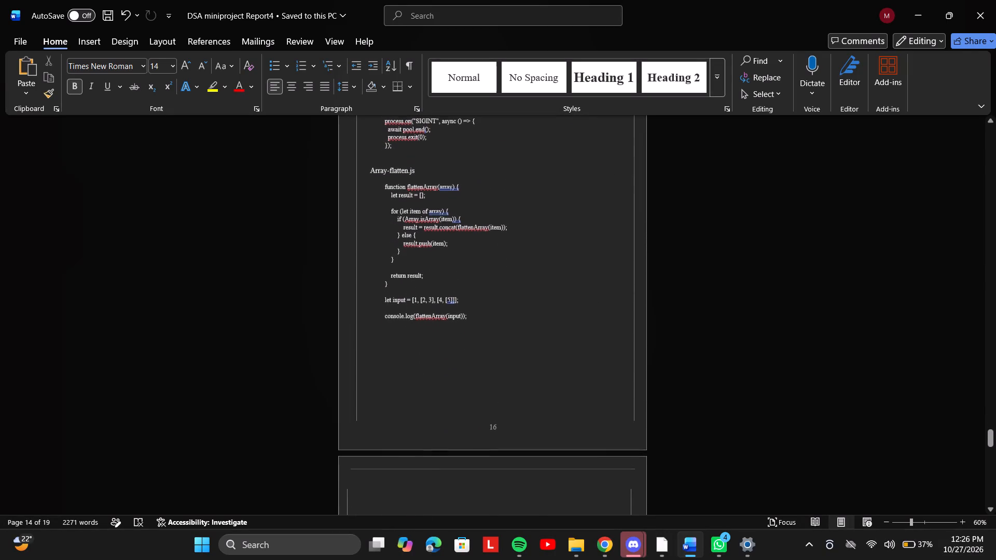
{"action": "scroll", "coordinate": [478, 304], "scroll_direction": "down", "scroll_amount": 3}
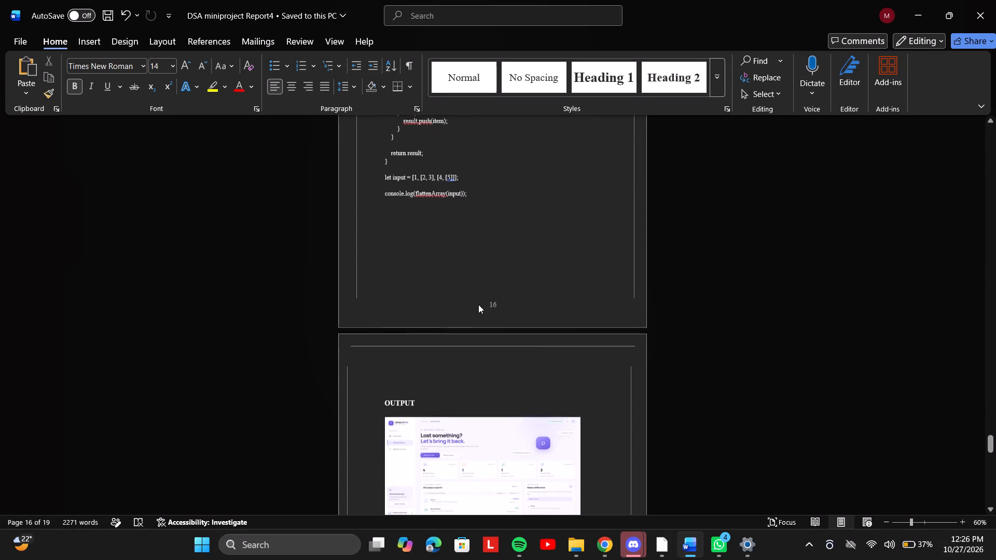
{"action": "scroll", "coordinate": [478, 304], "scroll_direction": "down", "scroll_amount": 4}
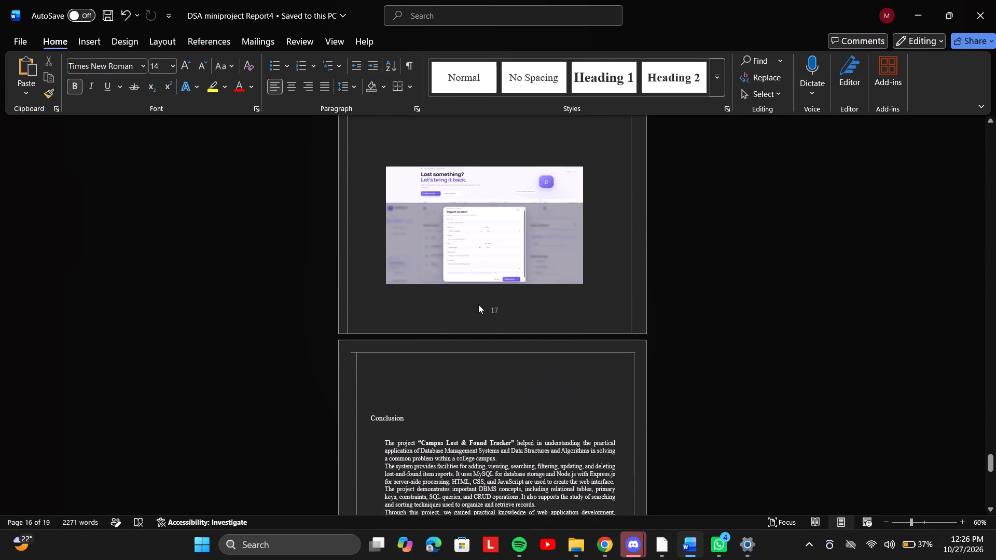
{"action": "scroll", "coordinate": [478, 304], "scroll_direction": "down", "scroll_amount": 3}
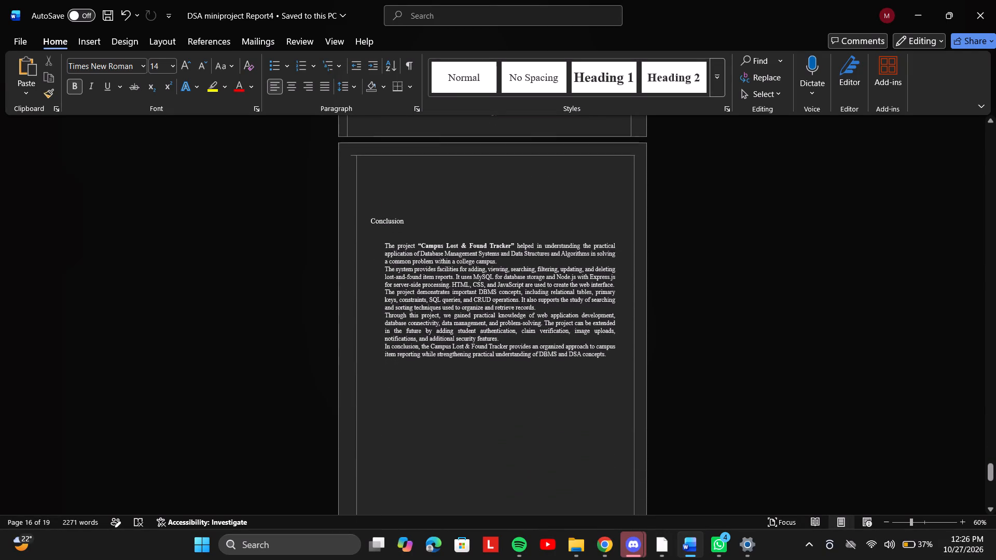
Insert a space in front of the Conclusion heading on page 18.
{"action": "left_click", "coordinate": [369, 223]}
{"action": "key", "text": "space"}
Check the References page at the end of the report and look back at the Output page.
{"action": "scroll", "coordinate": [369, 223], "scroll_direction": "down", "scroll_amount": 4}
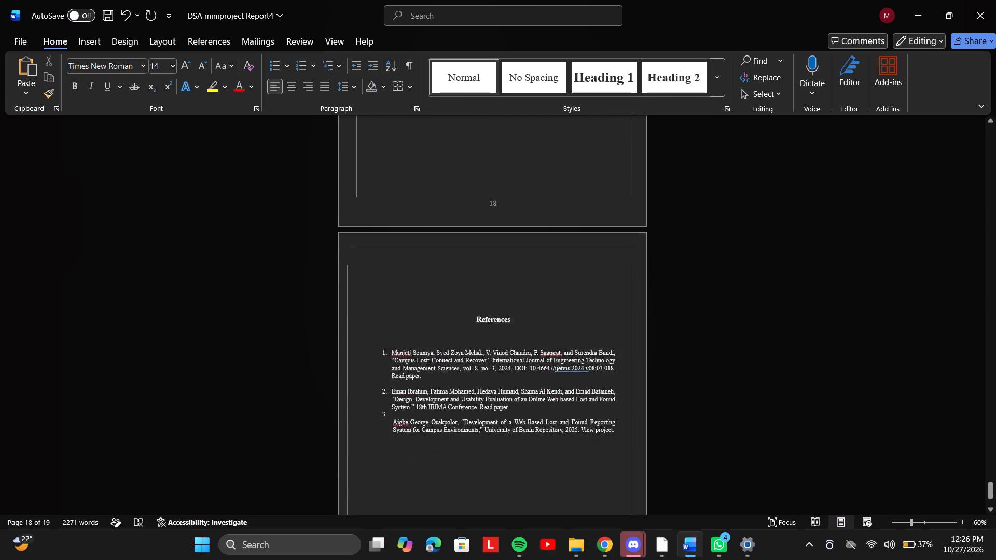
{"action": "scroll", "coordinate": [369, 223], "scroll_direction": "down", "scroll_amount": 6}
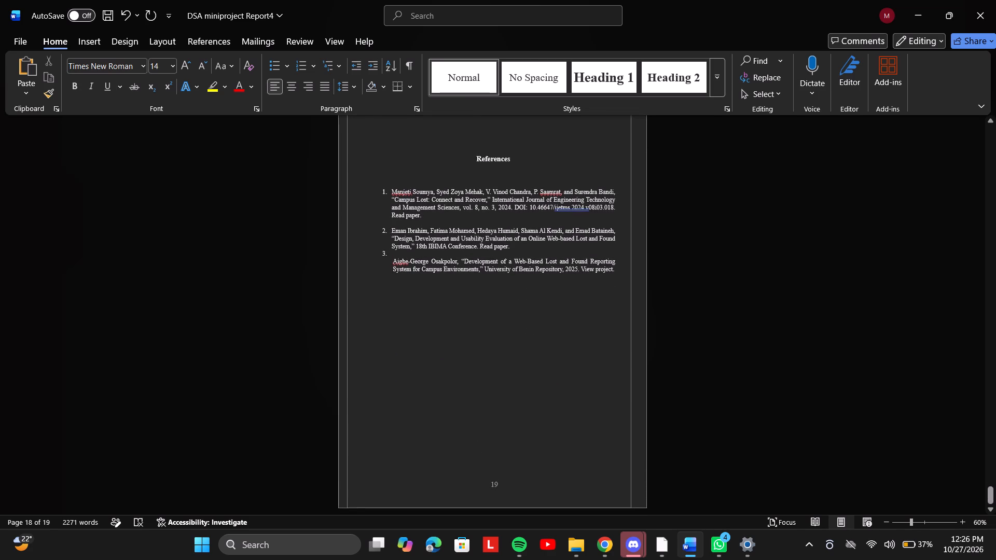
{"action": "scroll", "coordinate": [369, 223], "scroll_direction": "up", "scroll_amount": 9}
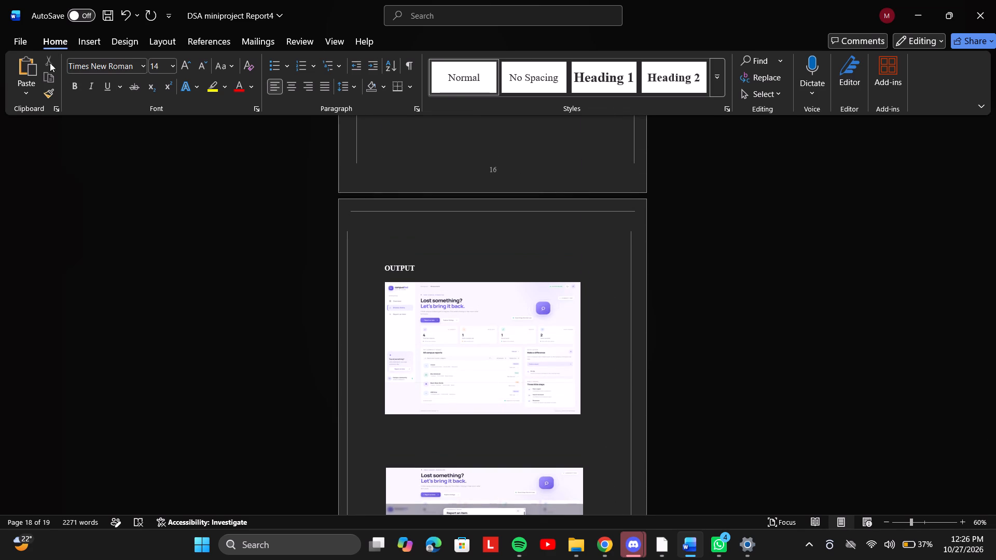
Open the report's print preview and examine the page layout, including the cover page.
{"action": "left_click", "coordinate": [16, 48]}
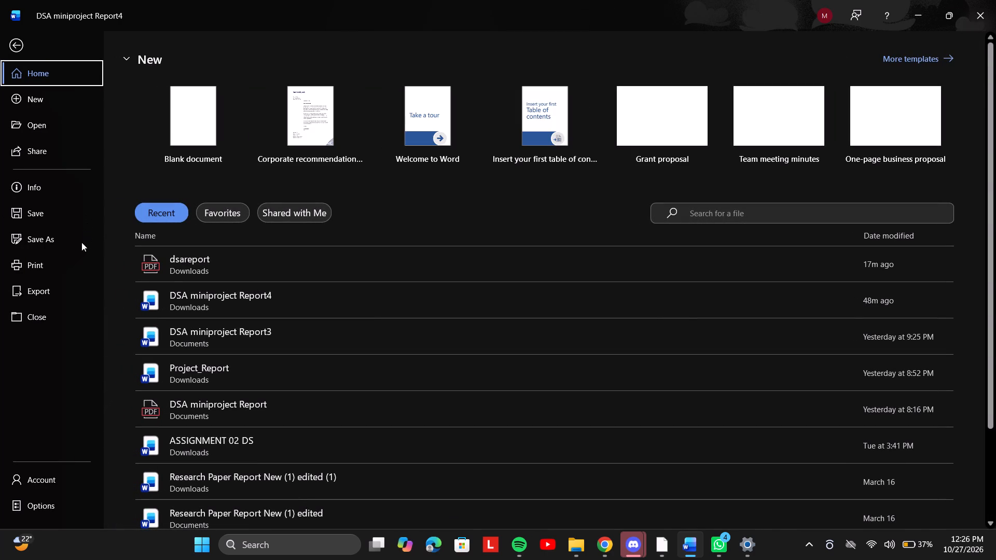
{"action": "left_click", "coordinate": [63, 262]}
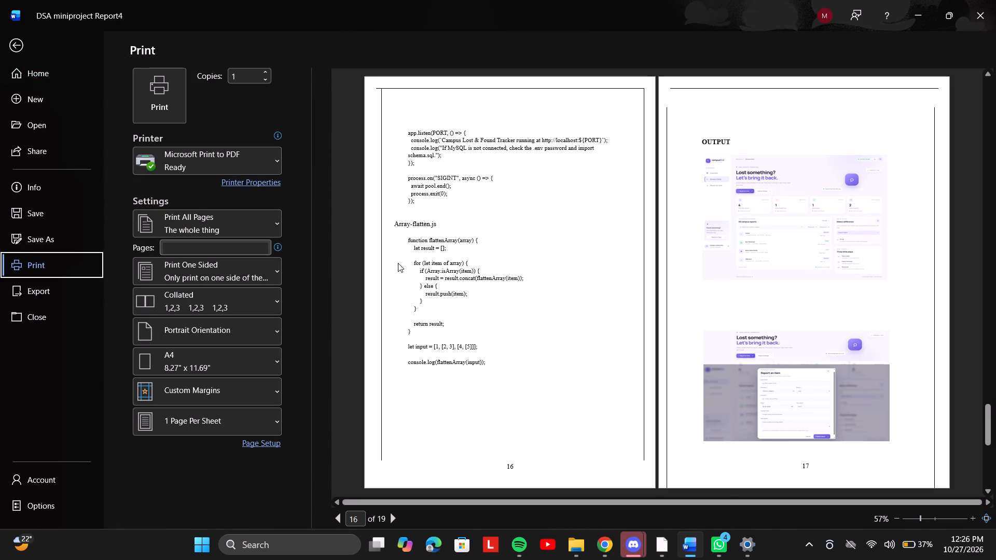
{"action": "scroll", "coordinate": [435, 294], "scroll_direction": "up", "scroll_amount": 20}
{"action": "scroll", "coordinate": [435, 294], "scroll_direction": "up", "scroll_amount": 20}
{"action": "scroll", "coordinate": [435, 294], "scroll_direction": "up", "scroll_amount": 9}
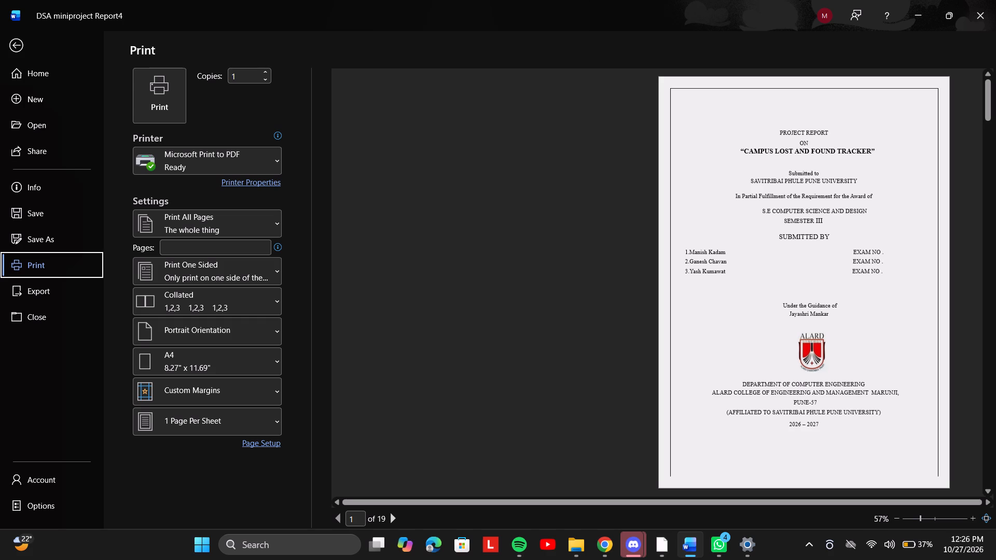
{"action": "scroll", "coordinate": [542, 355], "scroll_direction": "down", "scroll_amount": 2}
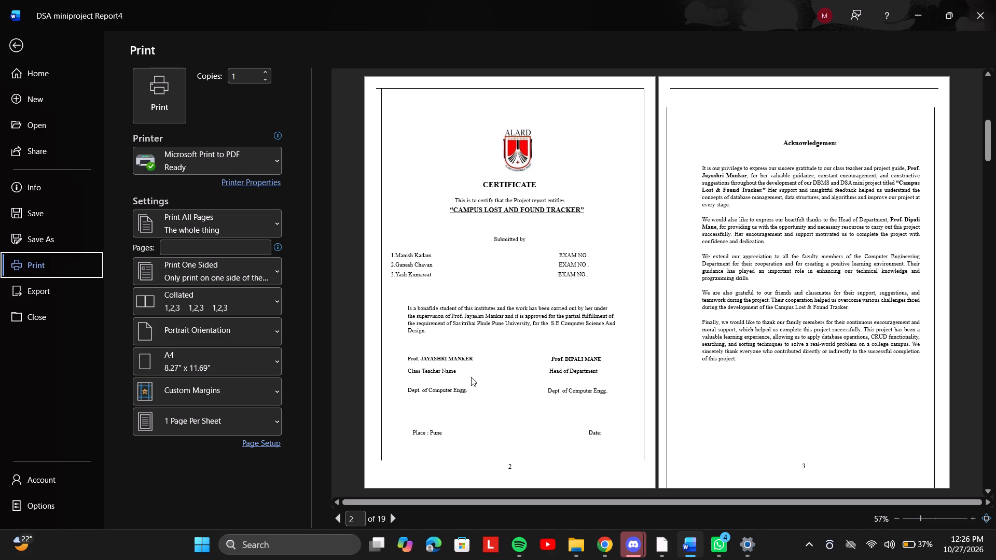
Look through the print preview from the Certificate to the References page, checking borders, headings, code and output images.
{"action": "scroll", "coordinate": [471, 377], "scroll_direction": "down", "scroll_amount": 1}
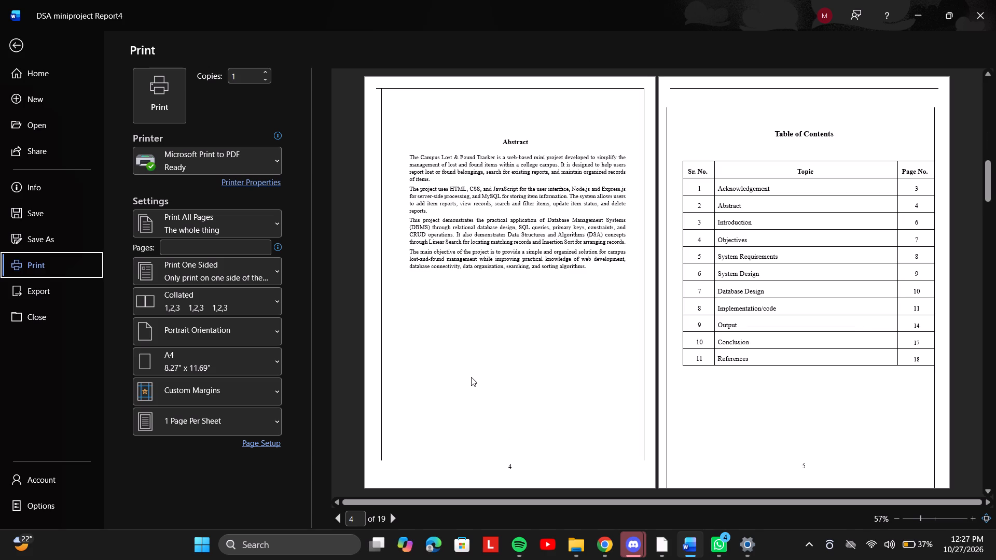
{"action": "scroll", "coordinate": [471, 377], "scroll_direction": "down", "scroll_amount": 3}
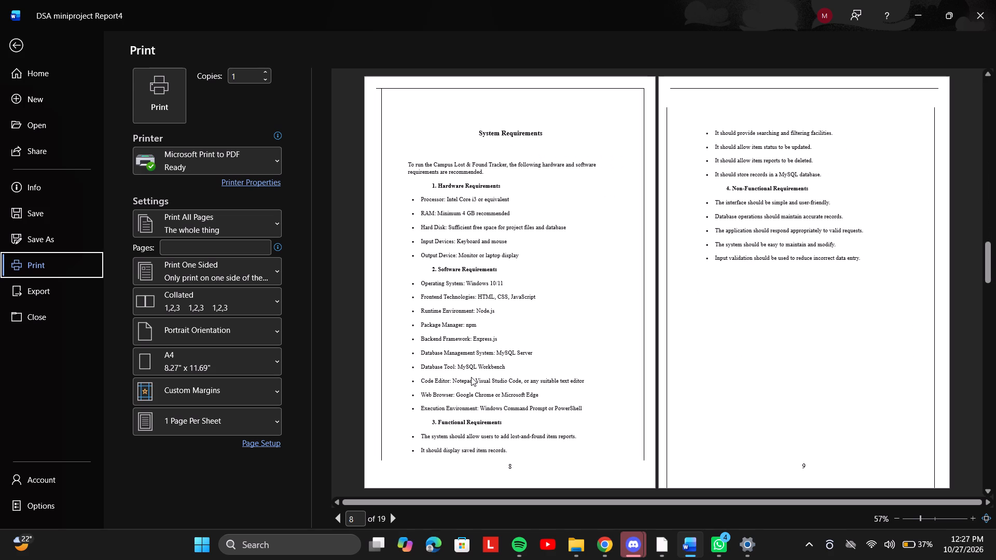
{"action": "scroll", "coordinate": [471, 377], "scroll_direction": "down", "scroll_amount": 1}
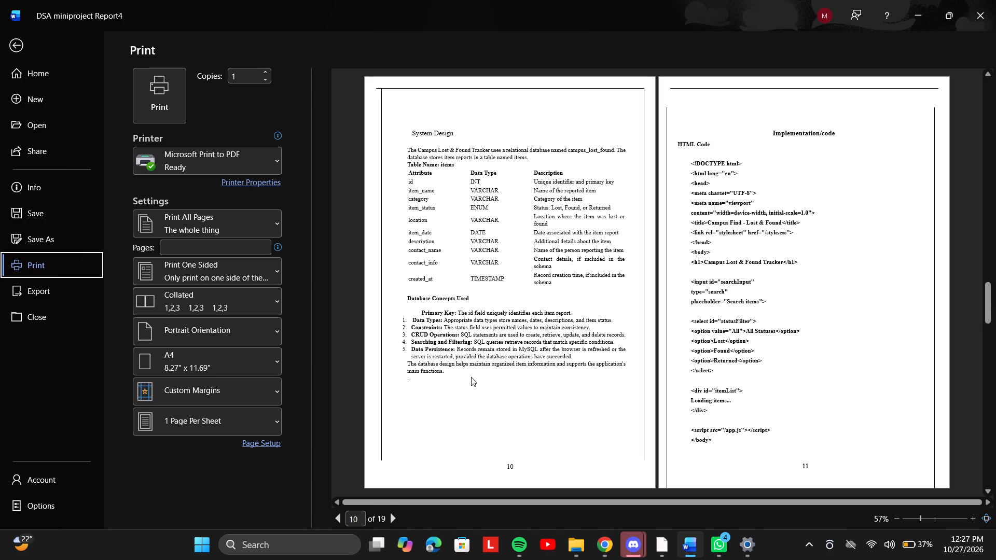
{"action": "scroll", "coordinate": [471, 377], "scroll_direction": "down", "scroll_amount": 1}
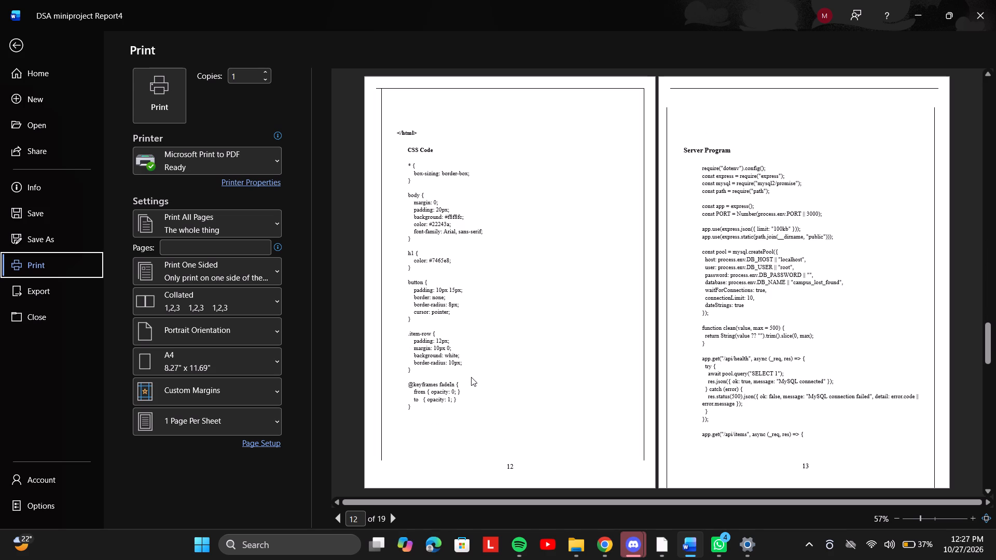
{"action": "scroll", "coordinate": [471, 377], "scroll_direction": "down", "scroll_amount": 2}
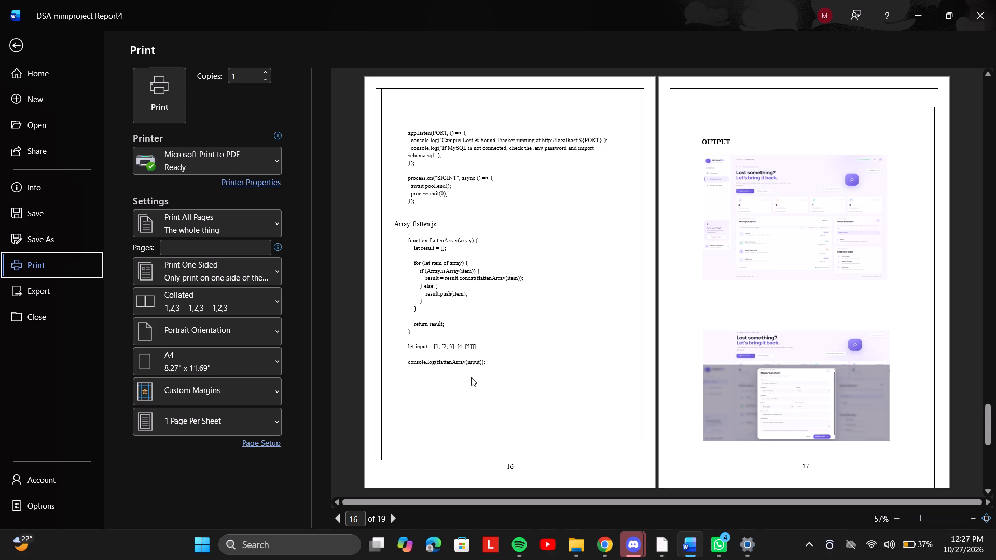
{"action": "scroll", "coordinate": [471, 377], "scroll_direction": "down", "scroll_amount": 1}
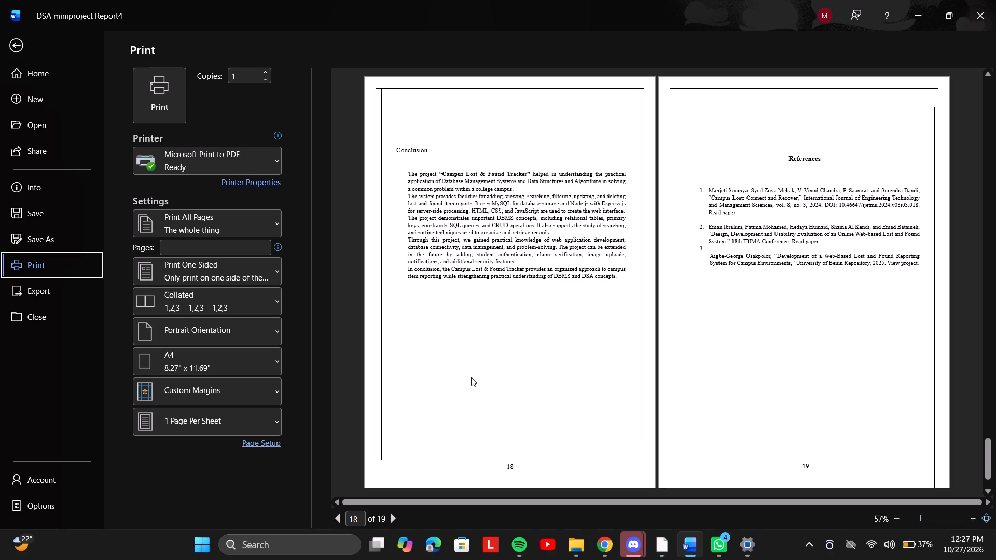
{"action": "scroll", "coordinate": [471, 377], "scroll_direction": "down", "scroll_amount": 3}
{"action": "scroll", "coordinate": [471, 377], "scroll_direction": "up", "scroll_amount": 7}
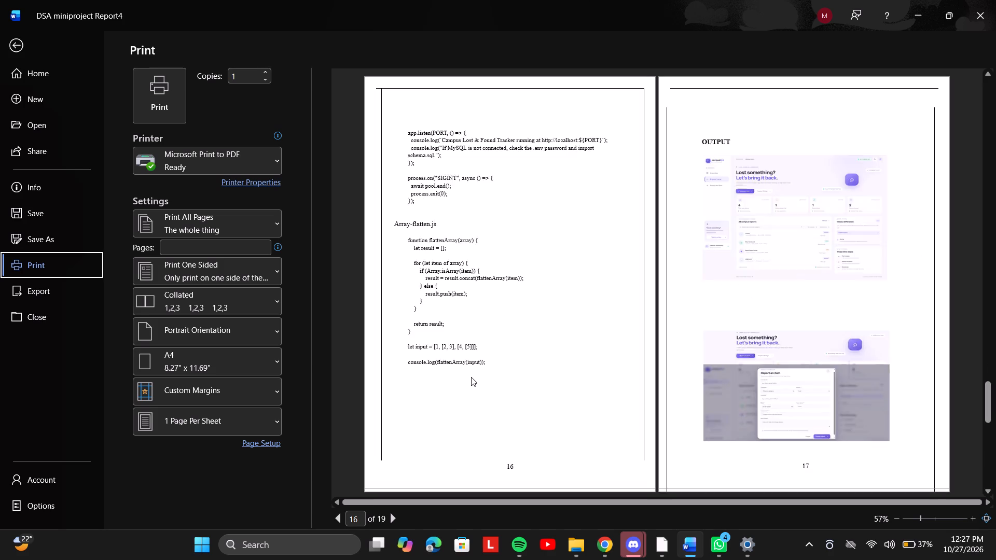
{"action": "scroll", "coordinate": [471, 377], "scroll_direction": "up", "scroll_amount": 20}
{"action": "scroll", "coordinate": [471, 377], "scroll_direction": "up", "scroll_amount": 11}
Print the whole report to a PDF file named DSAp in the Downloads folder.
{"action": "left_click", "coordinate": [162, 101]}
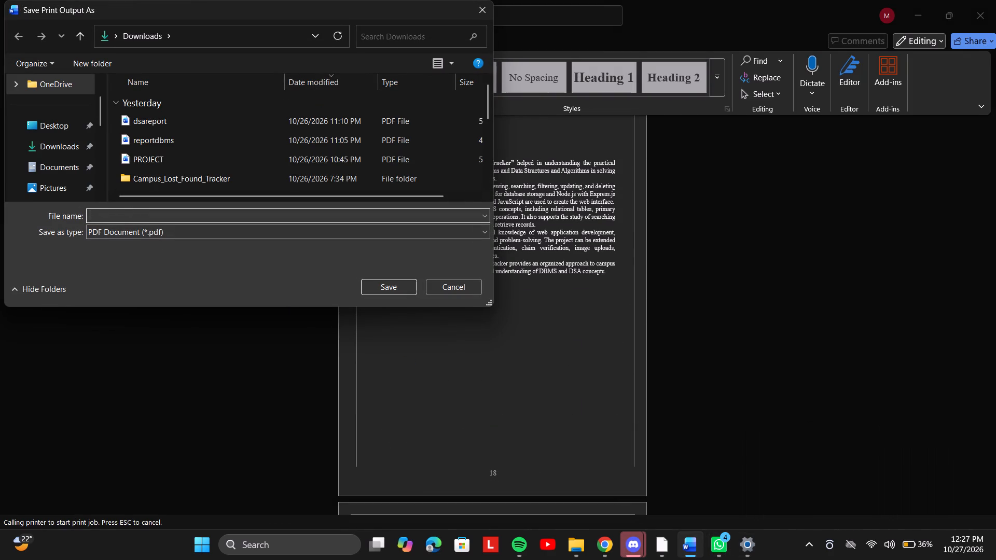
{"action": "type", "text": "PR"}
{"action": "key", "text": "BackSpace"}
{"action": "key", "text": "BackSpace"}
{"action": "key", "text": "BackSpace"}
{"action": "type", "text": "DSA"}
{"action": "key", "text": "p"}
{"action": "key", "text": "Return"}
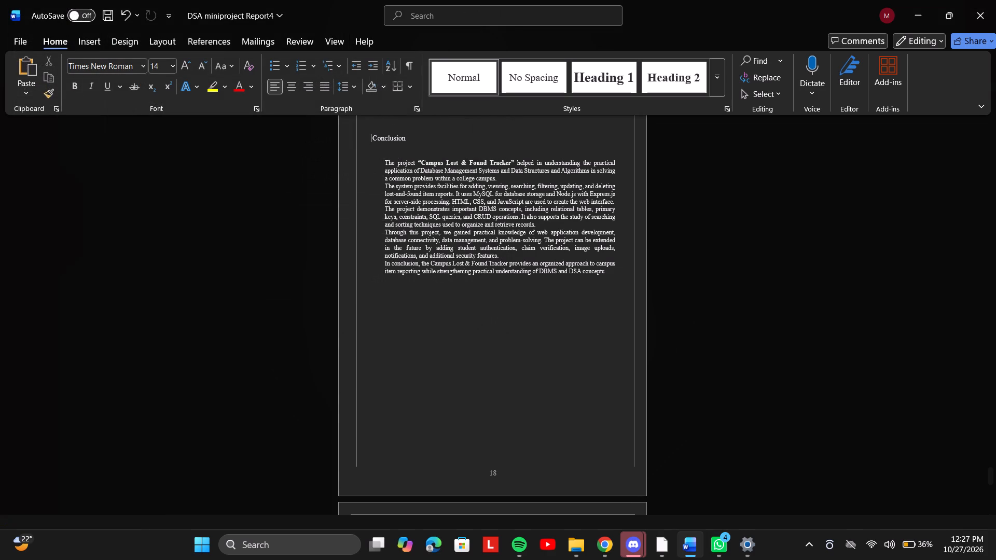
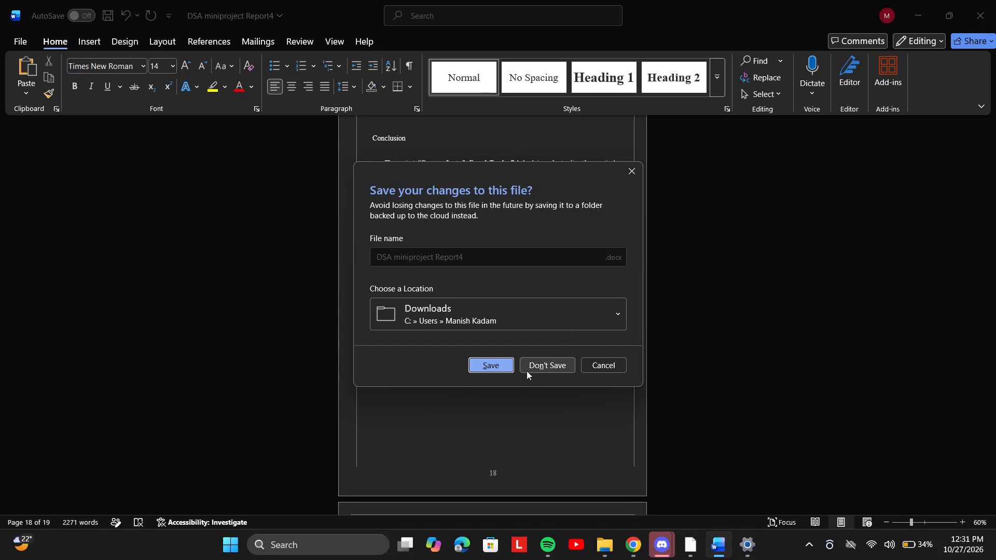
Save the changes to DSA miniproject Report4 in the Downloads folder as the document closes.
{"action": "left_click", "coordinate": [495, 367]}
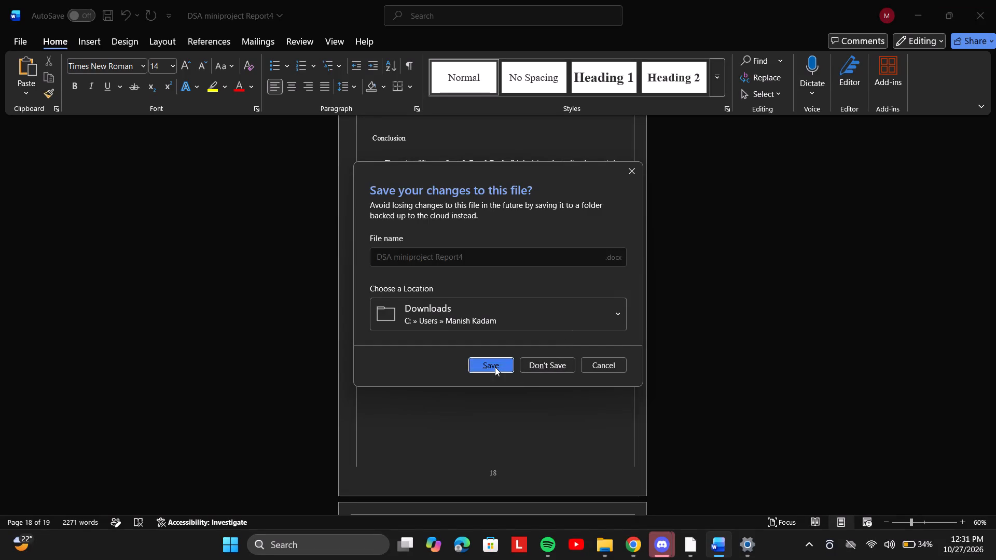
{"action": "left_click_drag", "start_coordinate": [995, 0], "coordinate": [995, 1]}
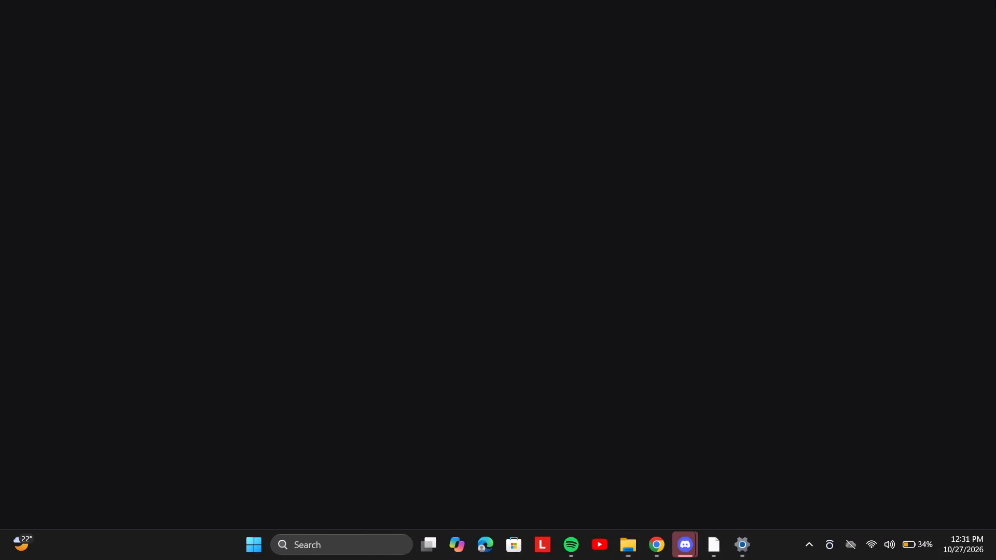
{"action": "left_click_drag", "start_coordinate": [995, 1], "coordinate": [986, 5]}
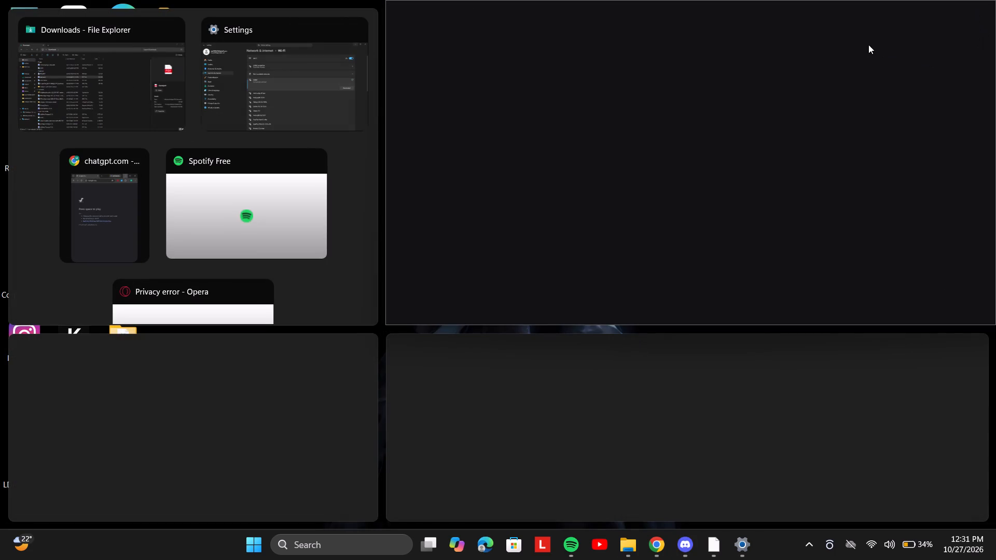